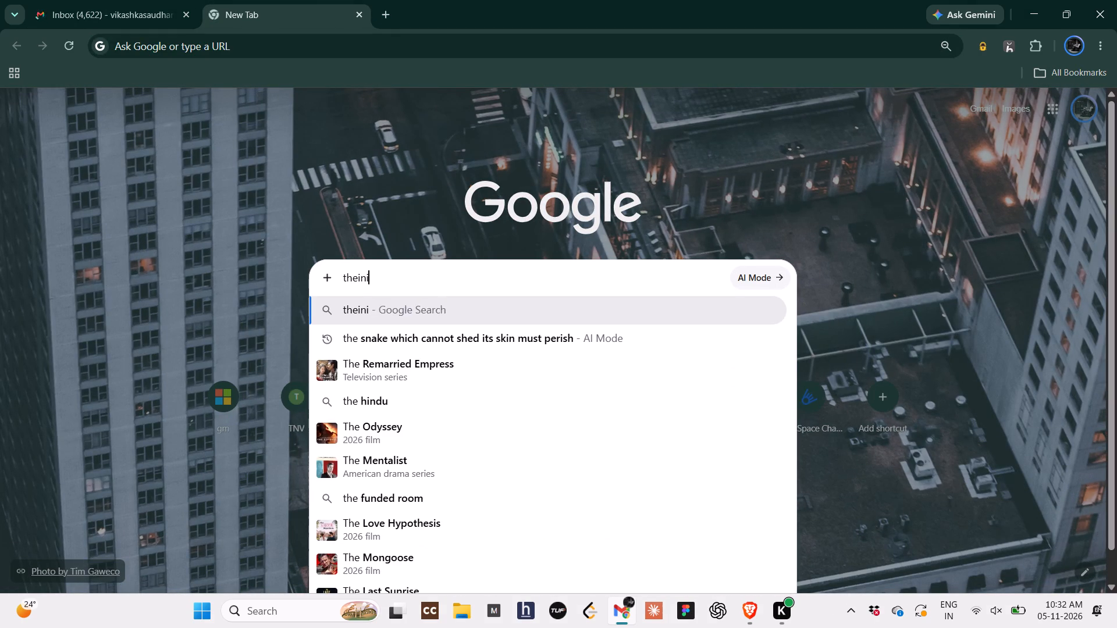
# Open the news website theindianpostlive.com in the new tab, correcting the misspelled start of the address.
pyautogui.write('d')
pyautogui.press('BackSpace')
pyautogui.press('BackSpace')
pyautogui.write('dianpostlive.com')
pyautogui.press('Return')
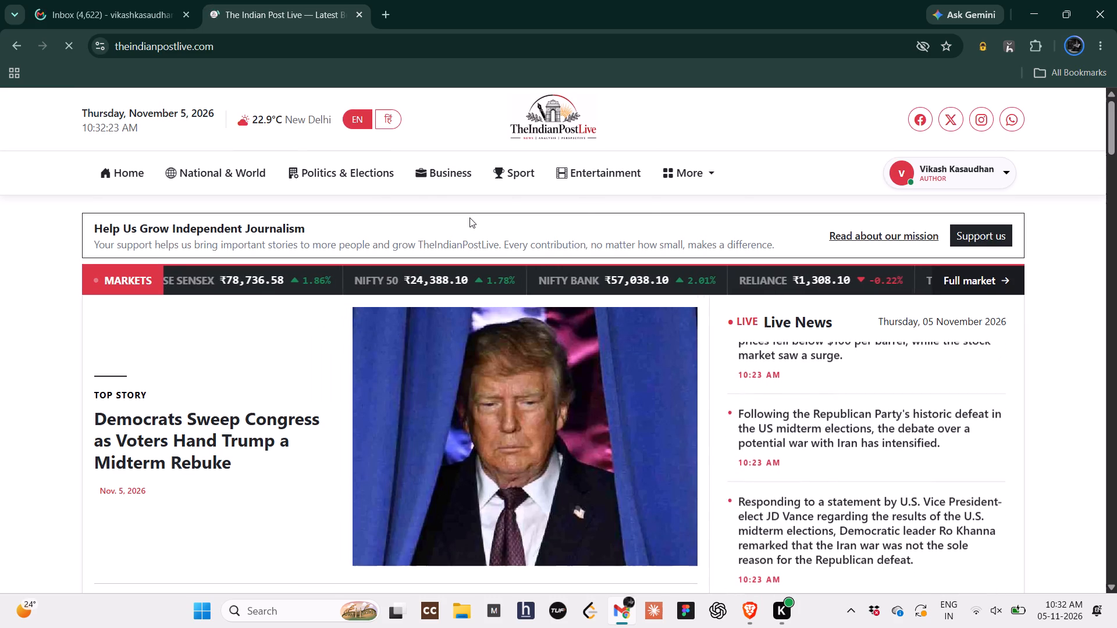
# Open the news site's admin dashboard from the signed-in author's account options.
pyautogui.doubleClick(42, 337)
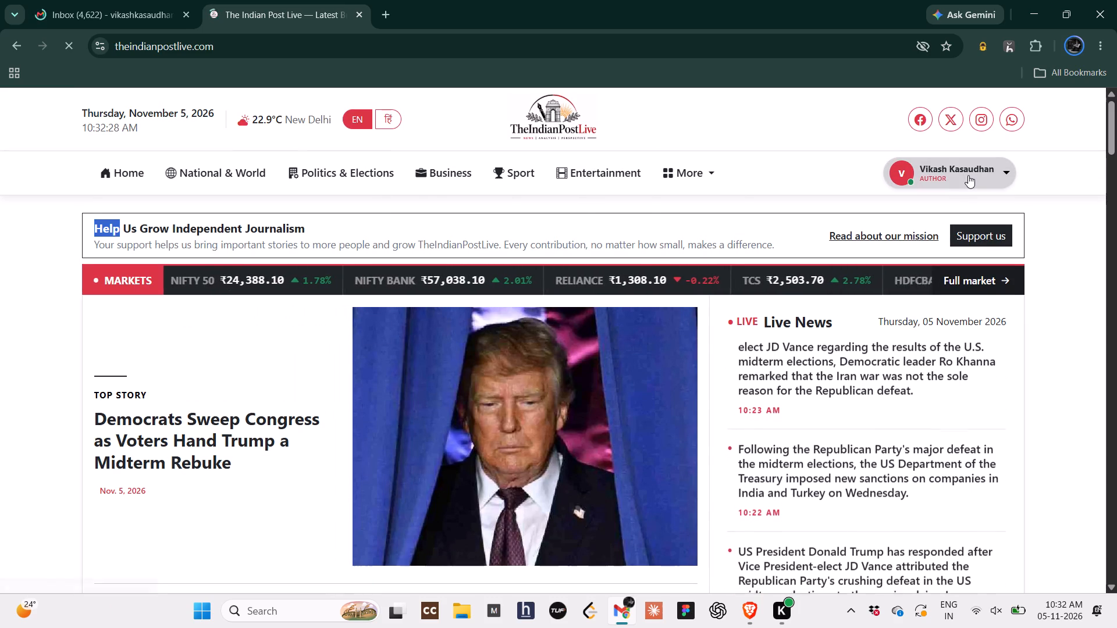
pyautogui.click(968, 175)
pyautogui.click(900, 274)
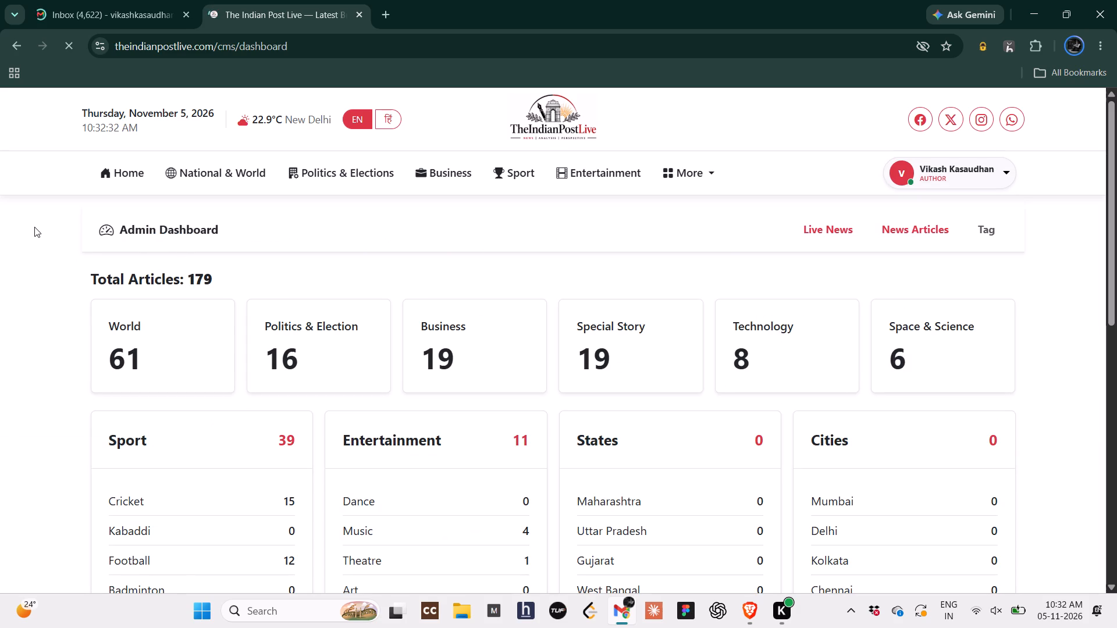
# Open a blank Create News Article form from the dashboard's News Articles section.
pyautogui.click(896, 240)
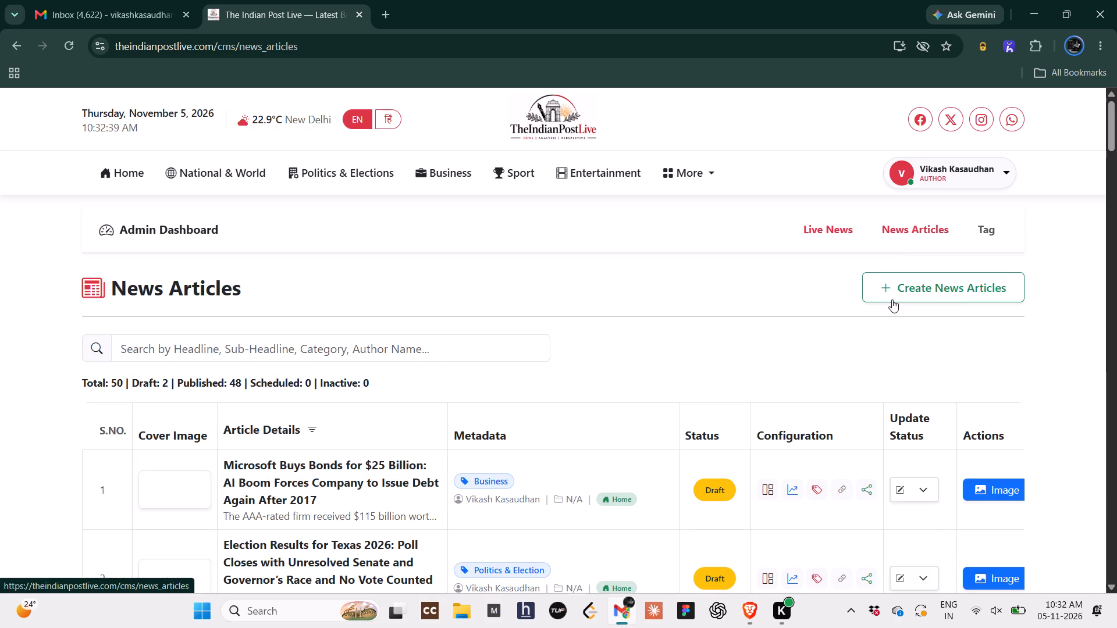
pyautogui.click(892, 299)
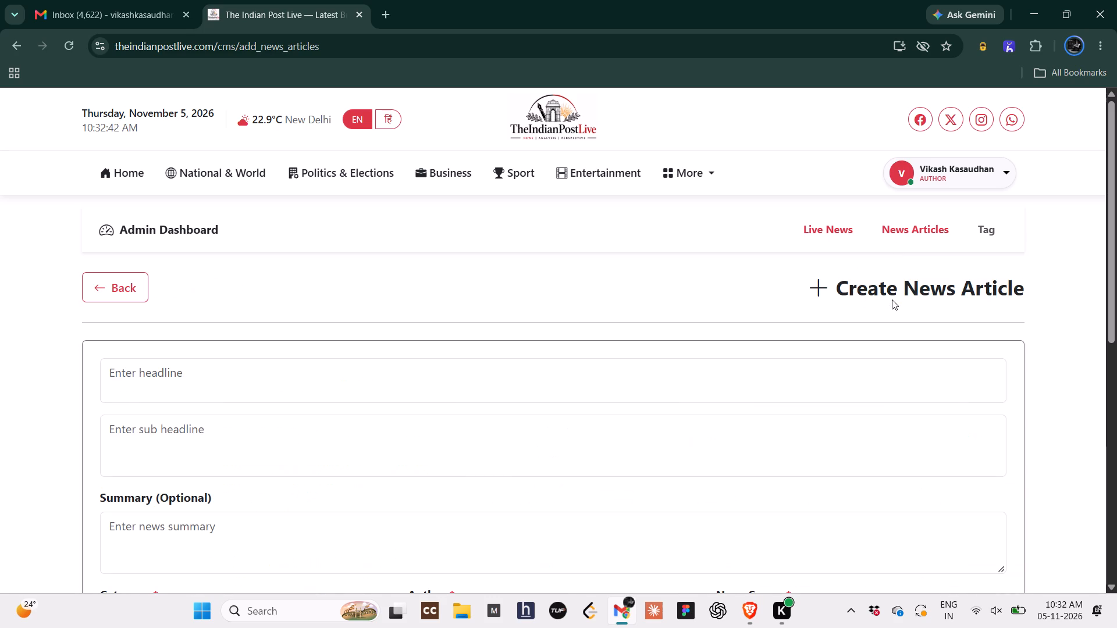
# Look through the blank article form's fields, from headline, sub headline and summary to category, author, news source, status and placement options.
pyautogui.click(26, 347)
pyautogui.press('Down')
pyautogui.press('Down')
pyautogui.press('Down')
pyautogui.press('Down')
pyautogui.press('Down')
pyautogui.press('Down')
pyautogui.press('Down')
pyautogui.press('Down')
pyautogui.press('Down')
pyautogui.press('Down')
pyautogui.press('Down')
pyautogui.press('Down')
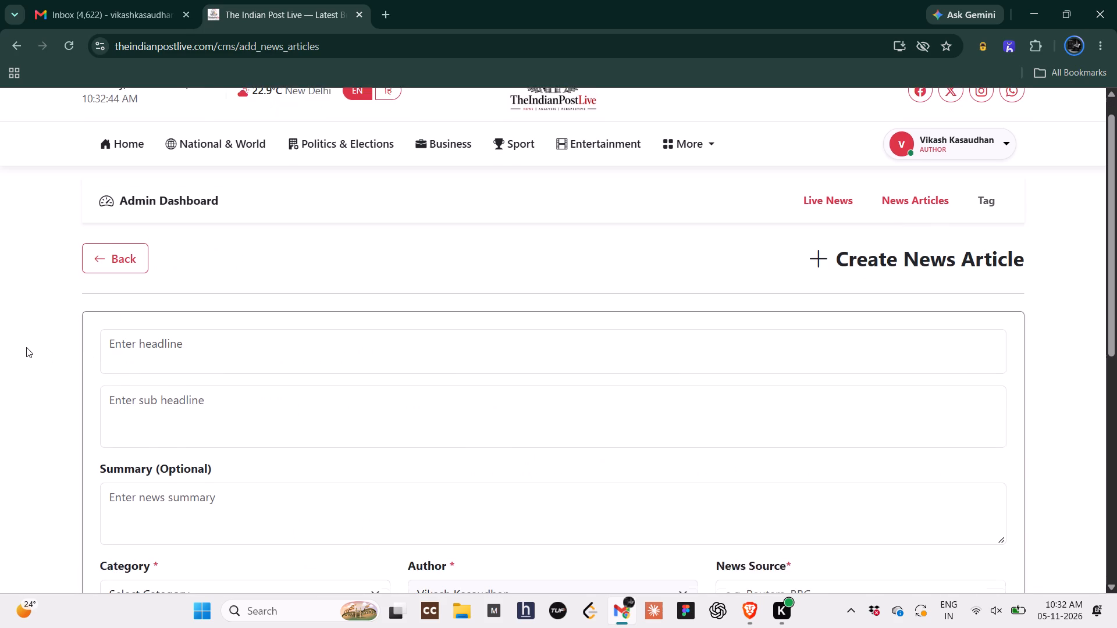
pyautogui.press('Down')
pyautogui.press('Down')
pyautogui.press('Down')
pyautogui.press('Down')
pyautogui.press('Down')
pyautogui.press('Down')
pyautogui.press('Down')
pyautogui.press('Down')
pyautogui.press('Down')
pyautogui.press('Down')
pyautogui.press('Down')
pyautogui.press('Down')
pyautogui.press('Down')
pyautogui.press('Down')
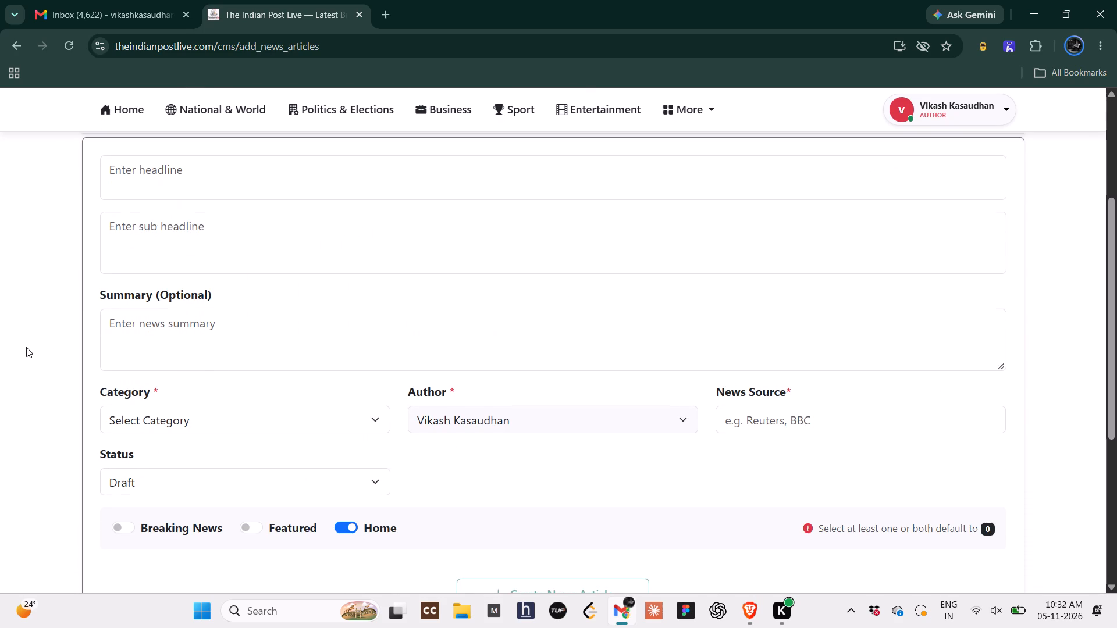
pyautogui.press('Up')
pyautogui.press('Up')
pyautogui.press('Up')
pyautogui.press('Up')
pyautogui.press('Up')
pyautogui.press('Up')
pyautogui.press('Up')
pyautogui.press('Up')
pyautogui.press('Up')
pyautogui.press('Up')
pyautogui.press('Up')
pyautogui.press('Up')
pyautogui.press('Up')
pyautogui.press('Up')
pyautogui.press('Up')
pyautogui.press('Up')
pyautogui.press('Up')
pyautogui.press('Up')
pyautogui.press('Up')
pyautogui.press('Up')
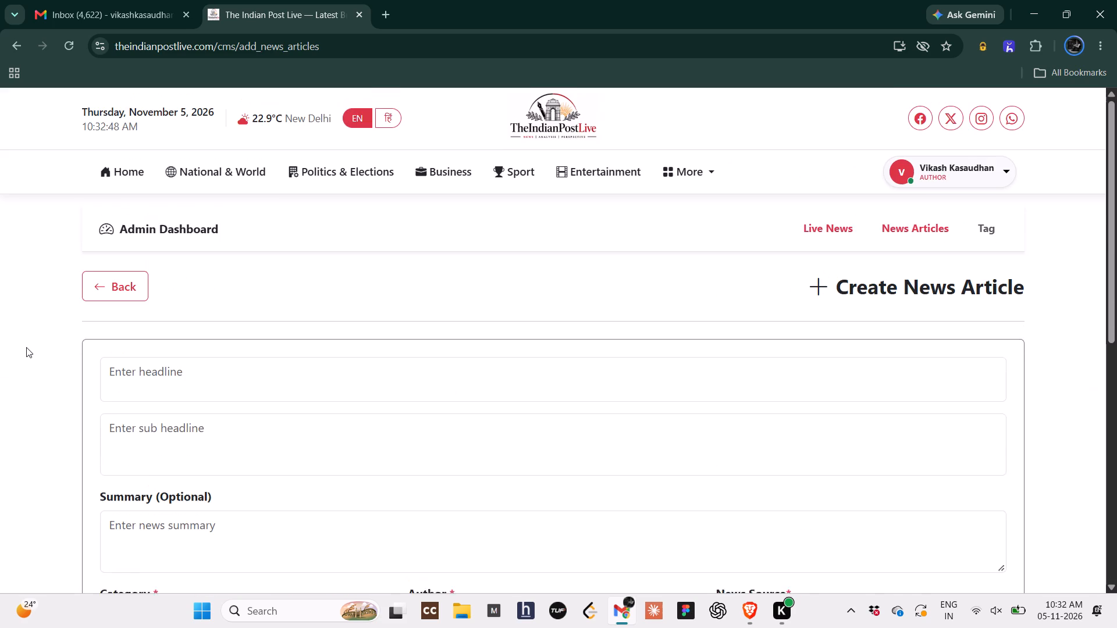
pyautogui.press('Down')
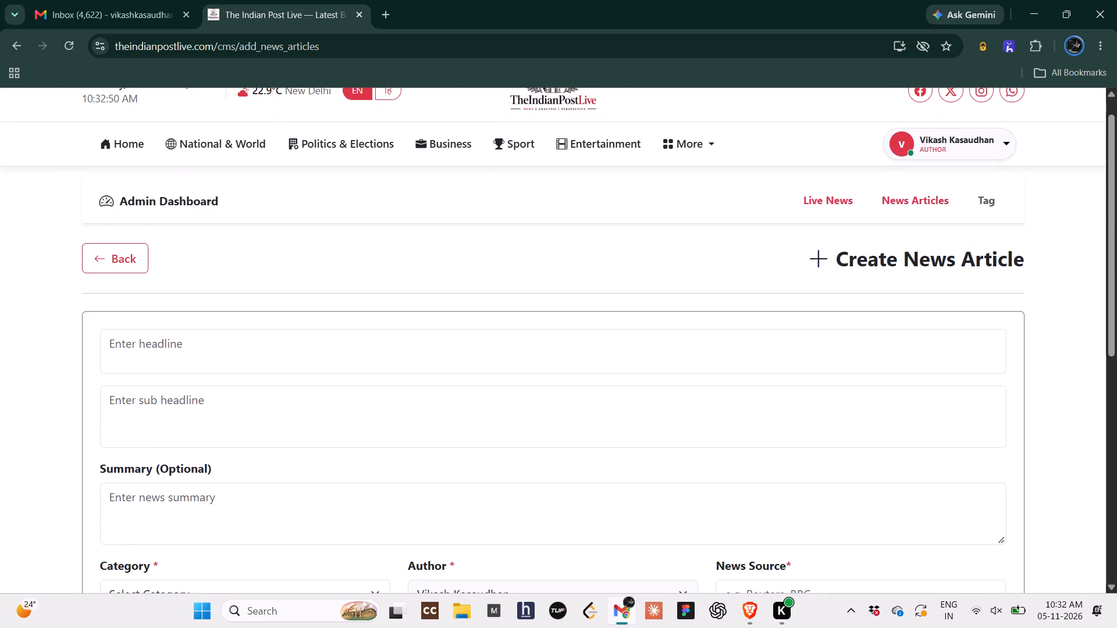
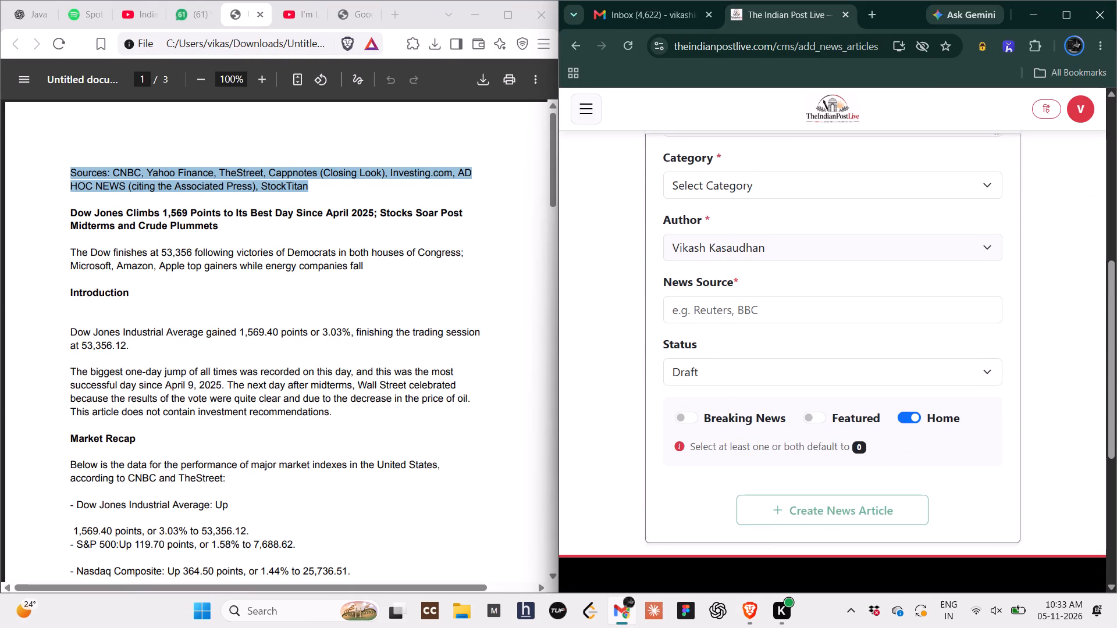
# Paste the copied sources line, running from CNBC to StockTitan, into the article's News Source field.
pyautogui.click(713, 304)
pyautogui.hotkey('ctrl', 'v')
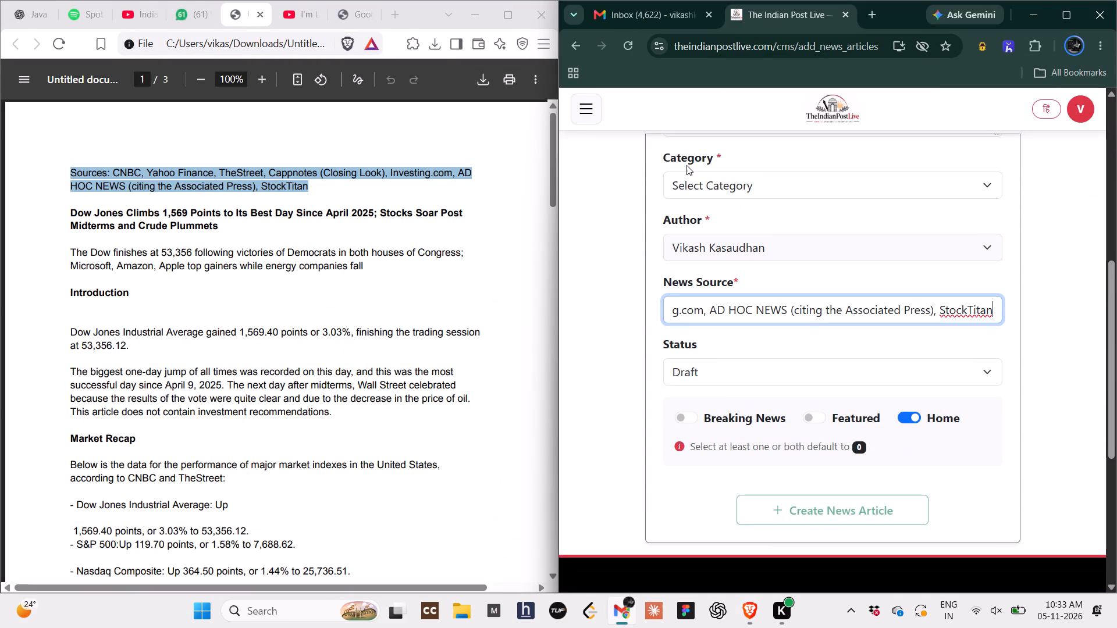
# Set the article's category to Business.
pyautogui.click(692, 177)
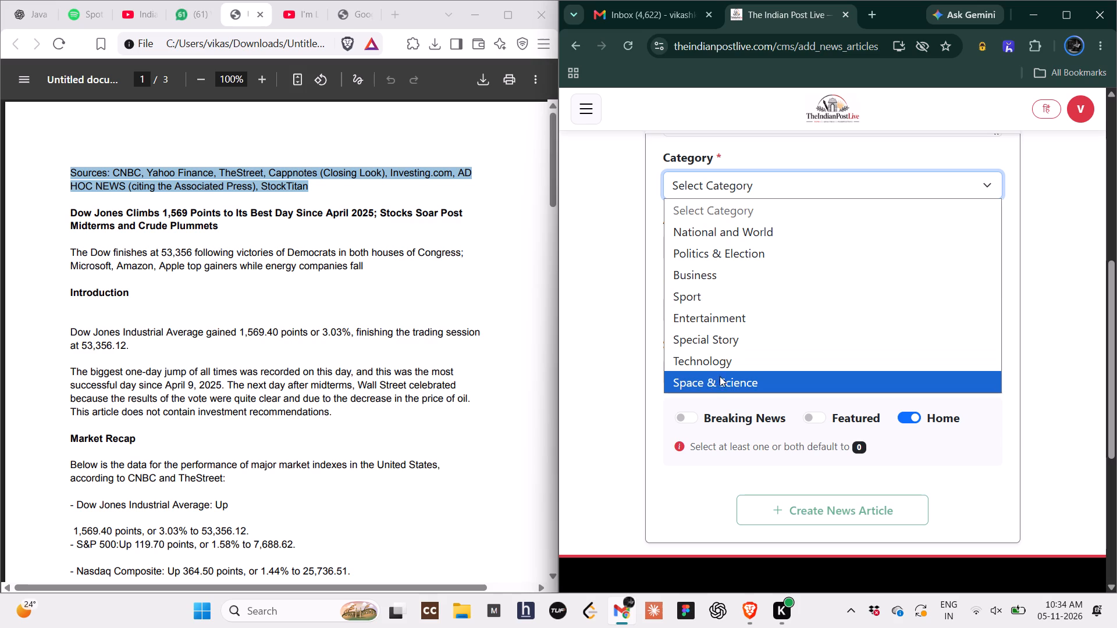
pyautogui.click(802, 277)
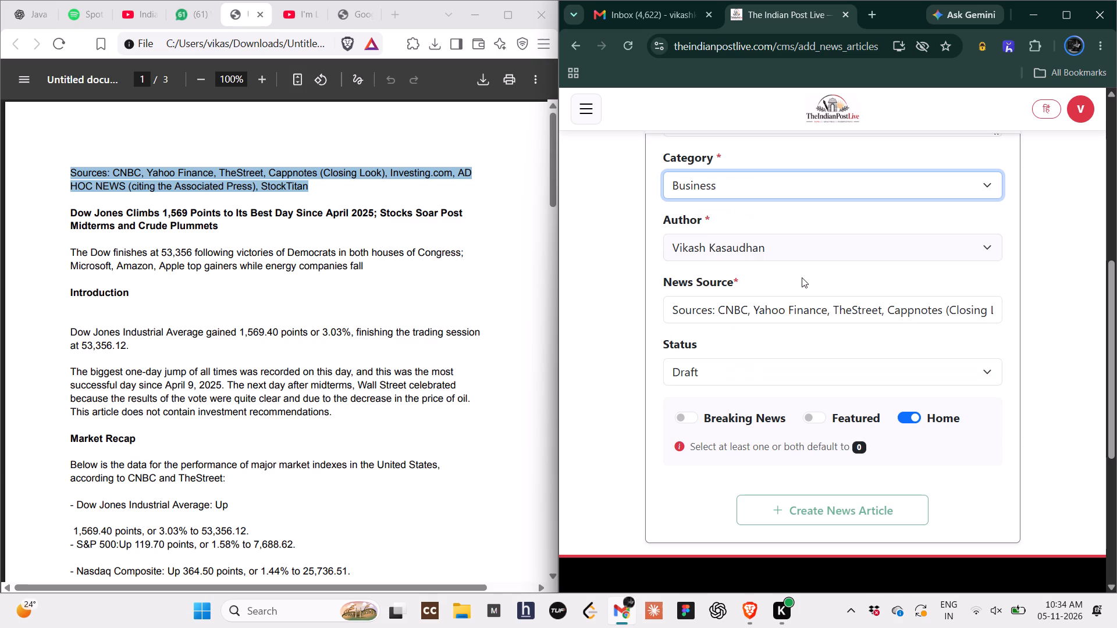
# Copy the bold headline beginning "Dow Jones Climbs 1,569 Points" from the PDF into the article's headline field.
pyautogui.click(616, 258)
pyautogui.press('Up')
pyautogui.press('Up')
pyautogui.press('Up')
pyautogui.press('Up')
pyautogui.press('Up')
pyautogui.press('Up')
pyautogui.press('Up')
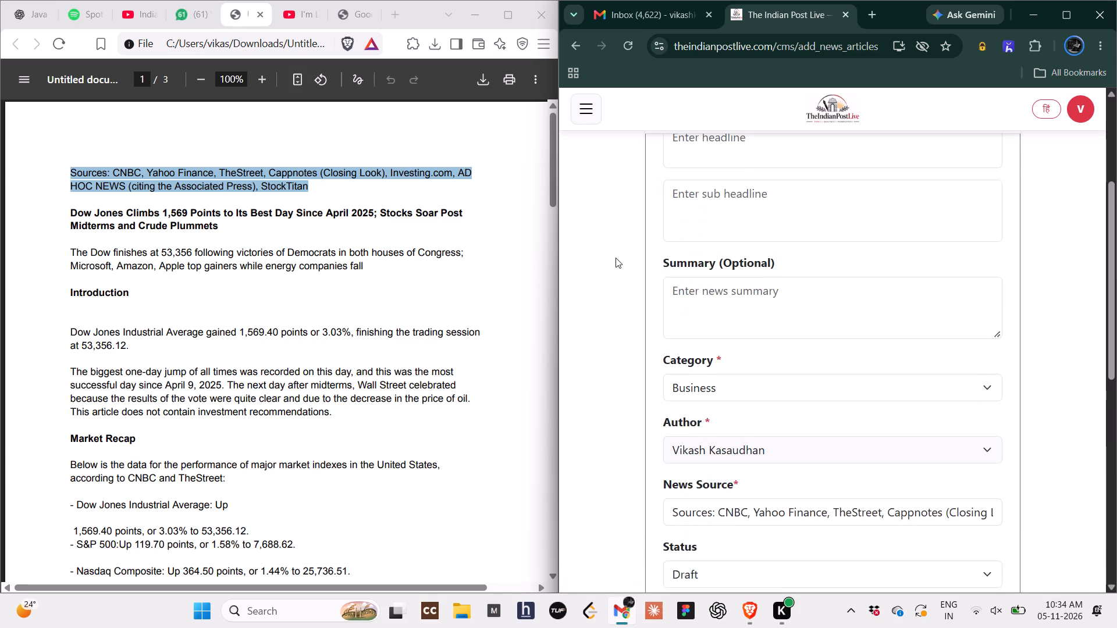
pyautogui.press('Up')
pyautogui.press('Up')
pyautogui.press('Up')
pyautogui.press('Up')
pyautogui.press('Up')
pyautogui.press('Up')
pyautogui.press('Up')
pyautogui.press('Up')
pyautogui.press('Up')
pyautogui.click(707, 338)
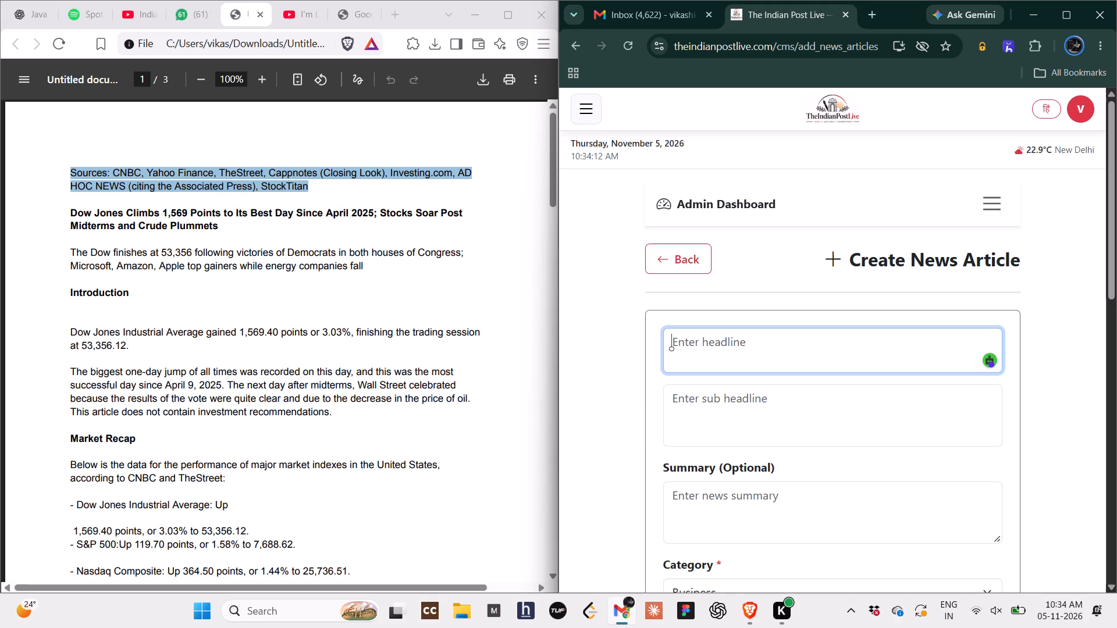
pyautogui.moveTo(223, 227); pyautogui.dragTo(63, 205)
pyautogui.hotkey('ctrl', 'c')
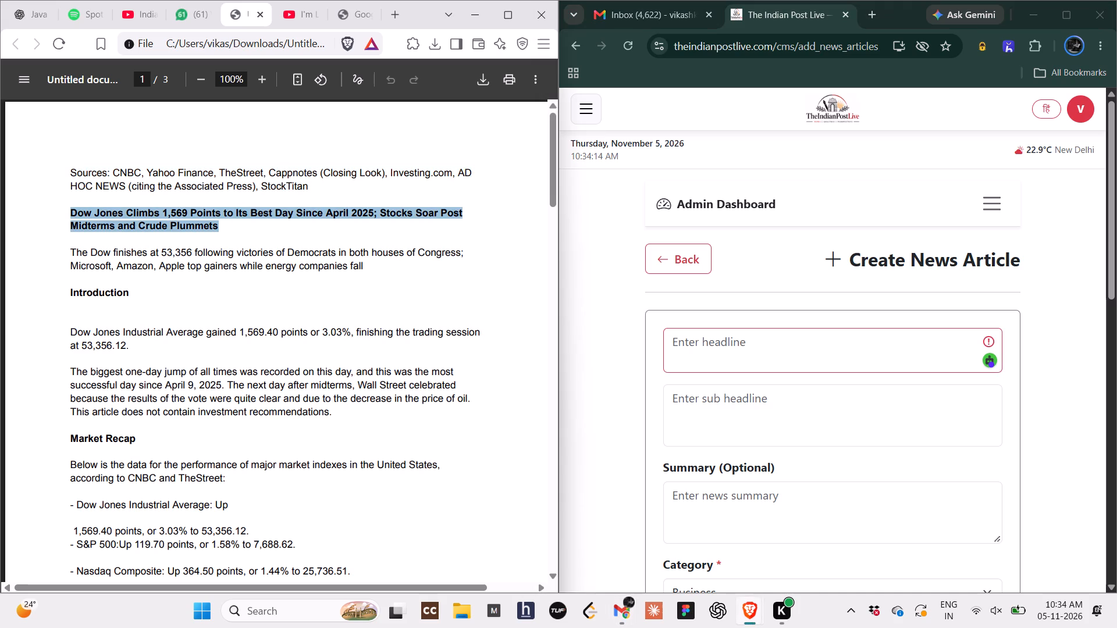
pyautogui.click(709, 355)
pyautogui.hotkey('ctrl', 'v')
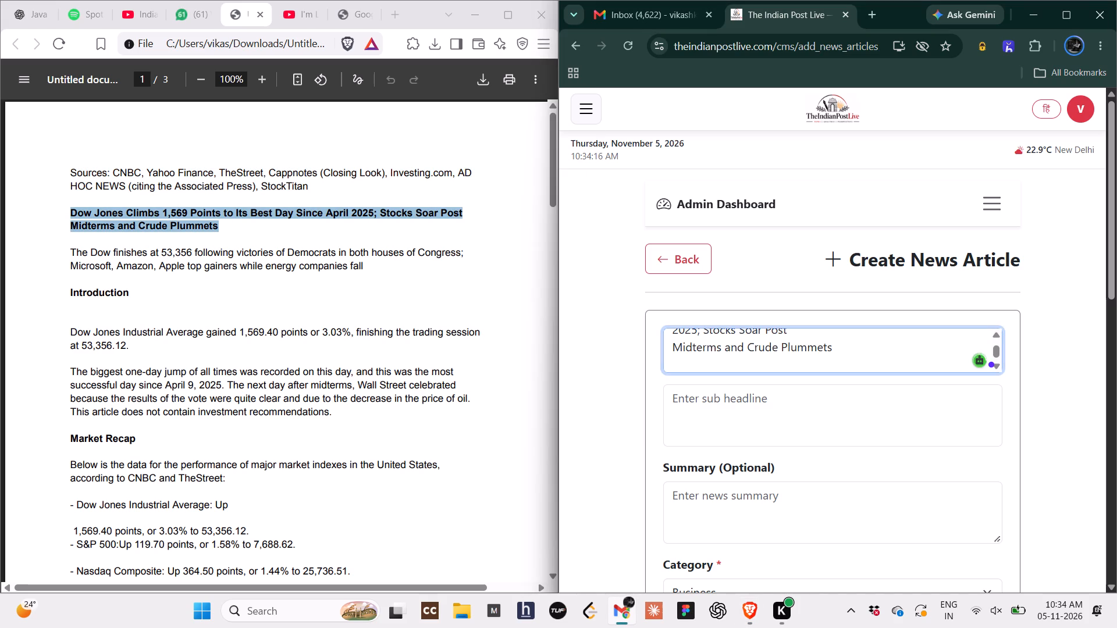
# Copy the PDF's two-line subtitle beginning "The Dow finishes at 53,356" into the article's sub headline field.
pyautogui.click(708, 411)
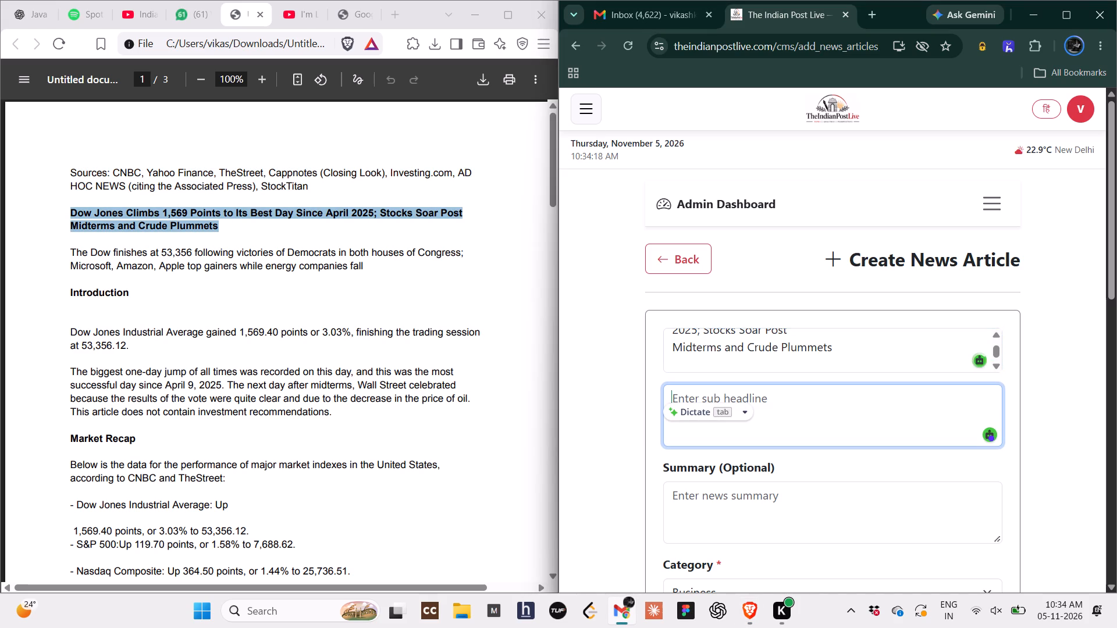
pyautogui.moveTo(372, 263); pyautogui.dragTo(146, 245)
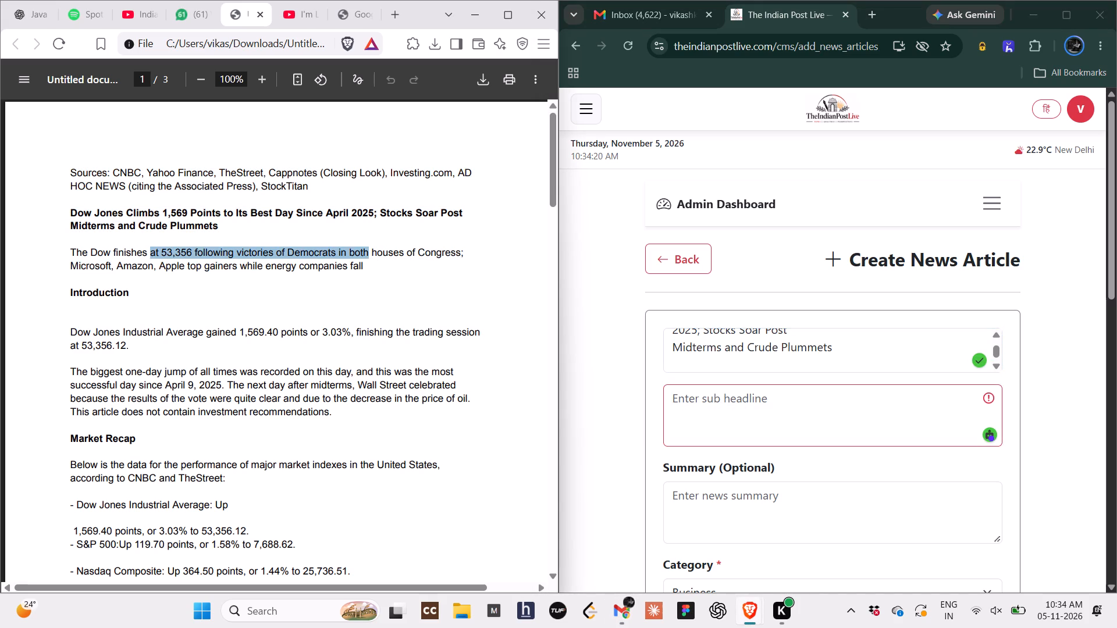
pyautogui.moveTo(367, 271); pyautogui.dragTo(70, 252)
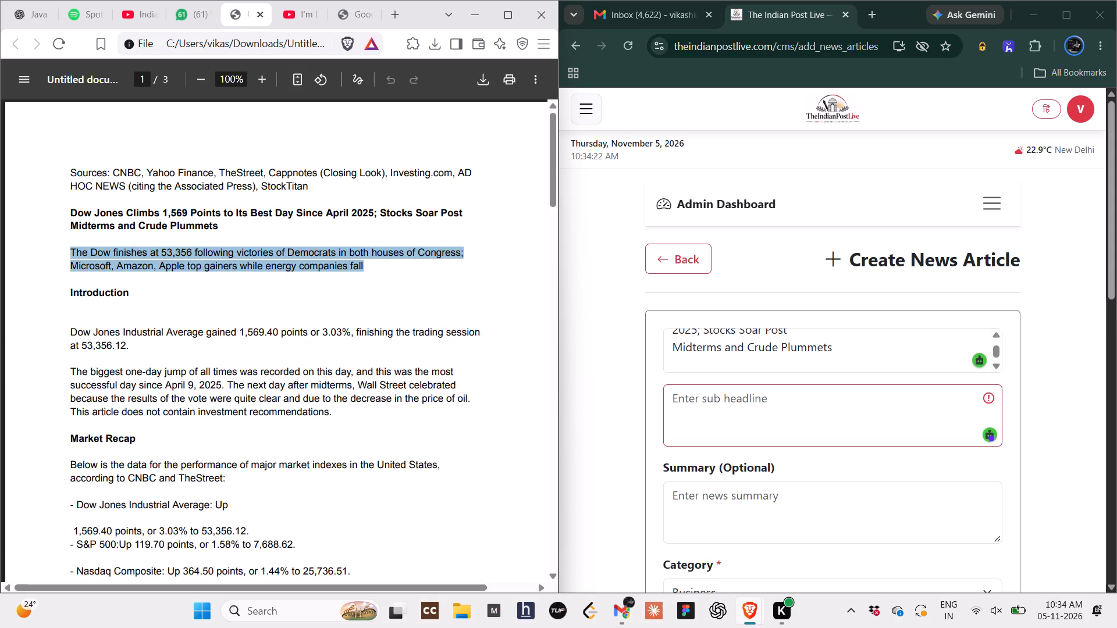
pyautogui.moveTo(70, 252); pyautogui.dragTo(65, 254)
pyautogui.hotkey('ctrl', 'c')
pyautogui.click(749, 398)
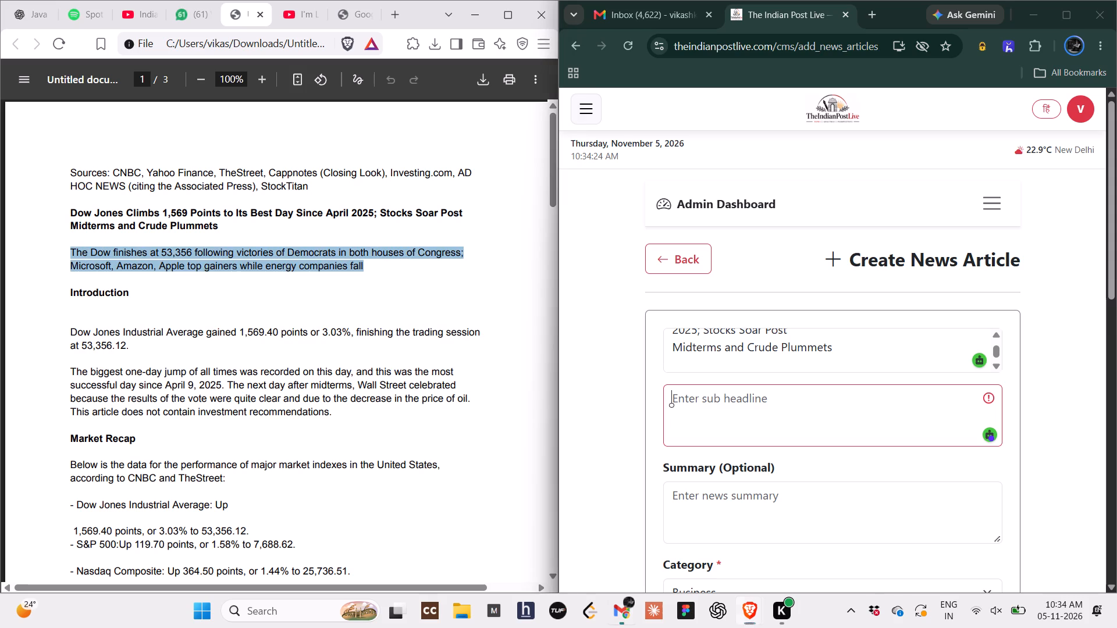
pyautogui.hotkey('ctrl', 'v')
# Copy the two paragraphs under the PDF's Conclusion heading into the article's summary field, adding a trailing space.
pyautogui.click(778, 539)
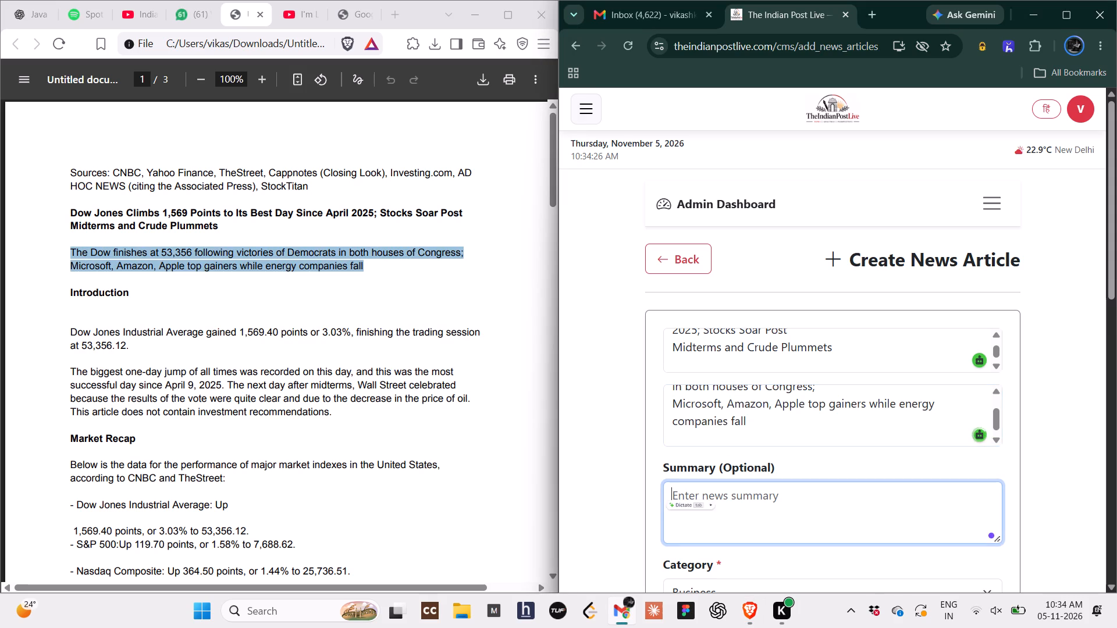
pyautogui.doubleClick(550, 576)
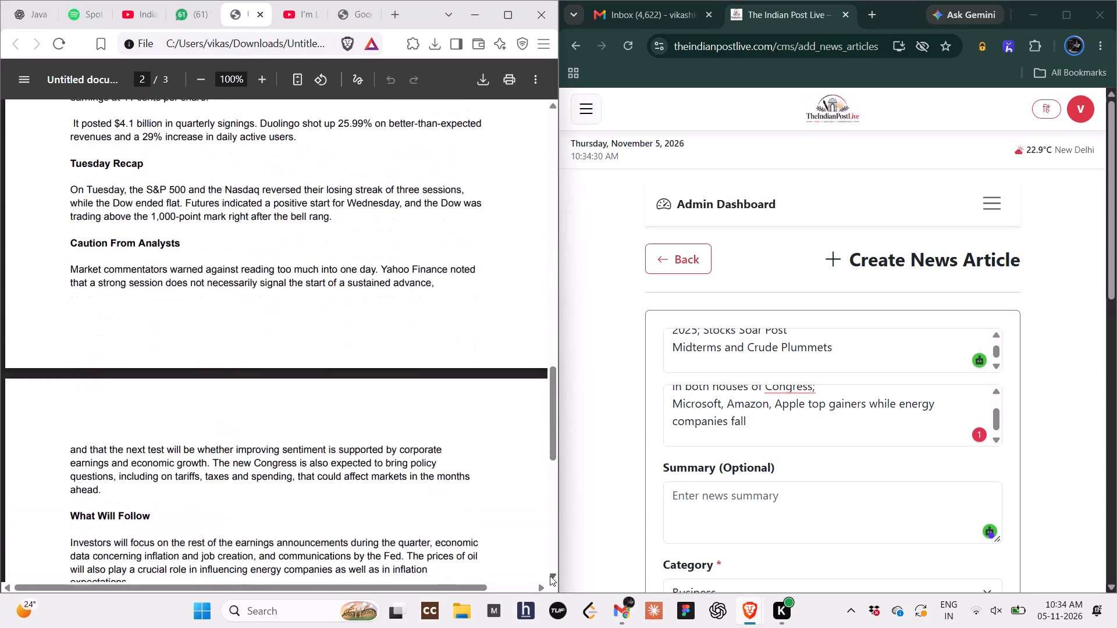
pyautogui.moveTo(202, 308); pyautogui.dragTo(45, 245)
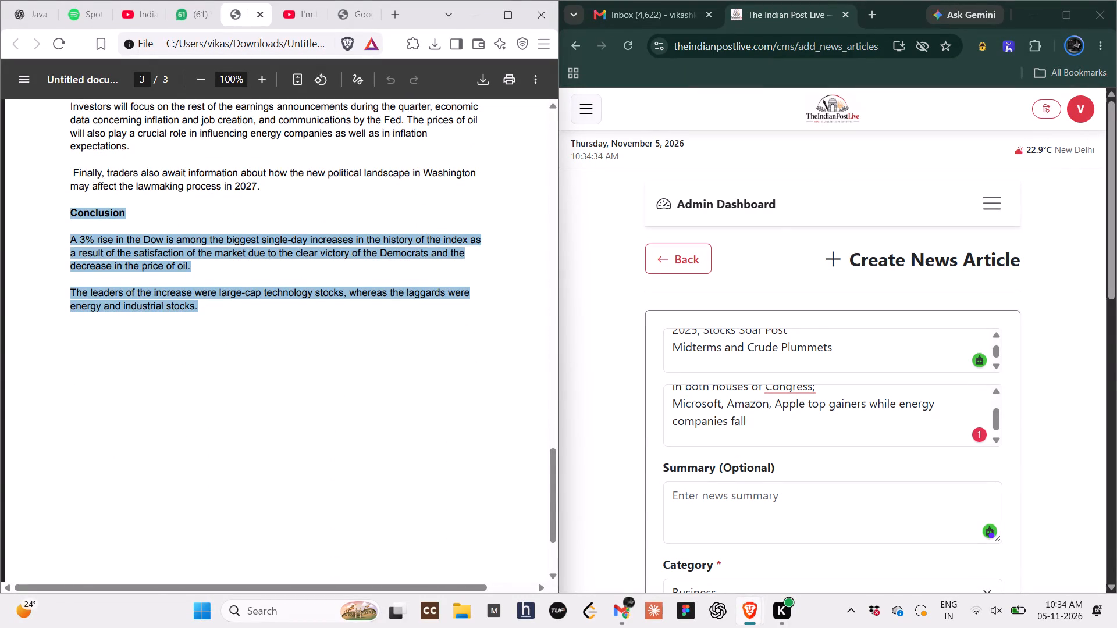
pyautogui.moveTo(45, 245); pyautogui.dragTo(69, 242)
pyautogui.hotkey('ctrl', 'c')
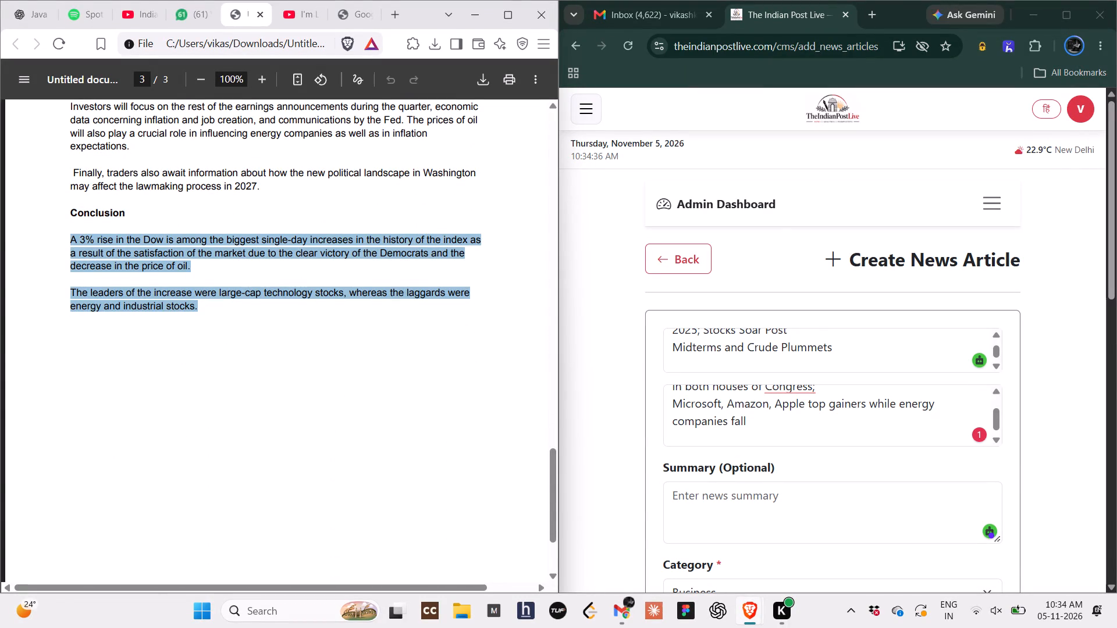
pyautogui.click(769, 499)
pyautogui.hotkey('ctrl', 'v')
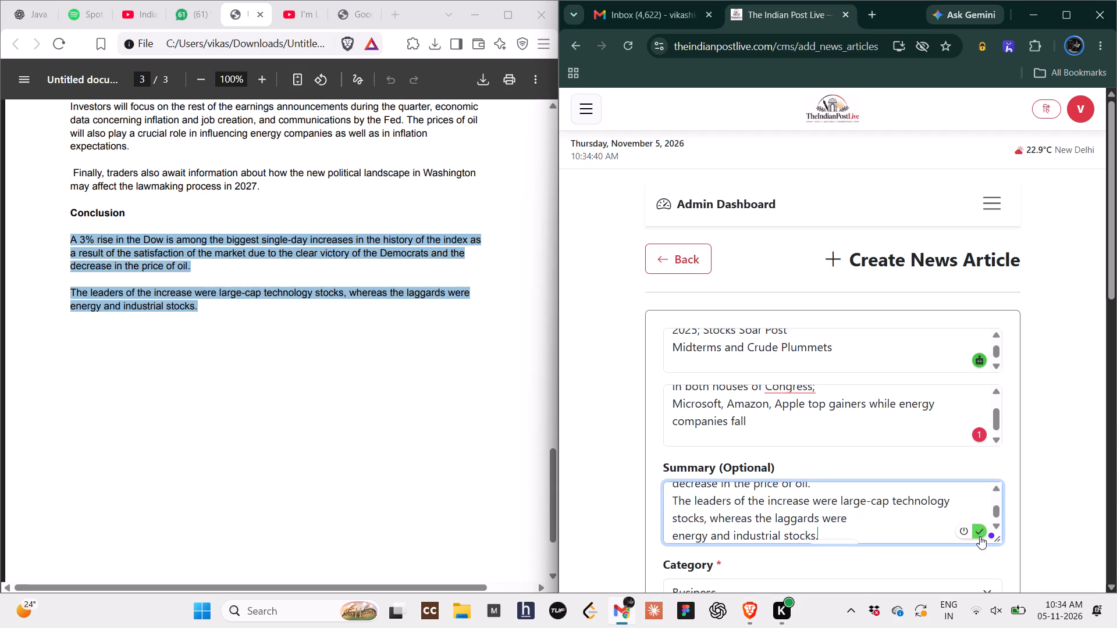
pyautogui.press('space')
# Add a space at the end of the sub headline and after "price of oil." in the summary.
pyautogui.click(779, 414)
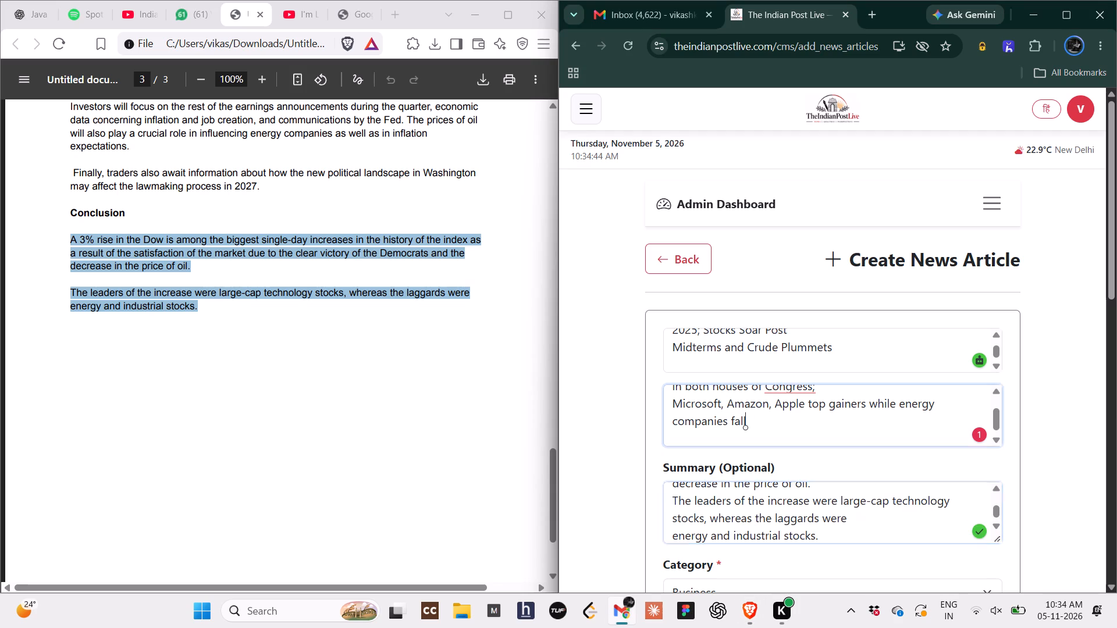
pyautogui.press('space')
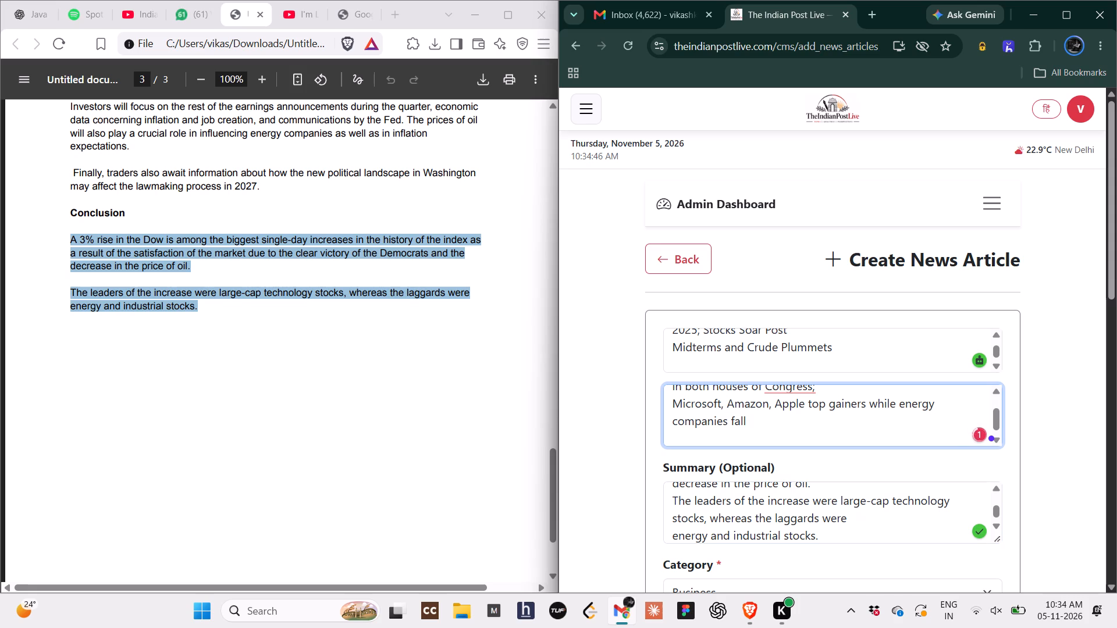
pyautogui.click(845, 489)
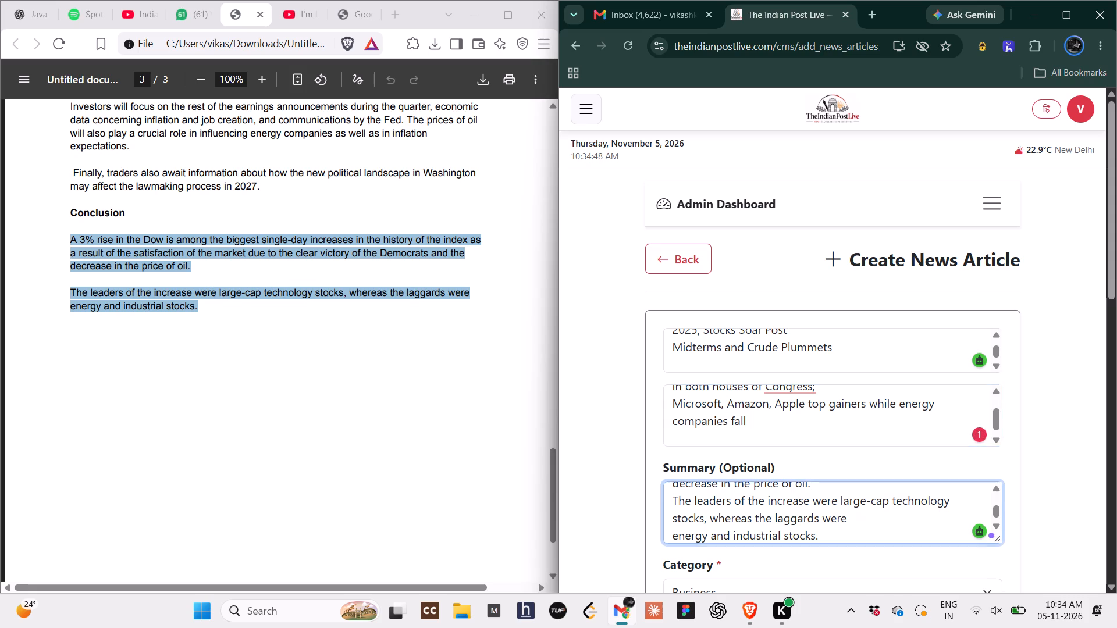
pyautogui.press('space')
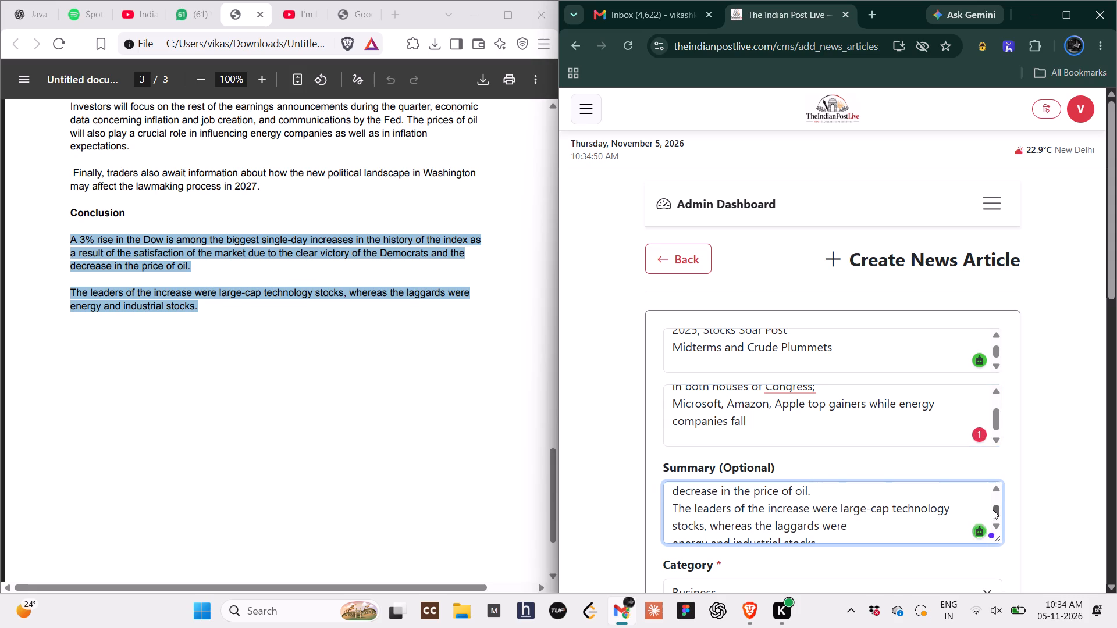
# Review the filled-in article form, from the full summary text through category, author, source, status and display options.
pyautogui.moveTo(994, 509); pyautogui.dragTo(1000, 491)
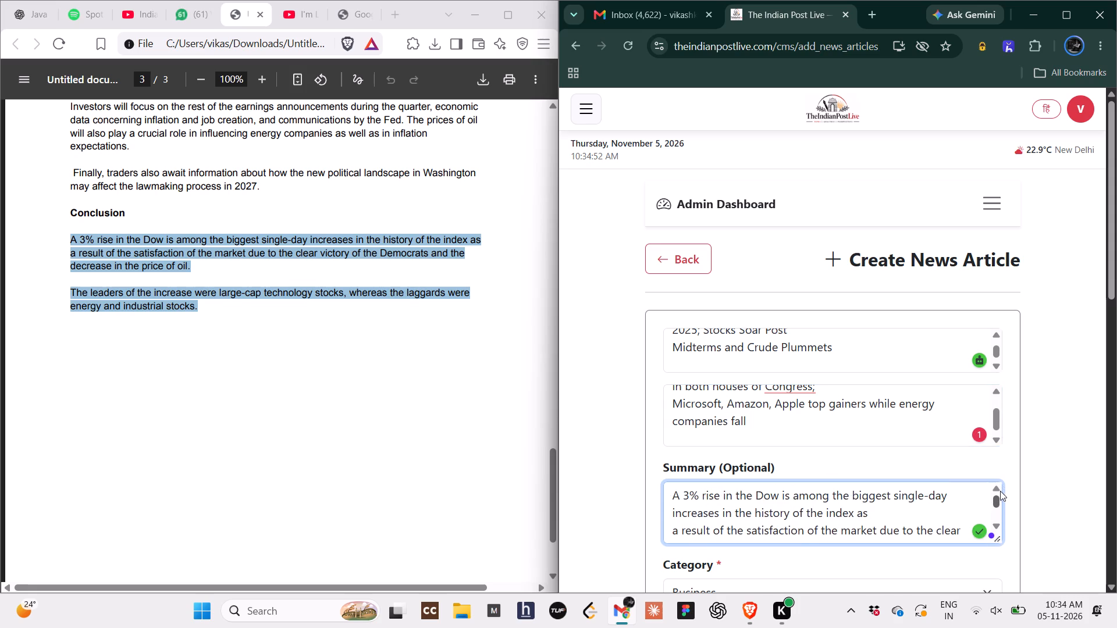
pyautogui.moveTo(1000, 491); pyautogui.dragTo(997, 517)
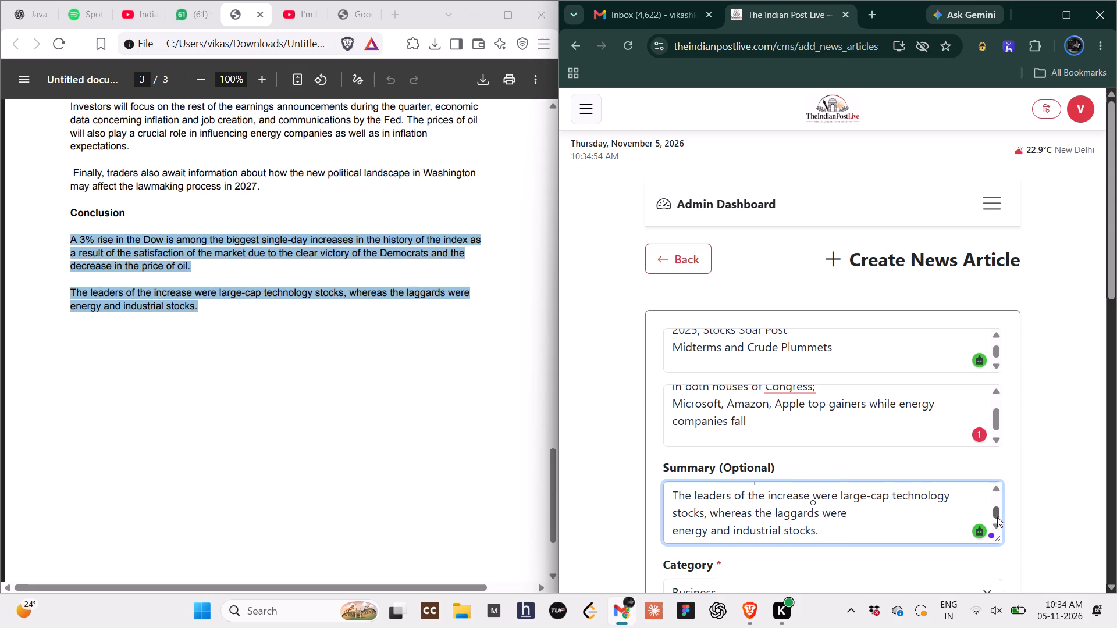
pyautogui.moveTo(997, 517); pyautogui.dragTo(996, 522)
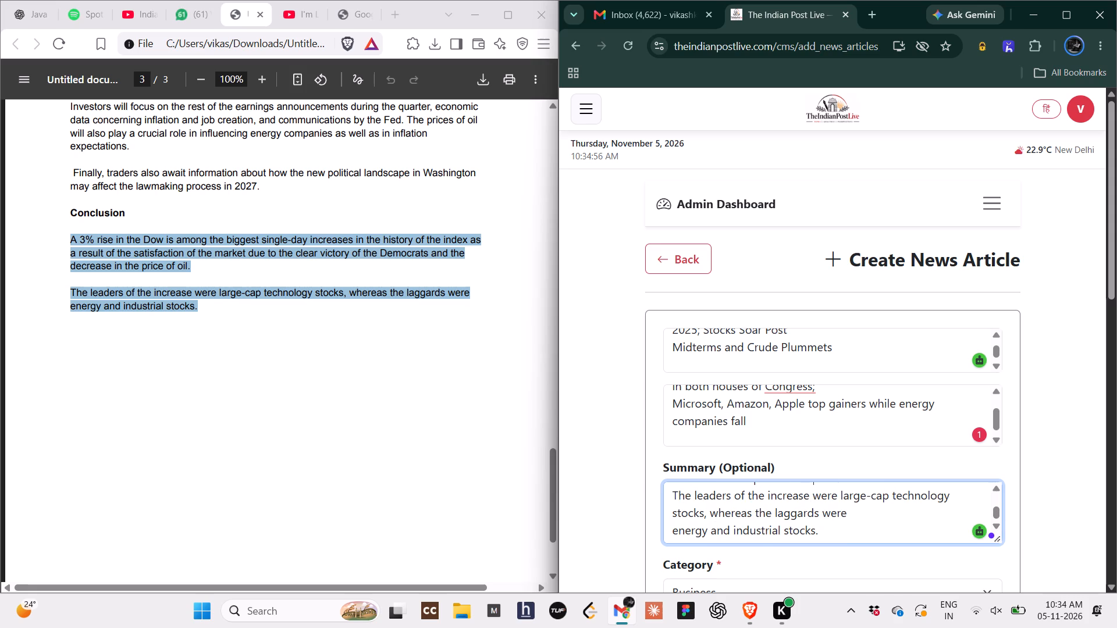
pyautogui.click(840, 540)
pyautogui.moveTo(1113, 279); pyautogui.dragTo(1110, 363)
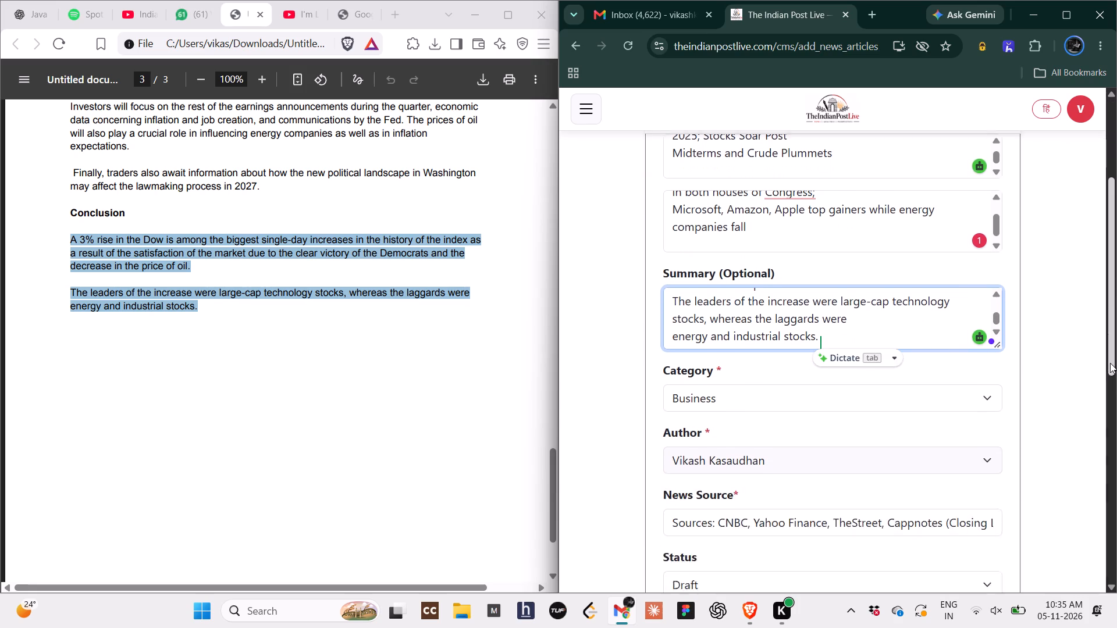
pyautogui.moveTo(1110, 363); pyautogui.dragTo(1111, 450)
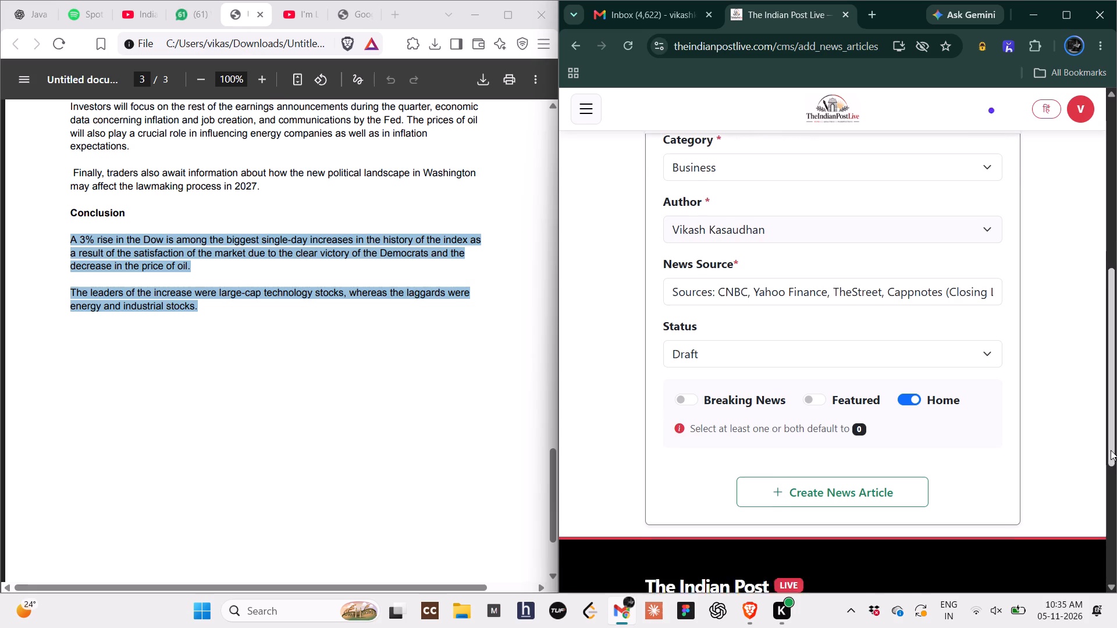
pyautogui.moveTo(1111, 450); pyautogui.dragTo(1114, 440)
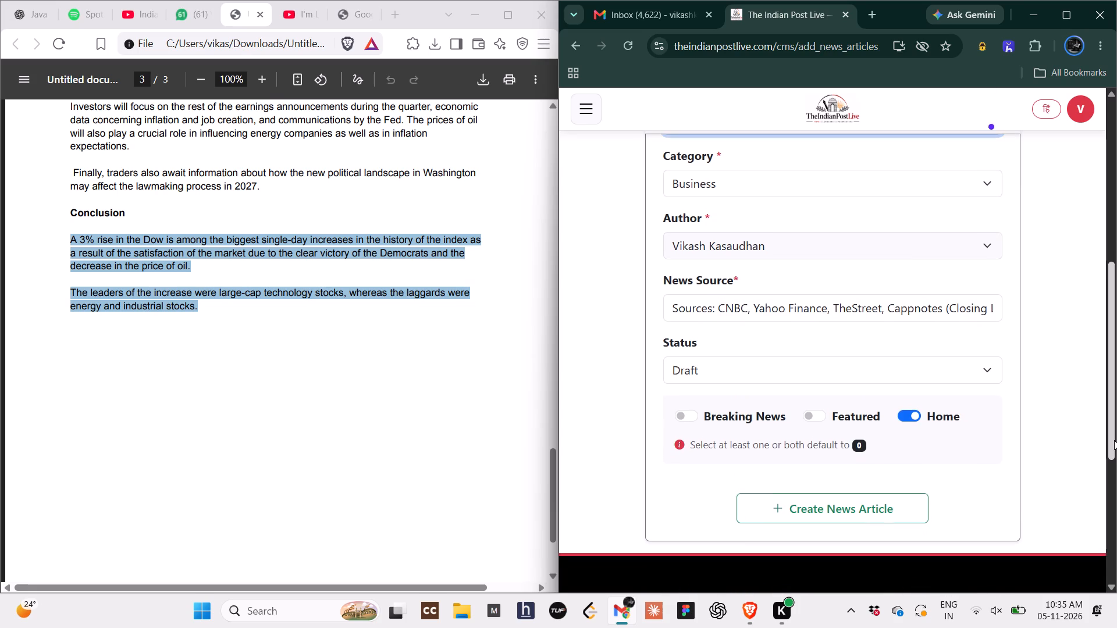
pyautogui.moveTo(1114, 440); pyautogui.dragTo(1115, 439)
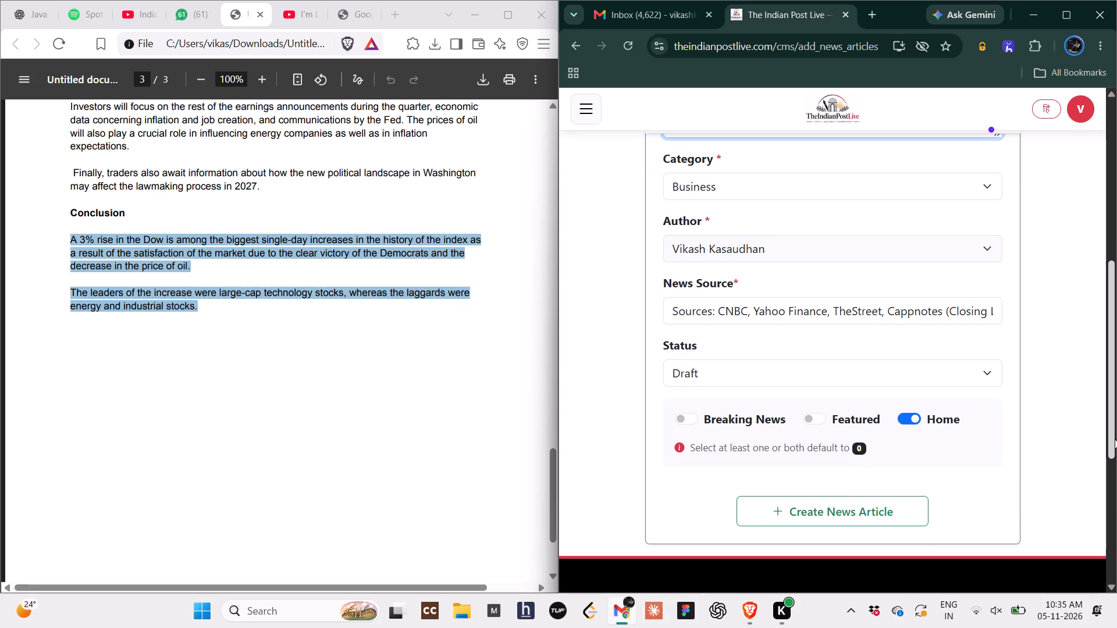
pyautogui.moveTo(1115, 439); pyautogui.dragTo(1114, 441)
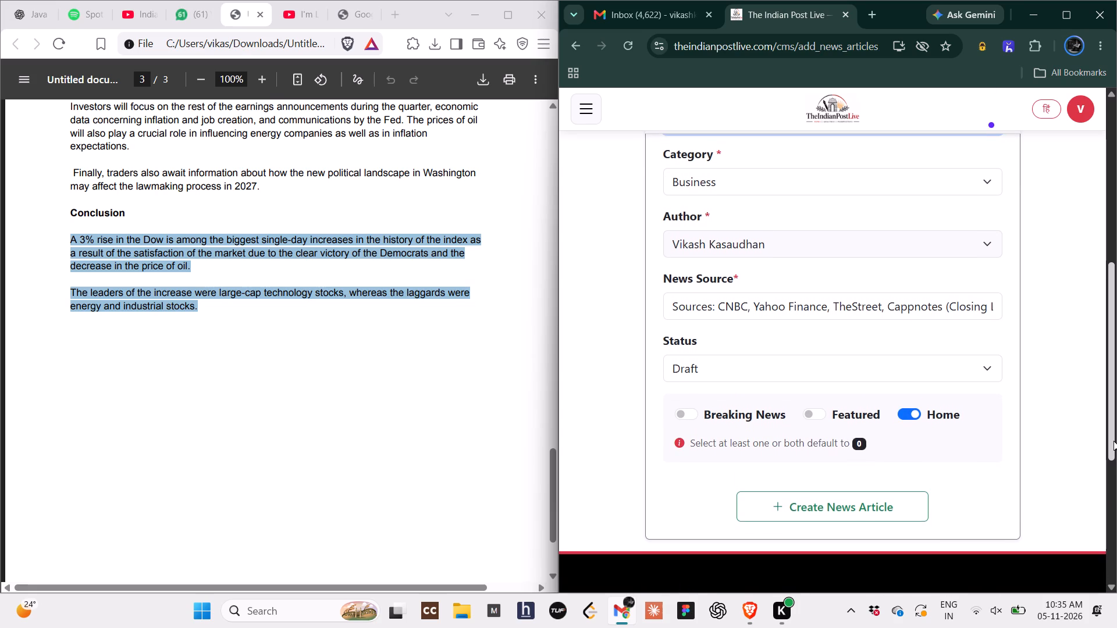
pyautogui.moveTo(1114, 441); pyautogui.dragTo(1114, 442)
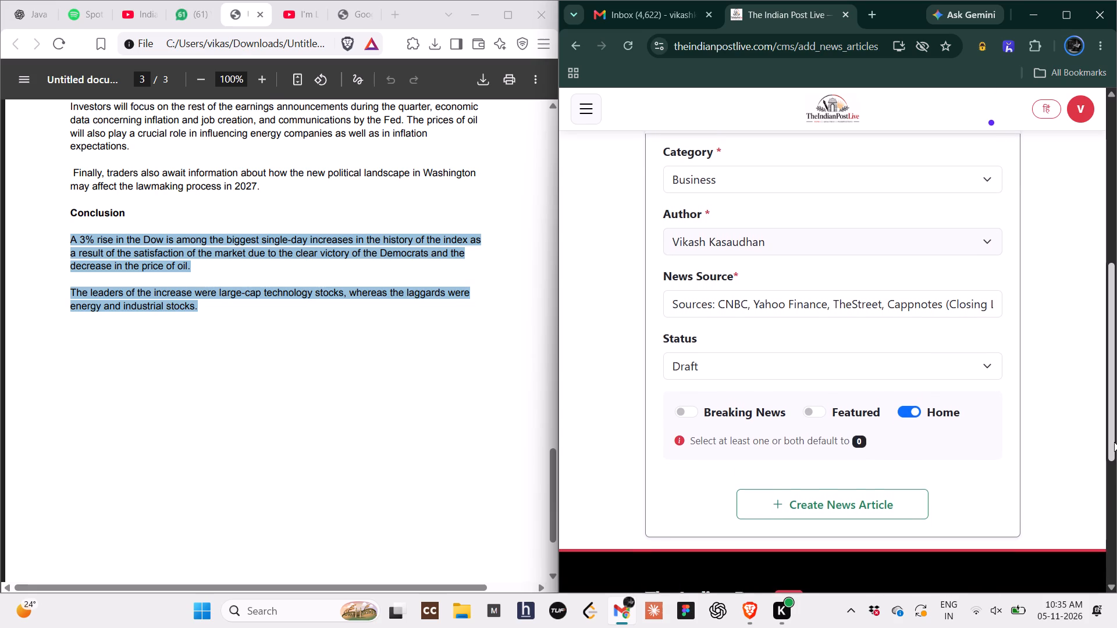
pyautogui.moveTo(1114, 442); pyautogui.dragTo(1114, 440)
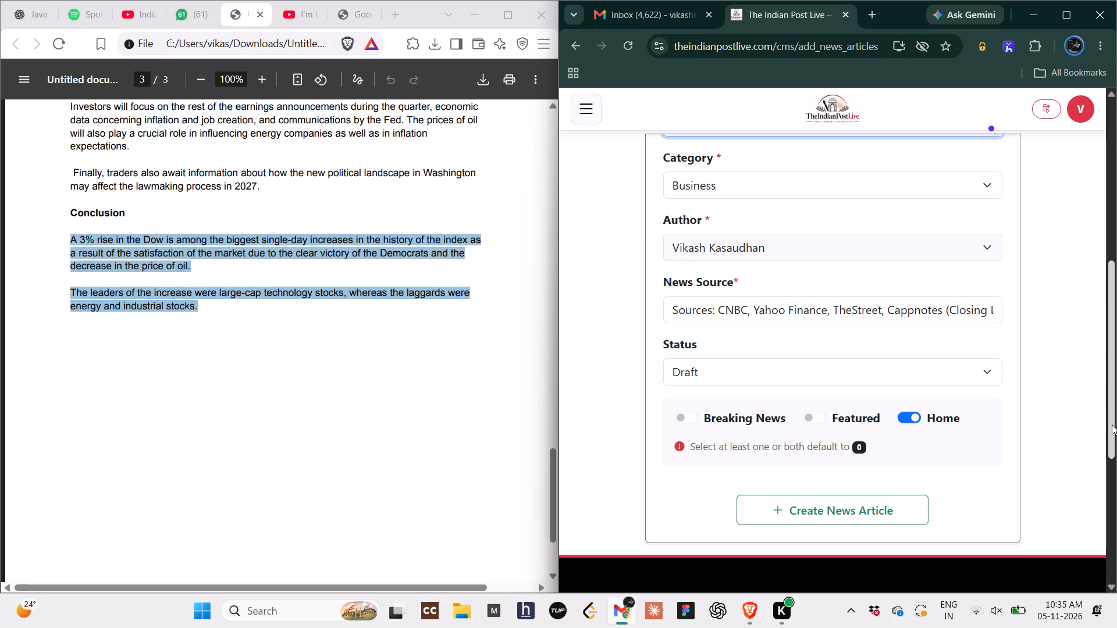
pyautogui.click(1112, 424)
pyautogui.moveTo(1112, 424); pyautogui.dragTo(1116, 329)
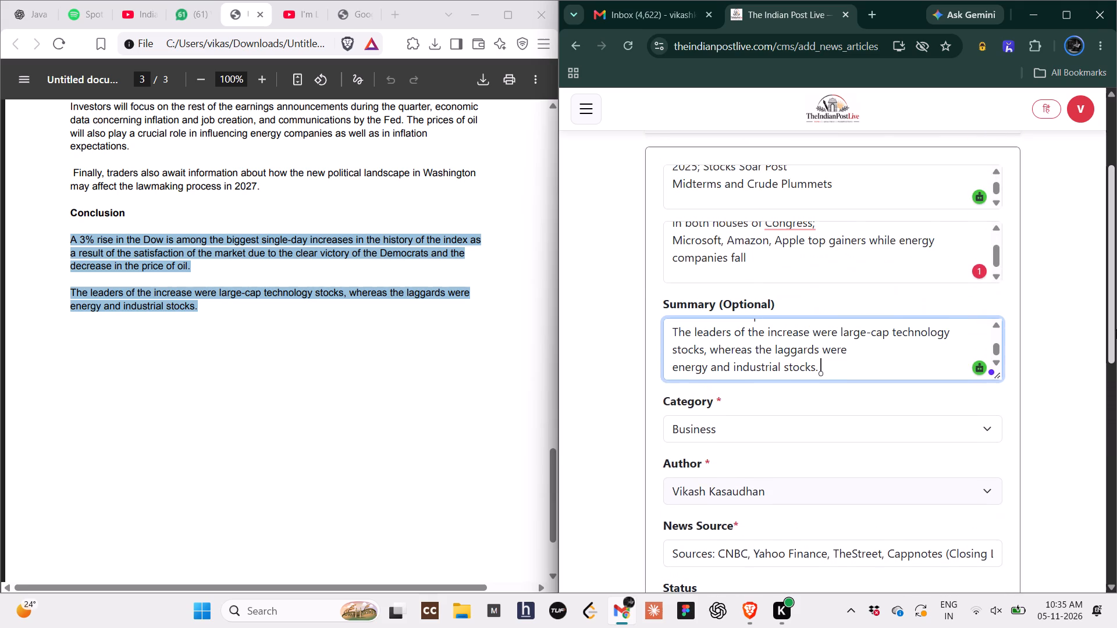
pyautogui.moveTo(1116, 329); pyautogui.dragTo(1108, 480)
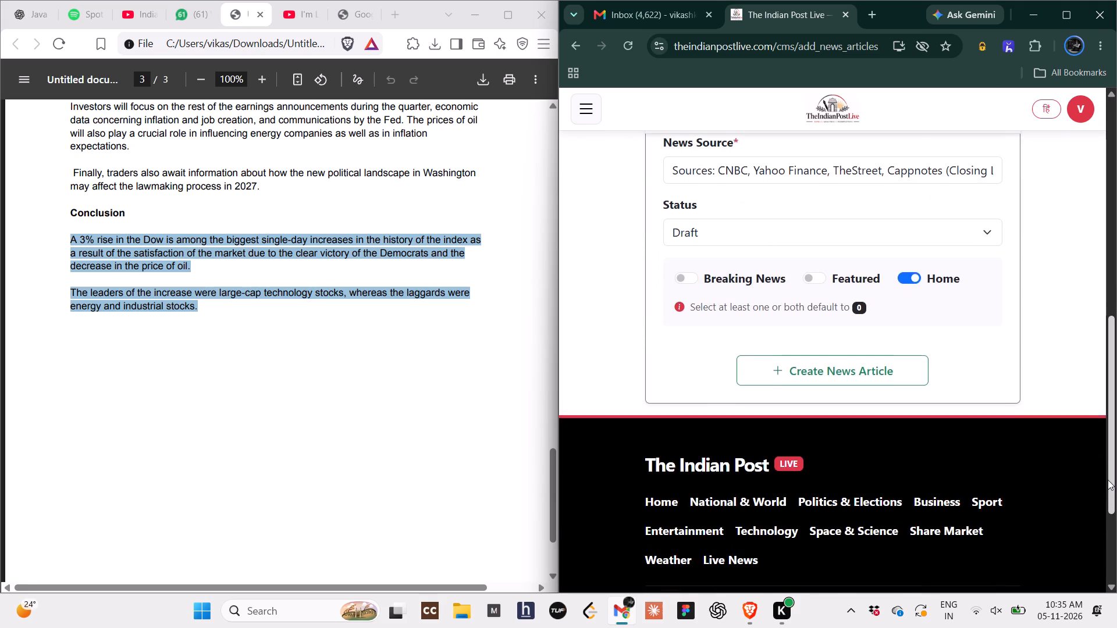
# Submit the completed form to create the Dow Jones Business article with Draft status.
pyautogui.moveTo(1108, 480); pyautogui.dragTo(1114, 446)
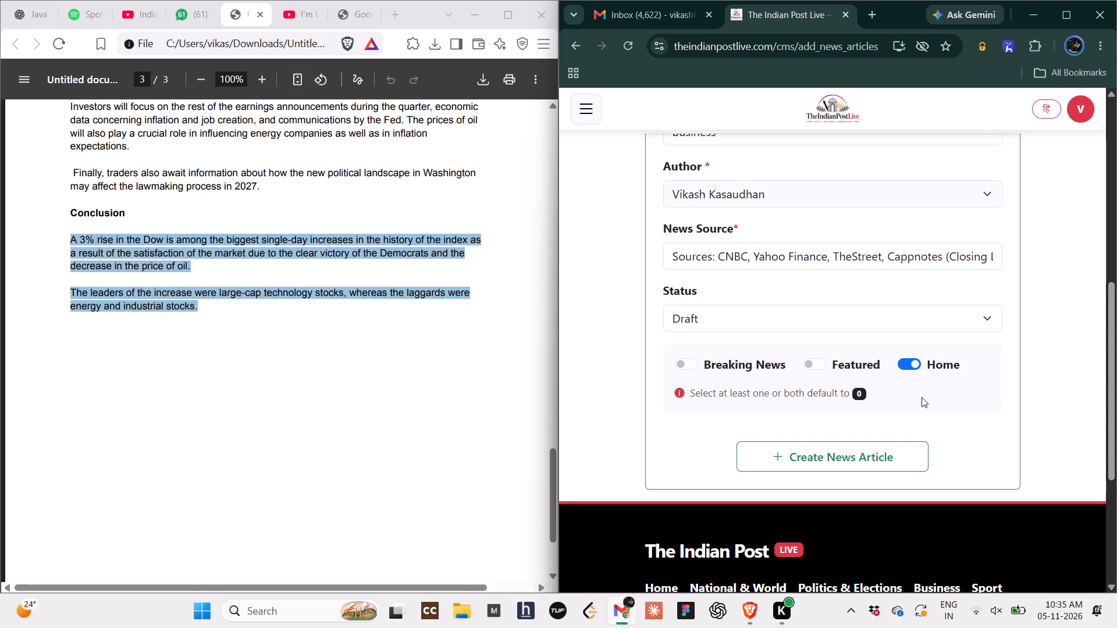
pyautogui.click(863, 463)
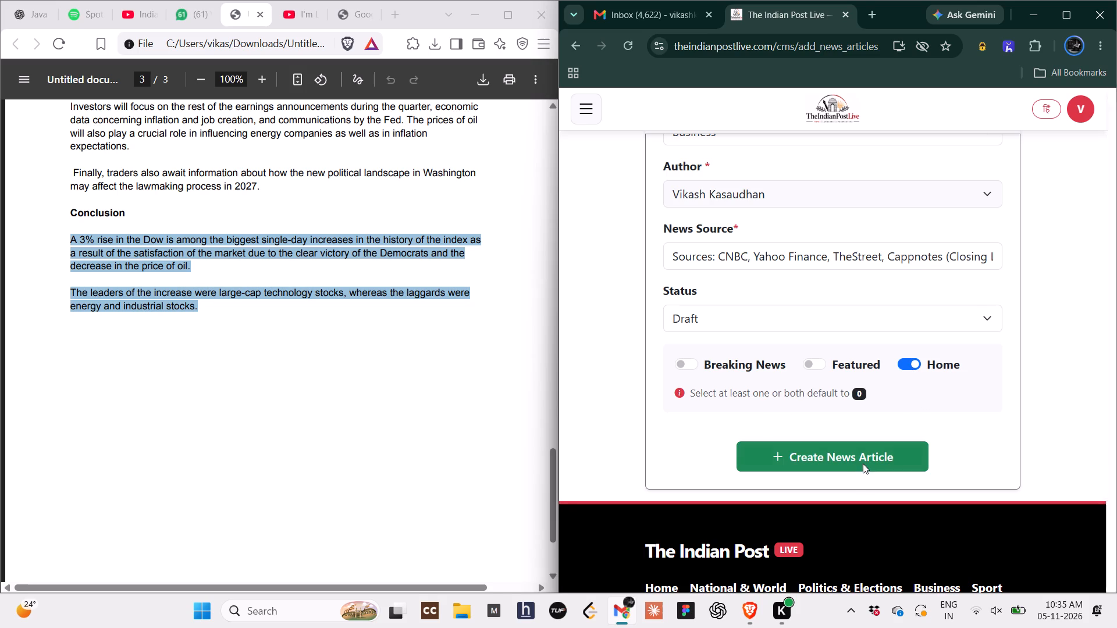
pyautogui.click(809, 430)
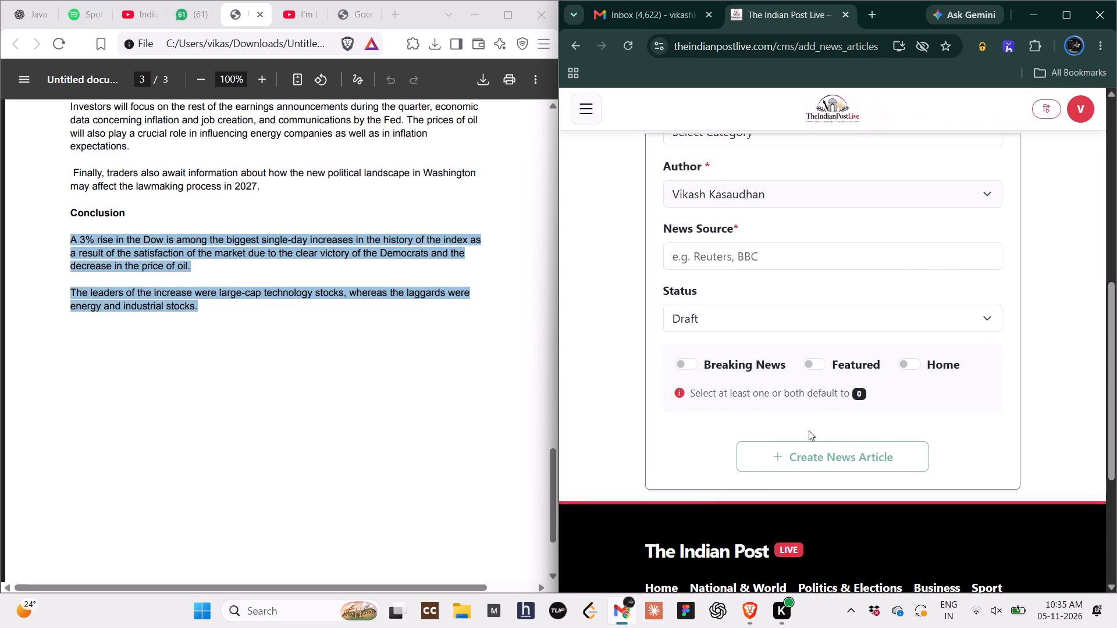
# Return from the emptied creation form to the News Articles list.
pyautogui.click(1112, 240)
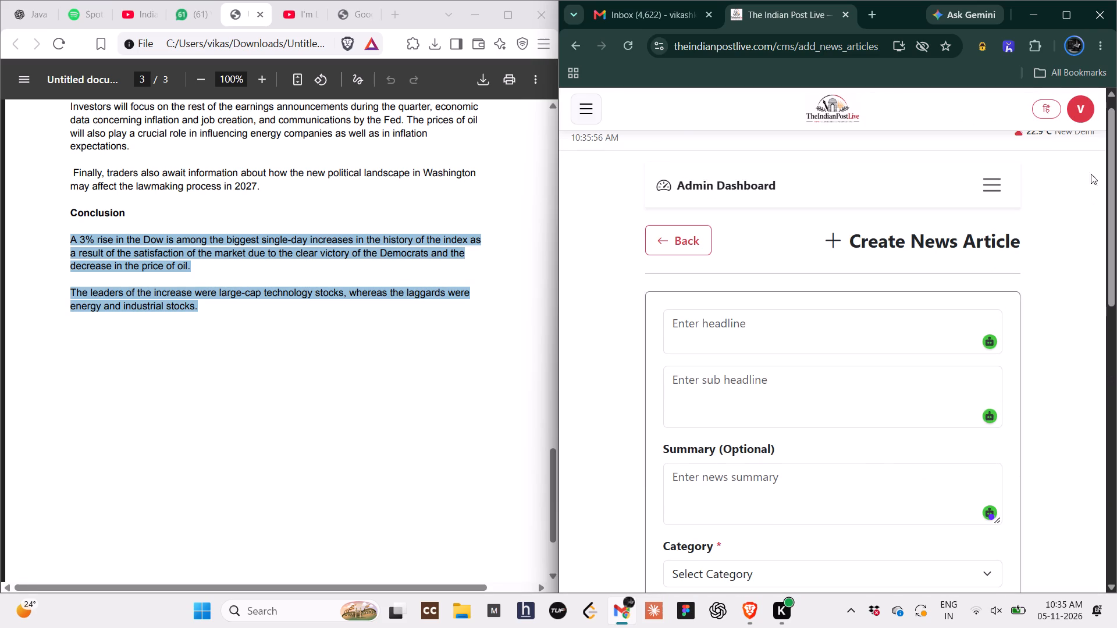
pyautogui.click(1109, 105)
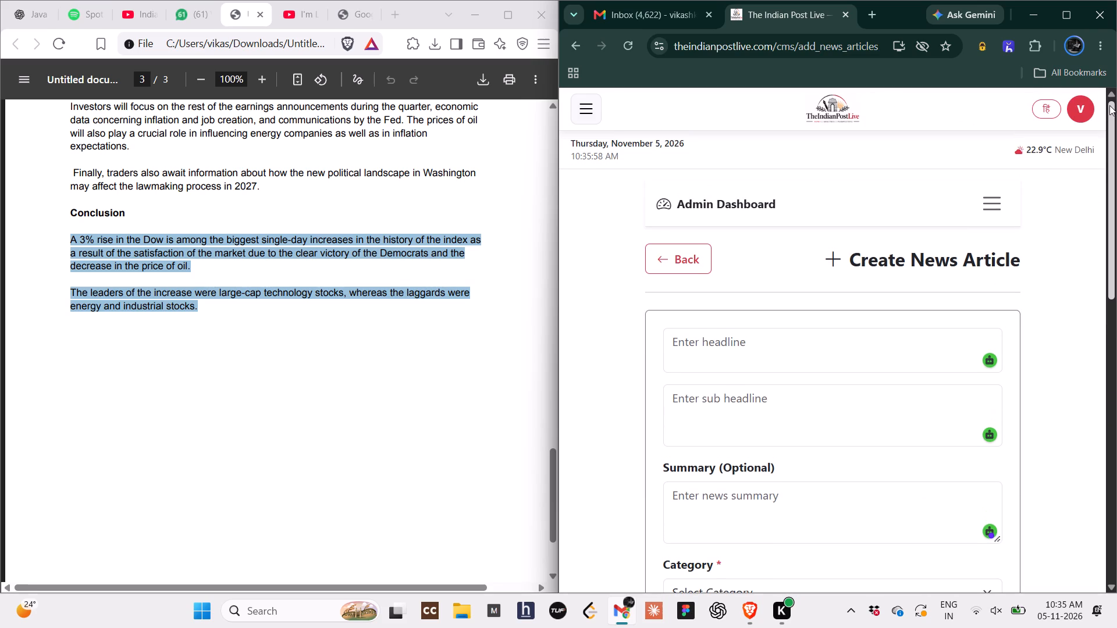
pyautogui.click(685, 269)
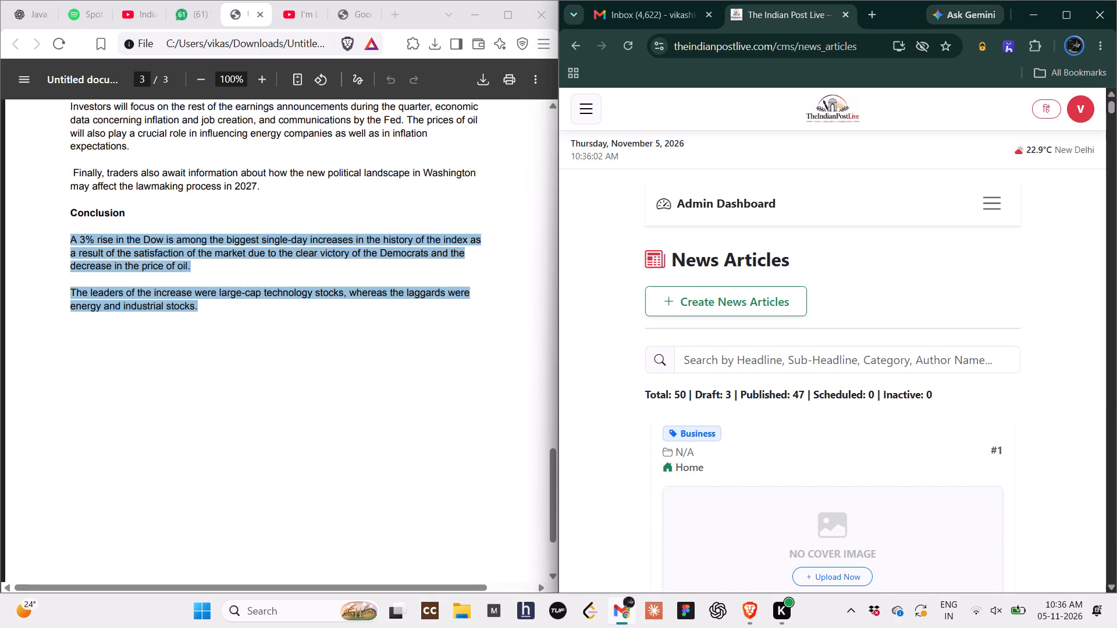
# Maximize the CMS window and open the News Block page of the new "Dow Jones Climbs 1,569 Points" draft.
pyautogui.click(589, 338)
pyautogui.press('Down')
pyautogui.press('Down')
pyautogui.press('Down')
pyautogui.press('Down')
pyautogui.press('Down')
pyautogui.press('Down')
pyautogui.press('Down')
pyautogui.press('Down')
pyautogui.press('Down')
pyautogui.press('Down')
pyautogui.press('Down')
pyautogui.press('Down')
pyautogui.press('Down')
pyautogui.press('Down')
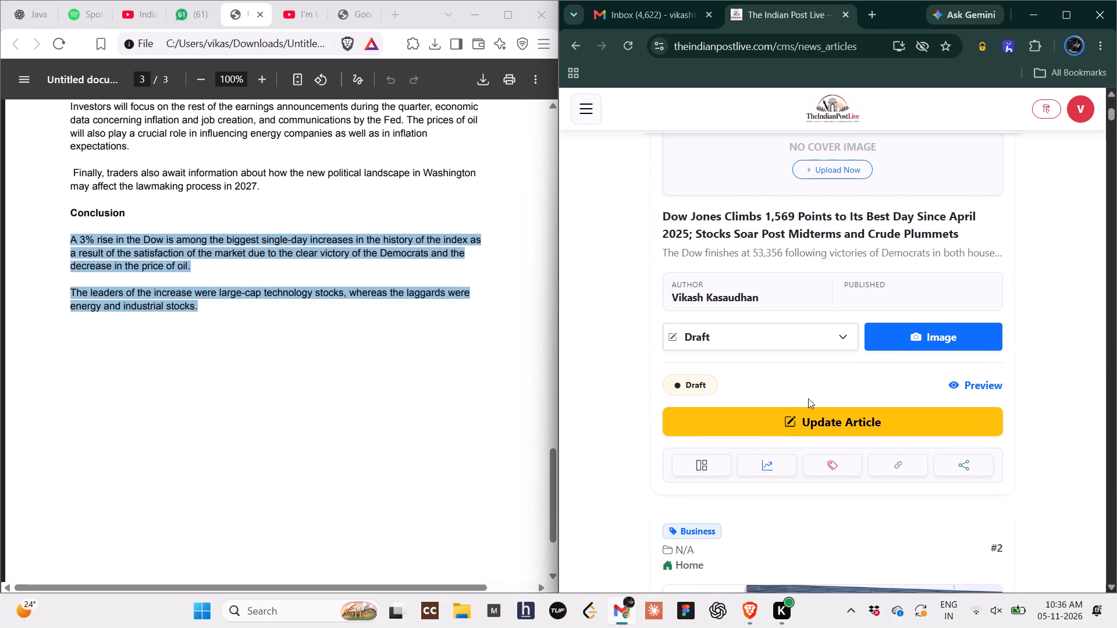
pyautogui.click(1040, 281)
pyautogui.click(699, 470)
pyautogui.click(1075, 14)
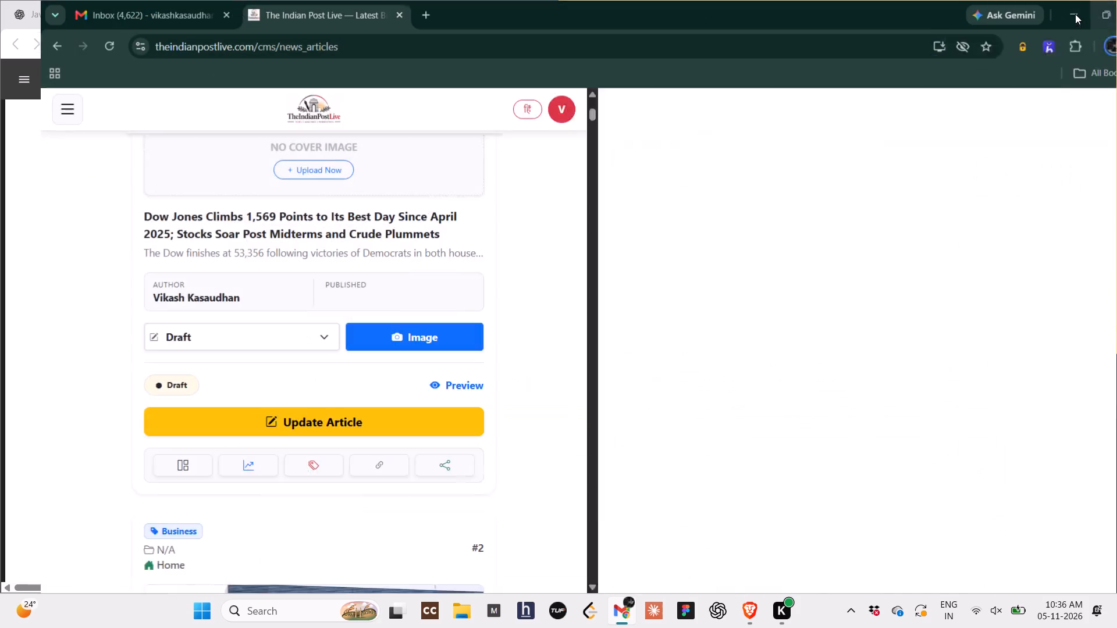
pyautogui.click(35, 235)
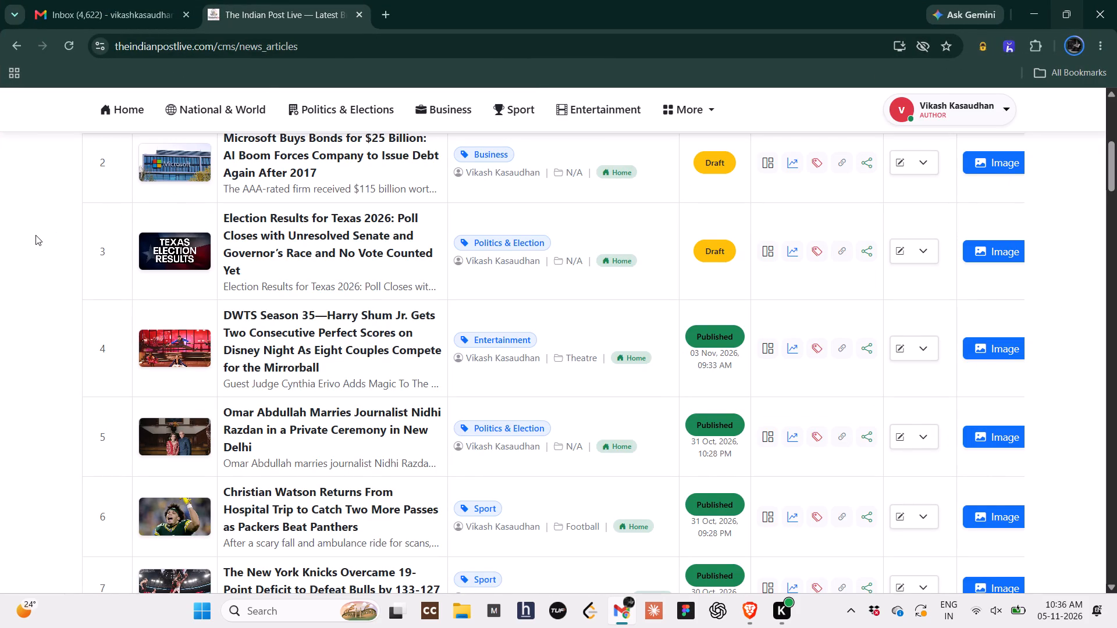
pyautogui.press('Up')
pyautogui.press('Up')
pyautogui.press('Up')
pyautogui.press('Up')
pyautogui.press('Up')
pyautogui.press('Up')
pyautogui.press('Up')
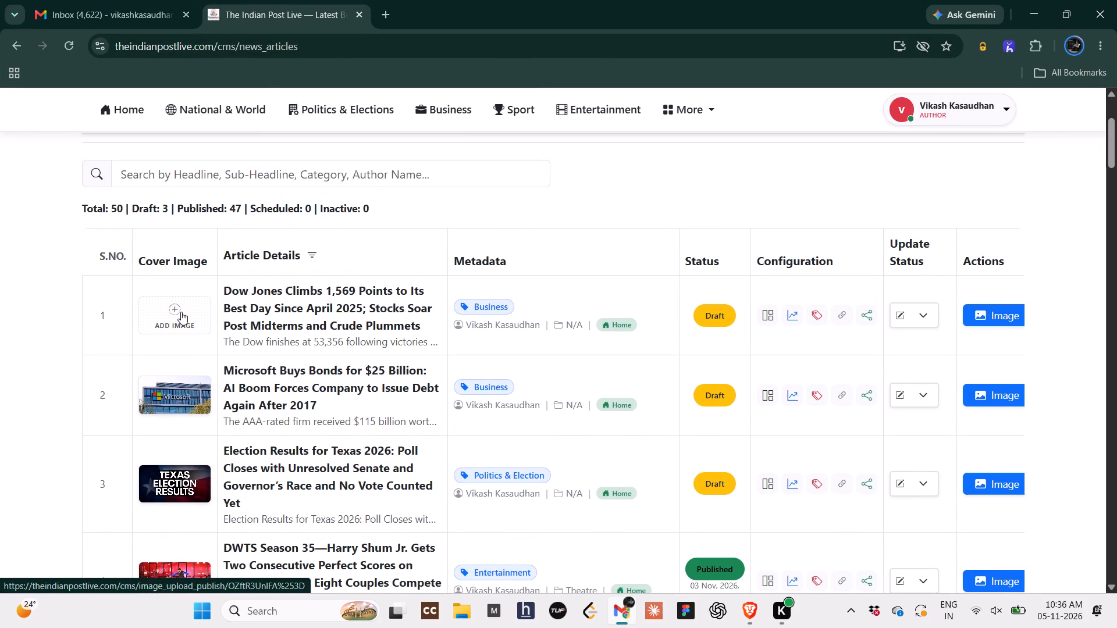
pyautogui.click(770, 313)
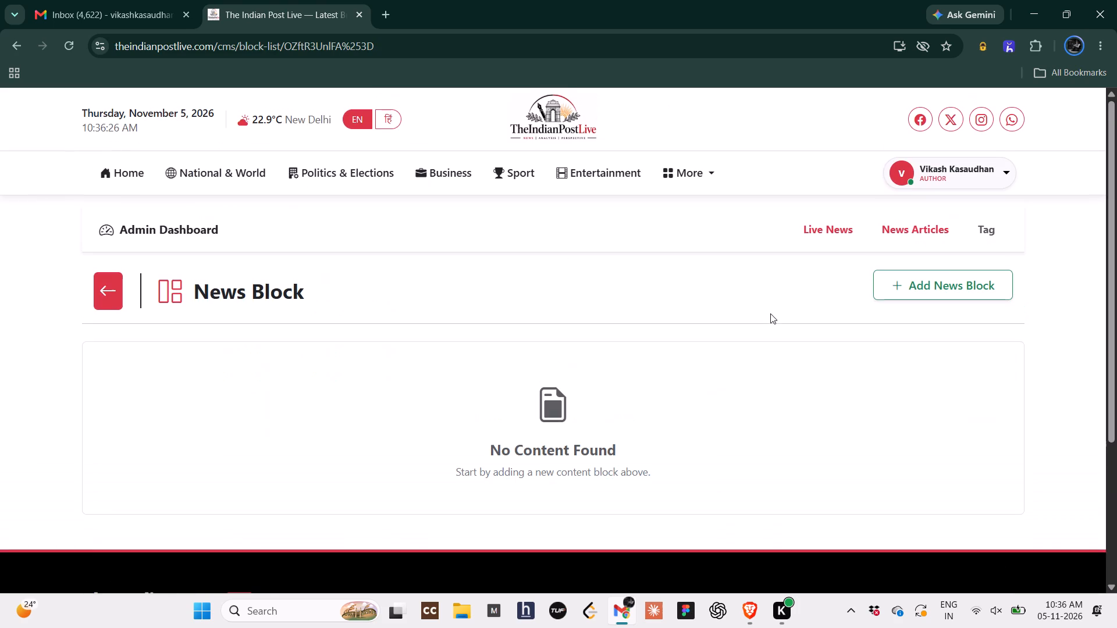
# Start a new news block for the article with the content type Highlight Line.
pyautogui.click(924, 294)
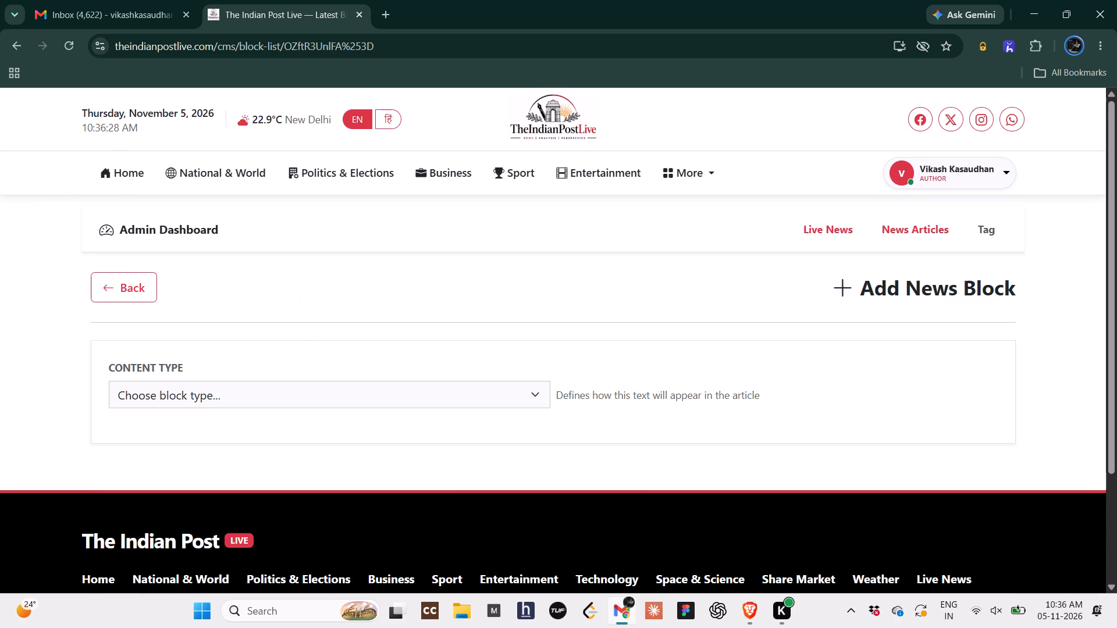
pyautogui.click(379, 402)
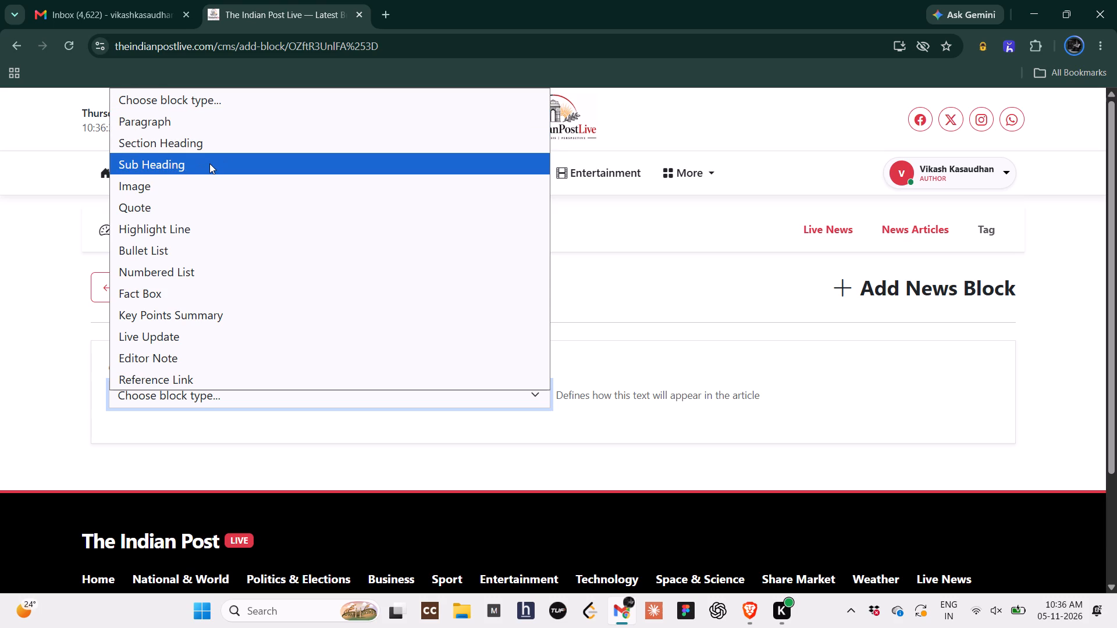
pyautogui.click(187, 227)
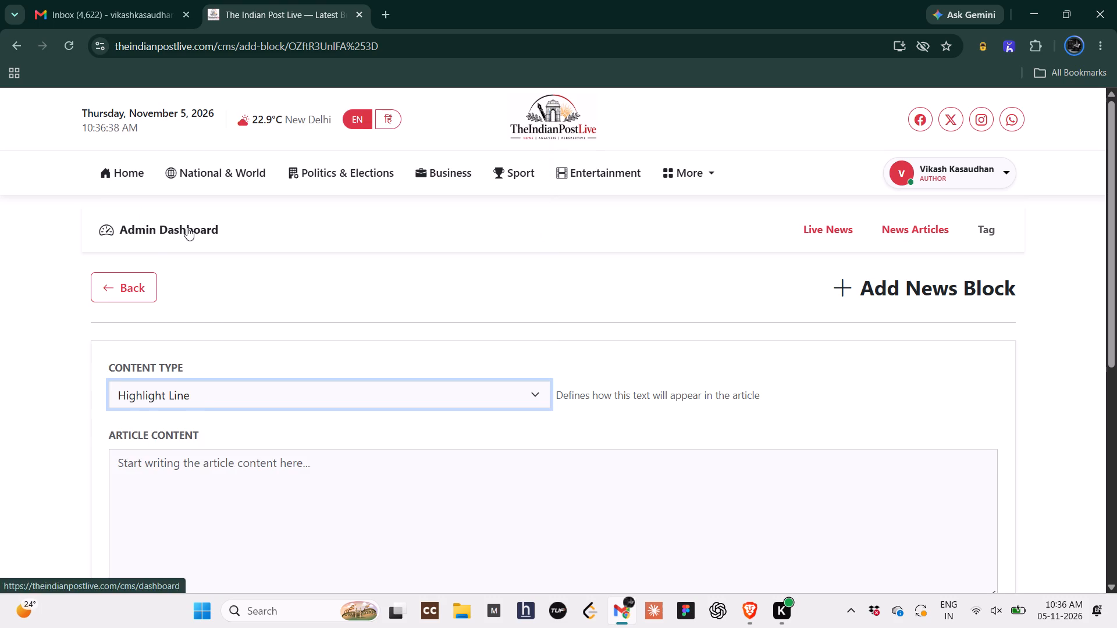
pyautogui.click(52, 375)
pyautogui.press('Down')
pyautogui.press('Down')
pyautogui.press('Down')
pyautogui.press('Down')
pyautogui.press('Down')
pyautogui.press('Down')
pyautogui.press('Down')
pyautogui.press('Down')
pyautogui.press('Down')
pyautogui.press('Down')
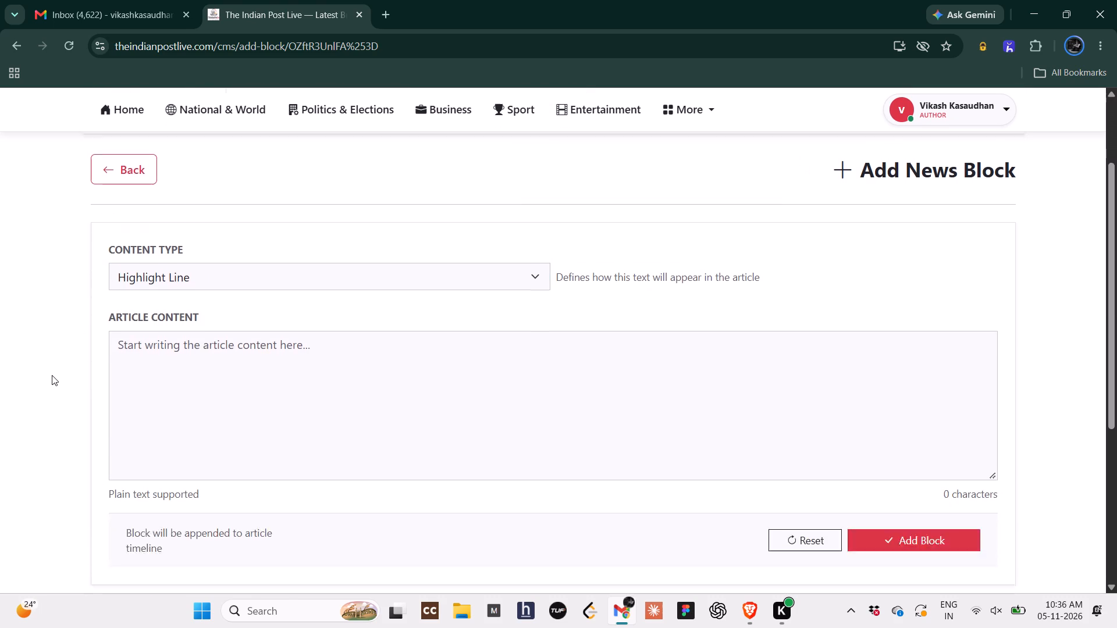
pyautogui.press('Up')
pyautogui.click(271, 251)
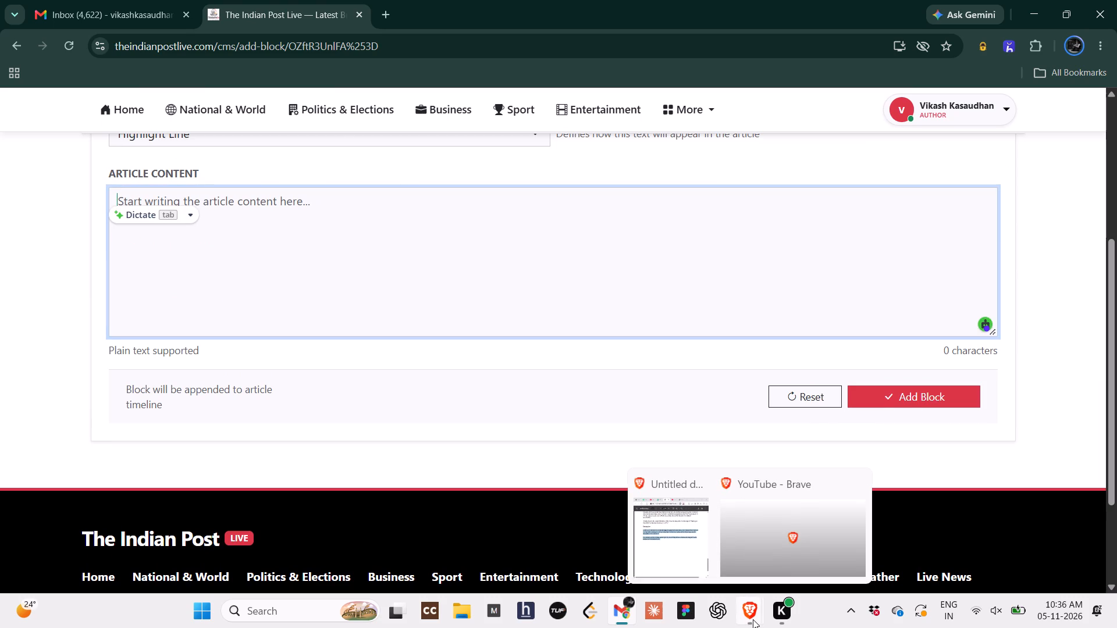
# Switch to the prepared PDF in Brave and go back to its first page, where the Introduction section is.
pyautogui.click(670, 547)
pyautogui.click(385, 316)
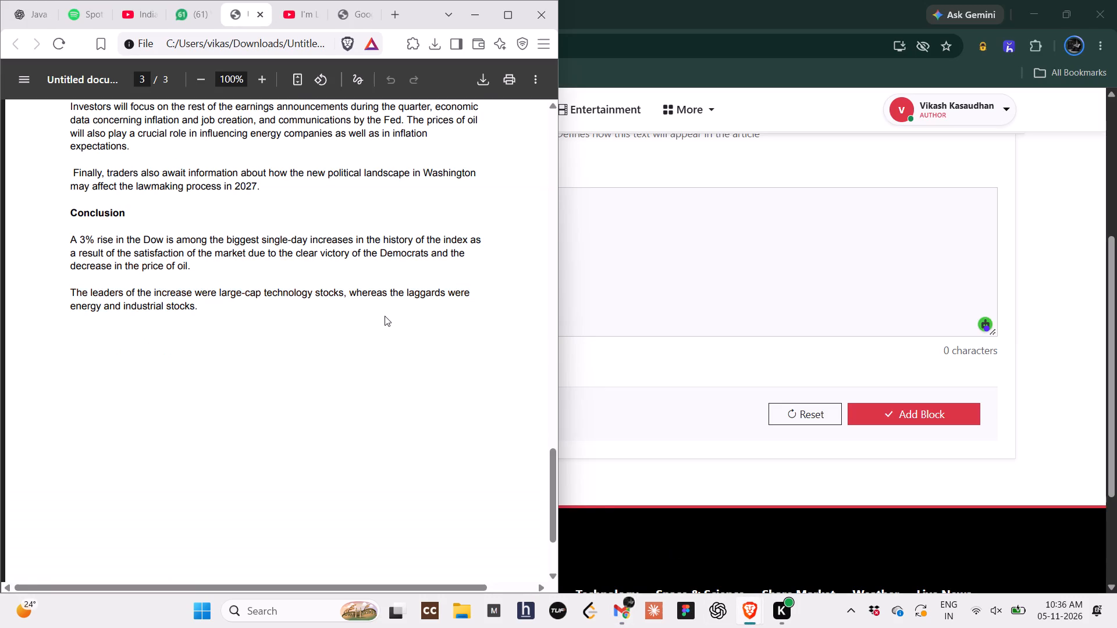
pyautogui.moveTo(551, 472); pyautogui.dragTo(546, 356)
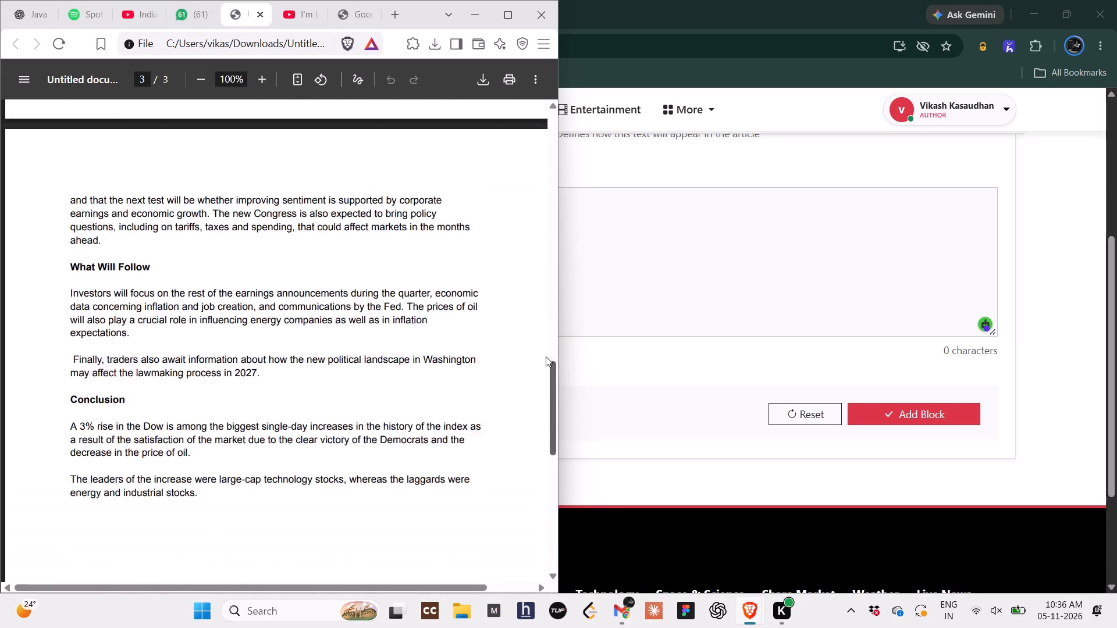
pyautogui.moveTo(546, 356); pyautogui.dragTo(543, 94)
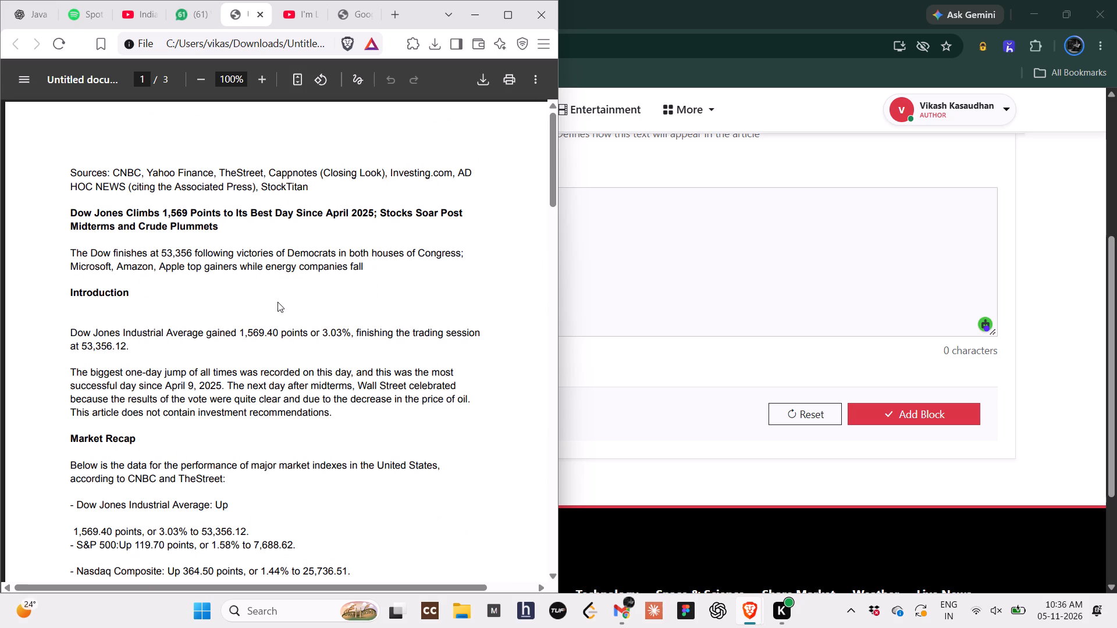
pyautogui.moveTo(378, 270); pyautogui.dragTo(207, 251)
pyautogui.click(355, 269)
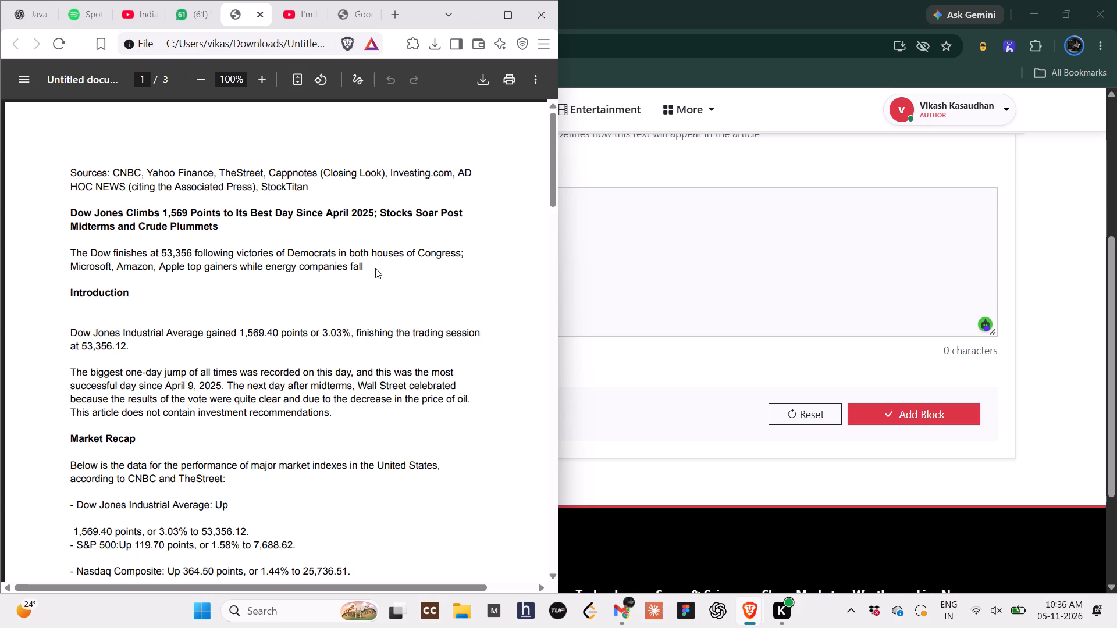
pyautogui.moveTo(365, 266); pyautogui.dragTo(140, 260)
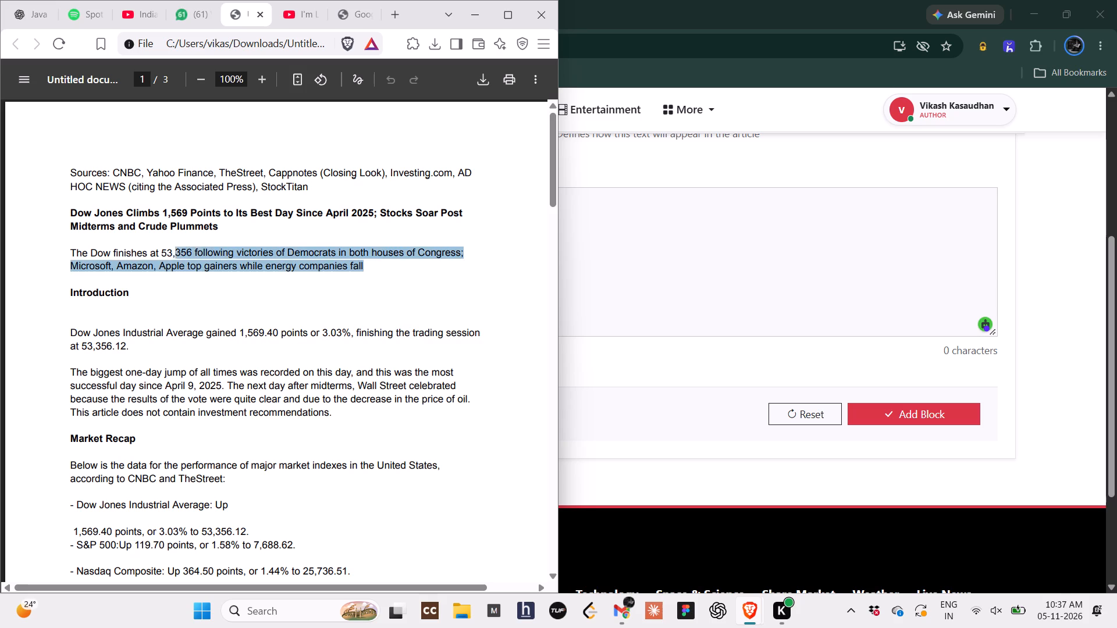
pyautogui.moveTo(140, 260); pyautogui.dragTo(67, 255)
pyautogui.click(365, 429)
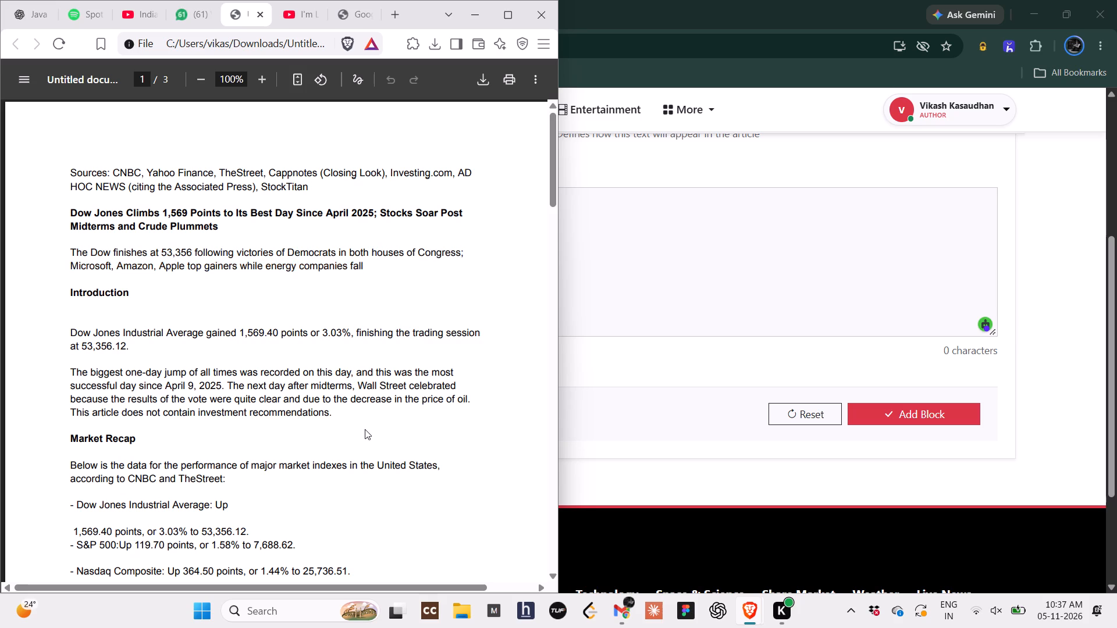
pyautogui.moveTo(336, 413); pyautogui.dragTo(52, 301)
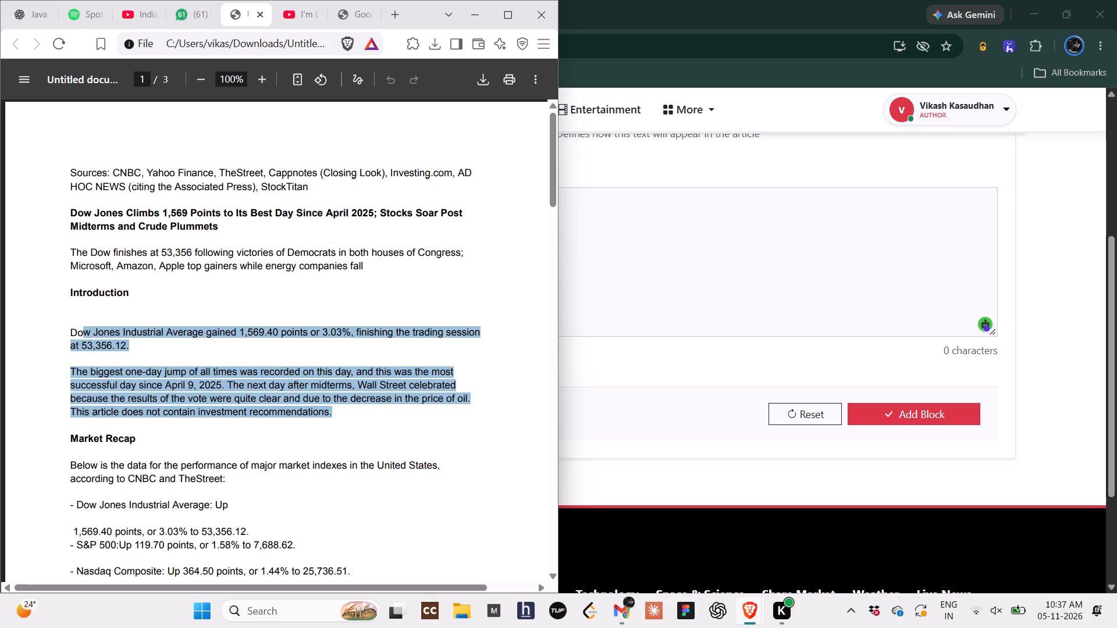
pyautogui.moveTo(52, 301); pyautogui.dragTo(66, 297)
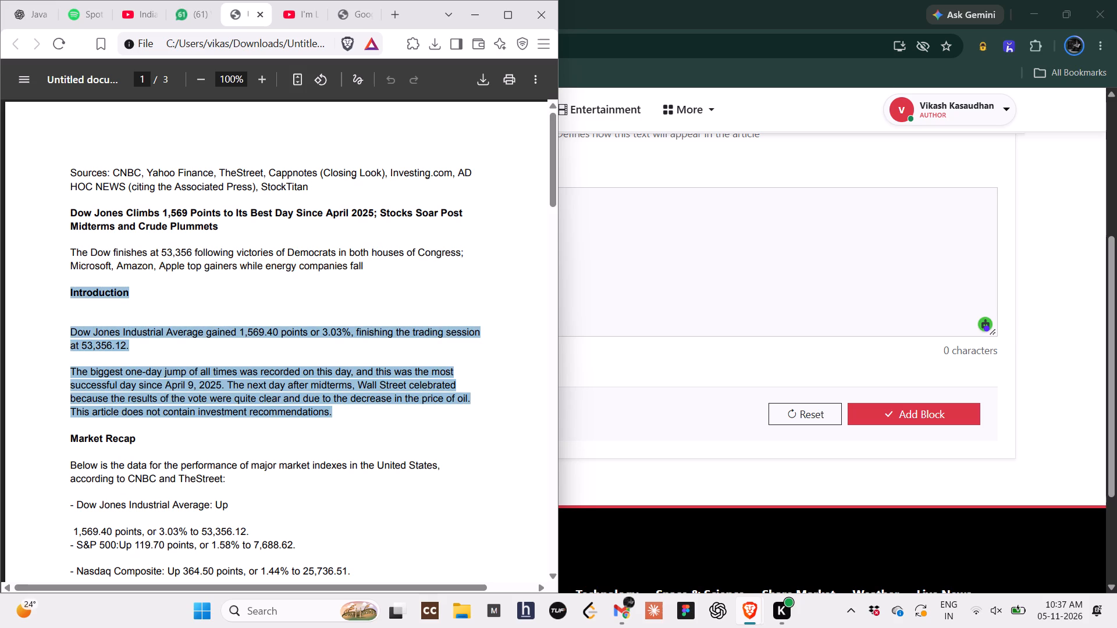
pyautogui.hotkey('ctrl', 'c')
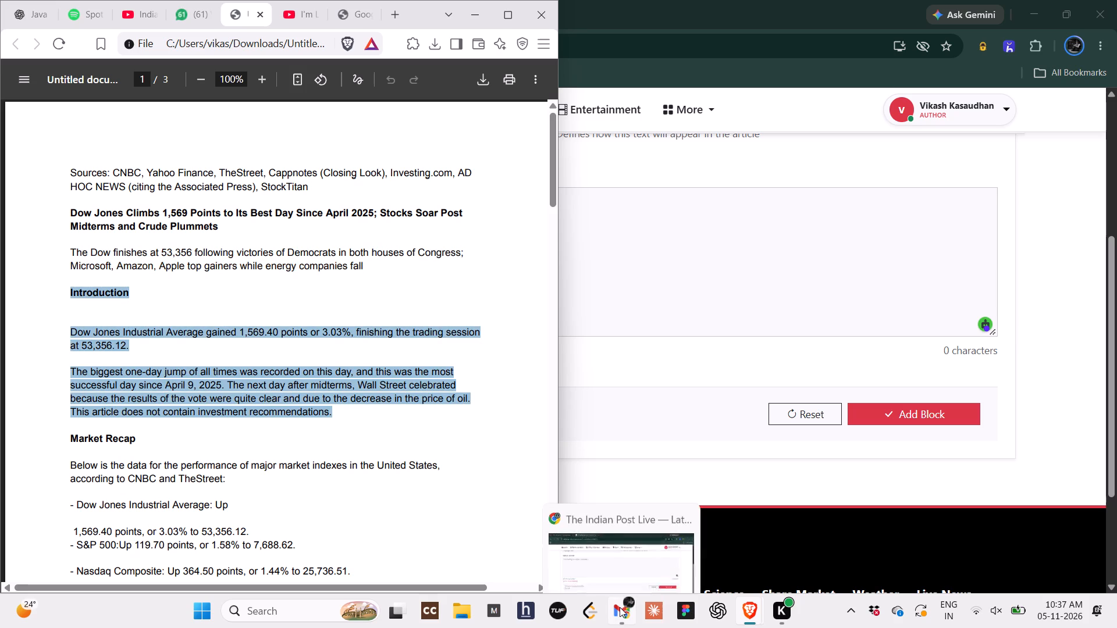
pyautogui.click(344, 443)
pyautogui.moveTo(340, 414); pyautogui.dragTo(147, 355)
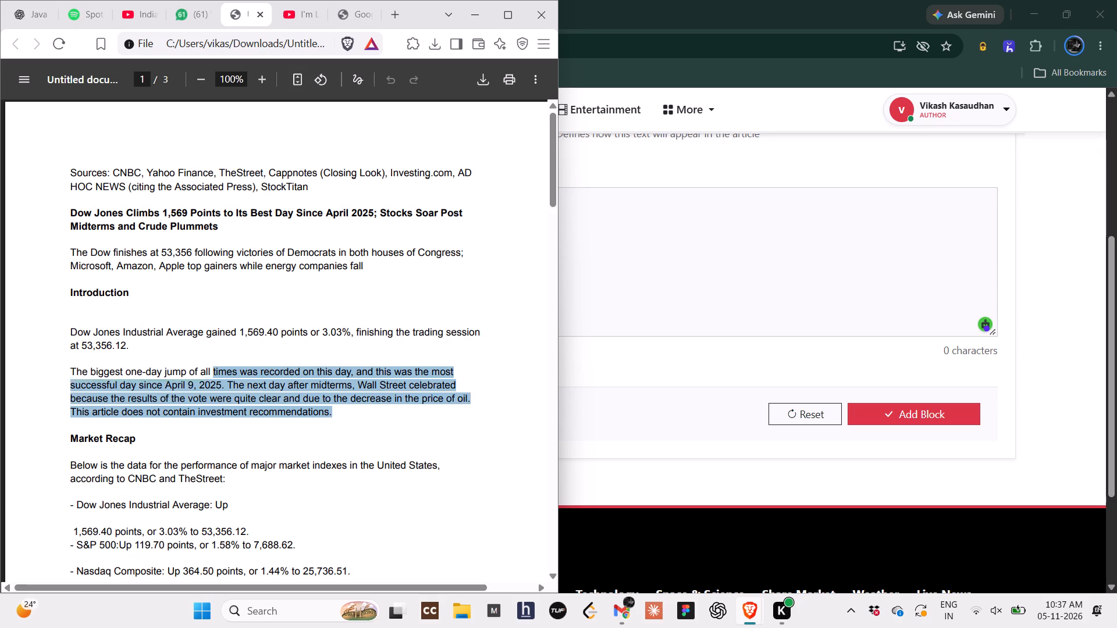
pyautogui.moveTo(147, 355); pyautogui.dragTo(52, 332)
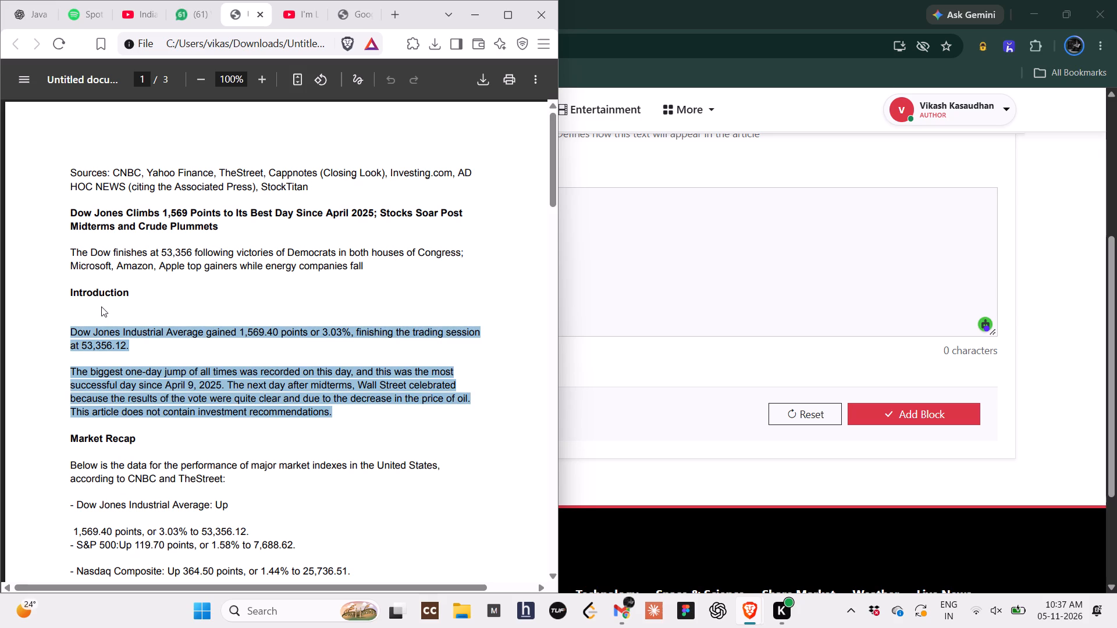
# Copy the PDF heading "Introduction" into the Highlight Line block's content and add the block to the article.
pyautogui.tripleClick(101, 294)
pyautogui.hotkey('ctrl', 'c')
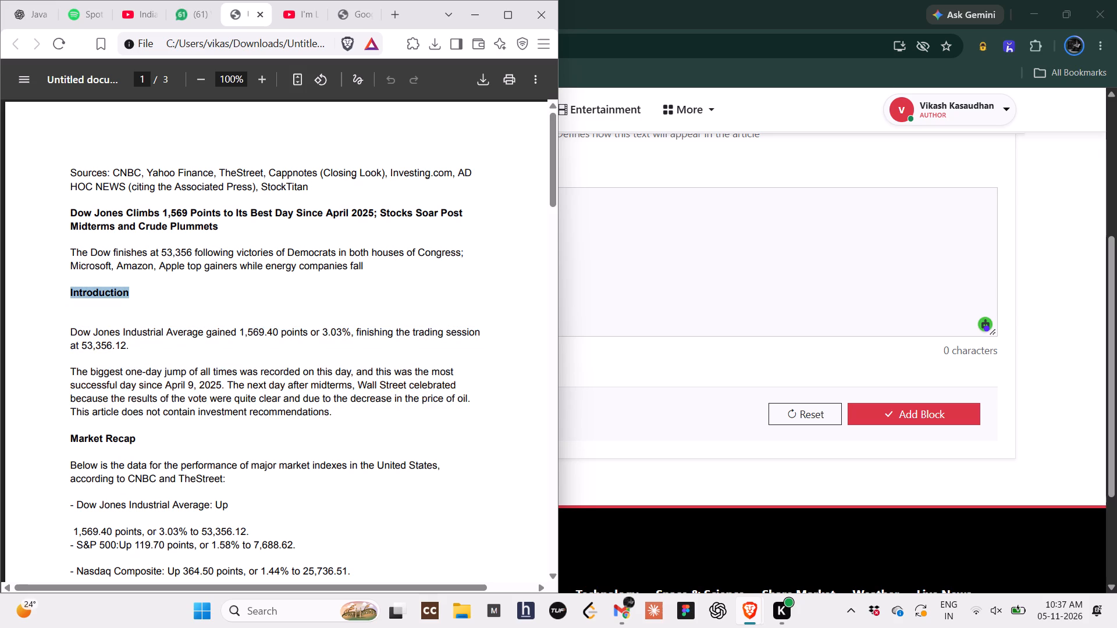
pyautogui.click(614, 258)
pyautogui.hotkey('ctrl', 'v')
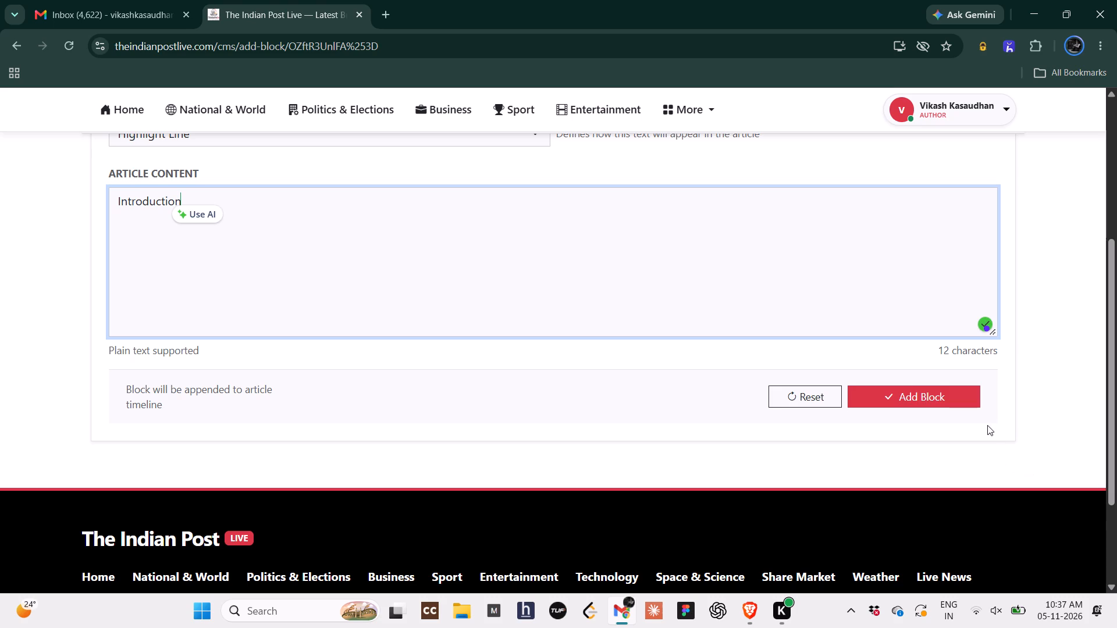
pyautogui.click(976, 406)
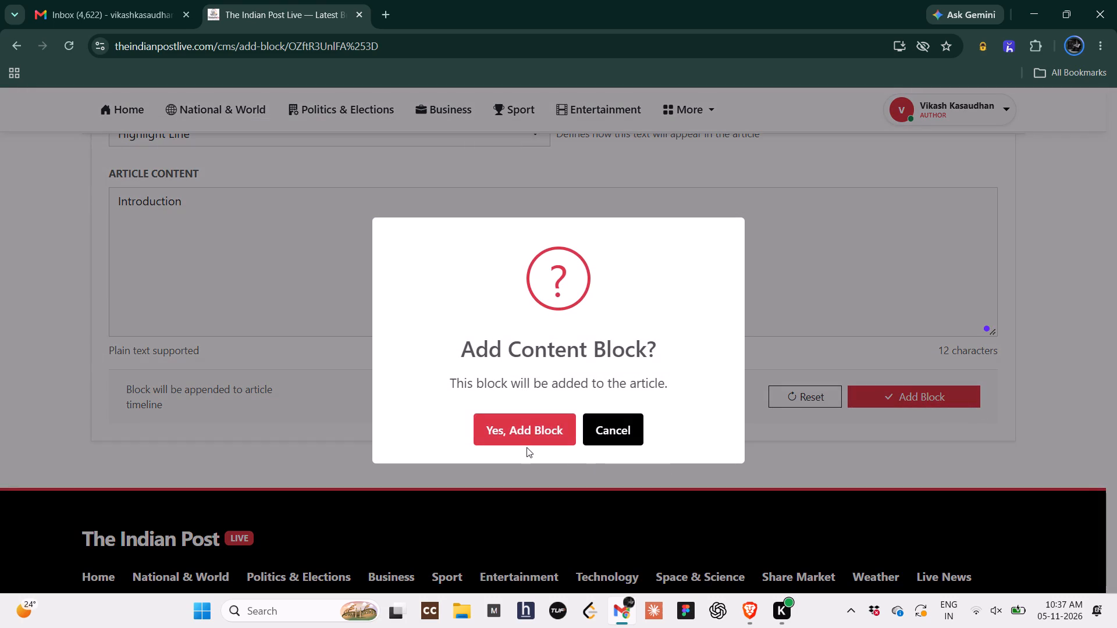
pyautogui.click(524, 443)
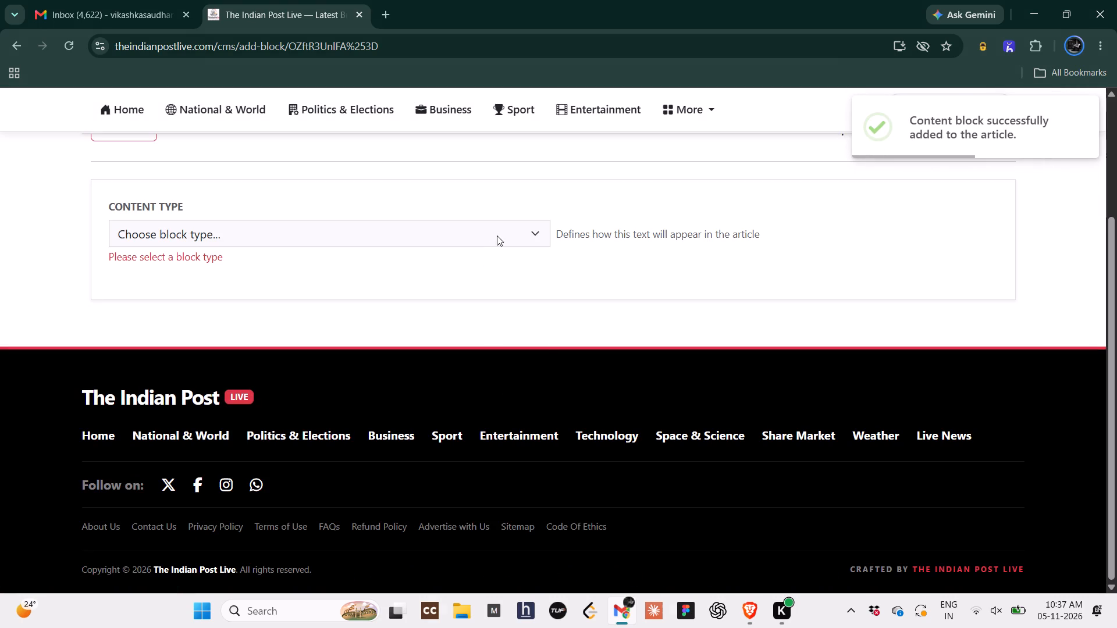
# Start the article's next content block with the content type Paragraph.
pyautogui.click(499, 237)
pyautogui.click(310, 275)
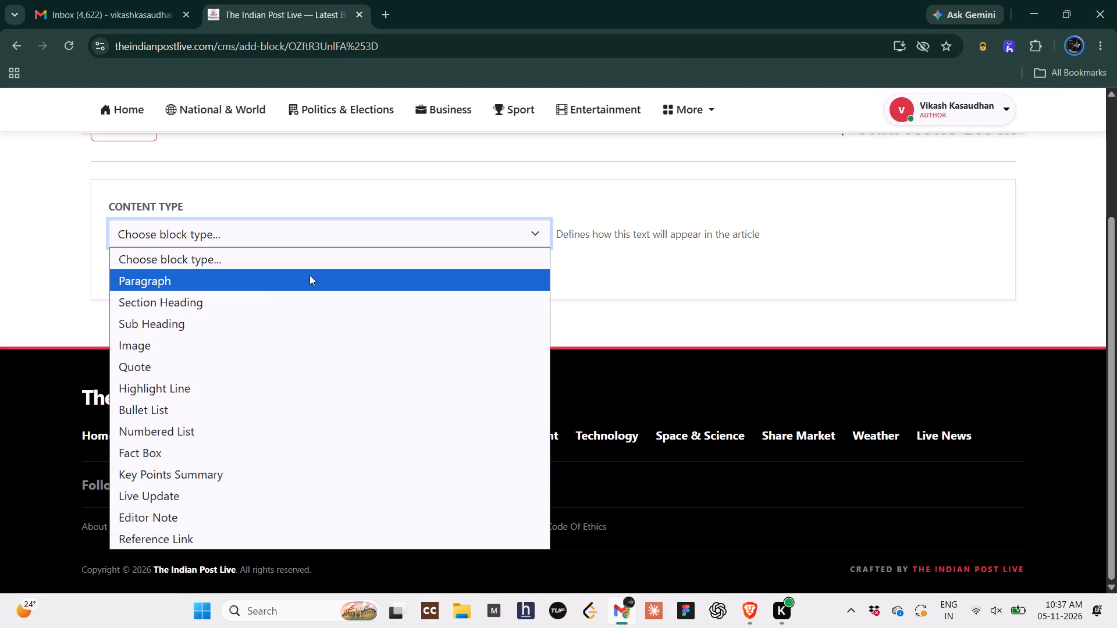
pyautogui.click(311, 320)
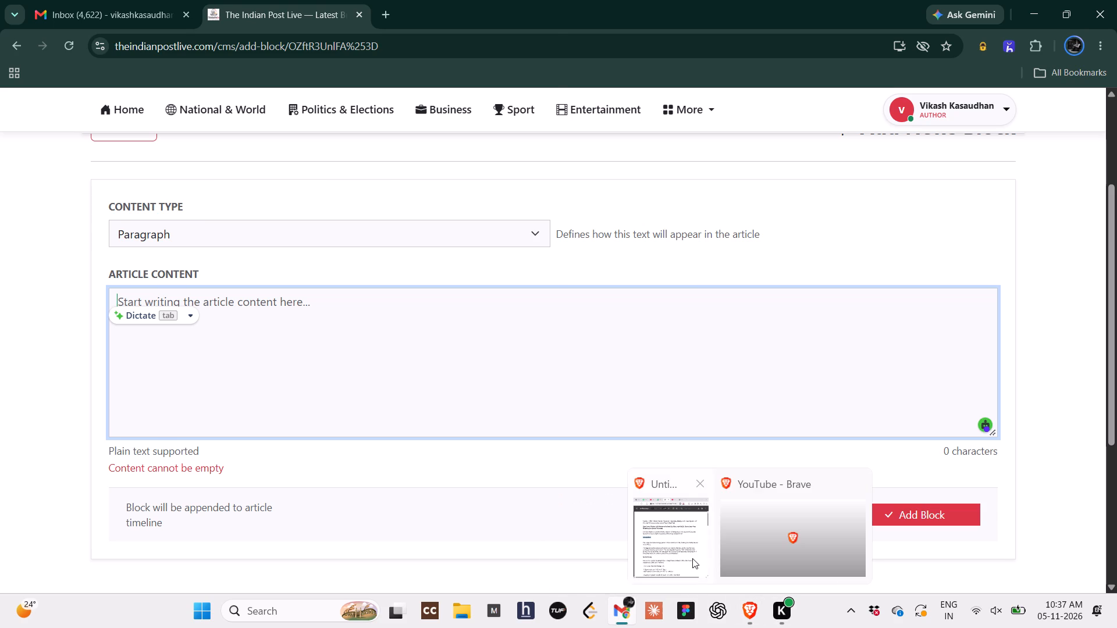
# Copy the two paragraphs under "Introduction" from the PDF in Brave into the Paragraph block's article content.
pyautogui.click(692, 558)
pyautogui.moveTo(340, 415); pyautogui.dragTo(62, 336)
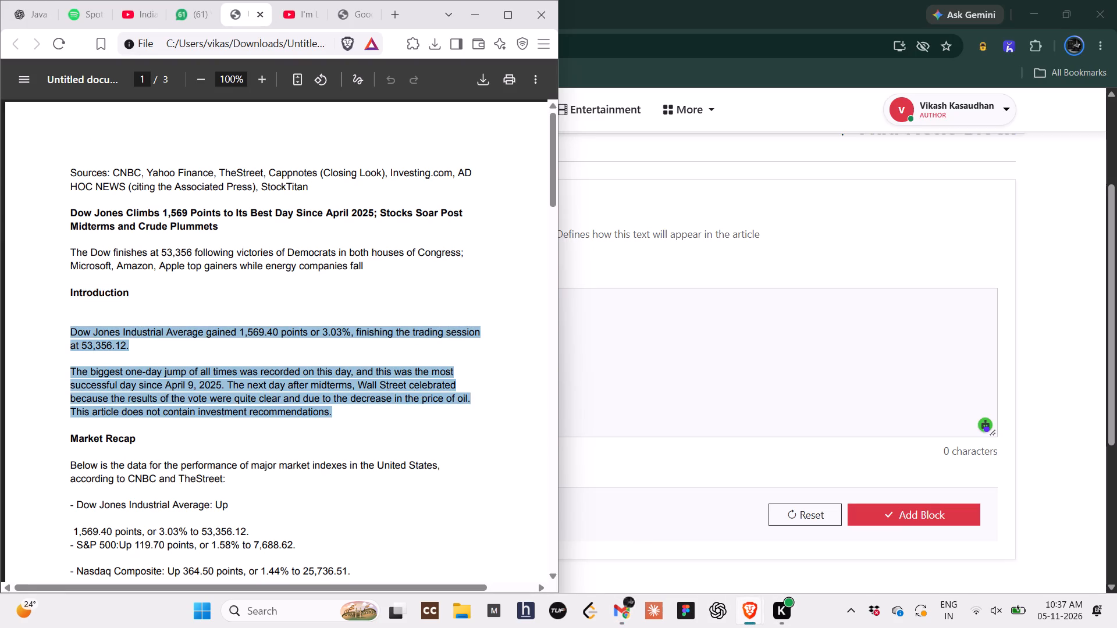
pyautogui.moveTo(62, 336); pyautogui.dragTo(66, 330)
pyautogui.hotkey('ctrl', 'c')
pyautogui.click(510, 579)
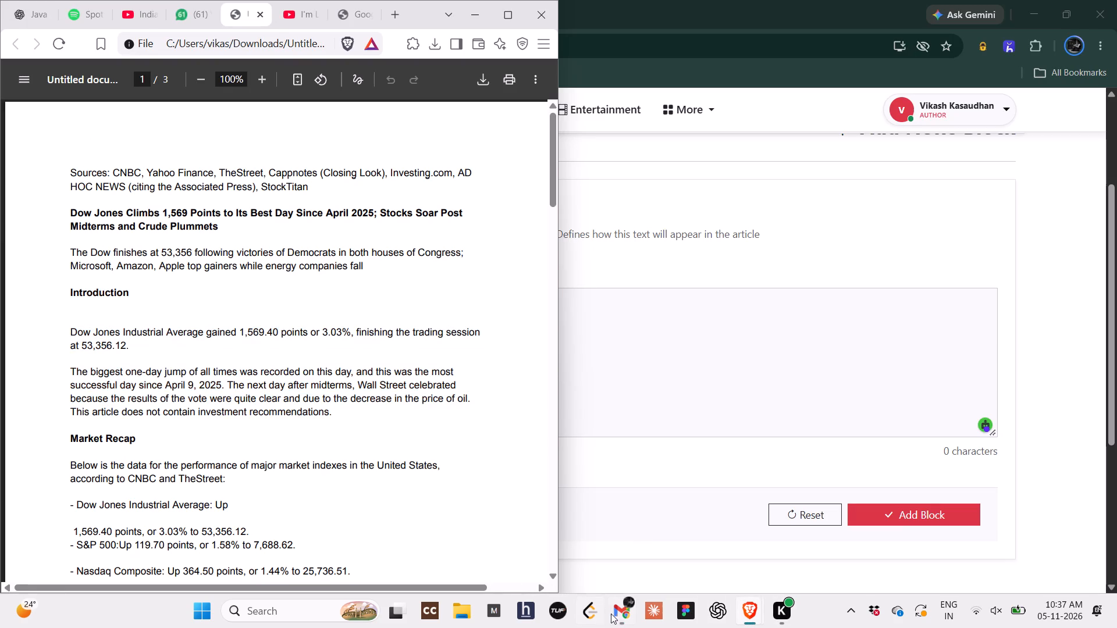
pyautogui.click(613, 615)
pyautogui.hotkey('ctrl', 'v')
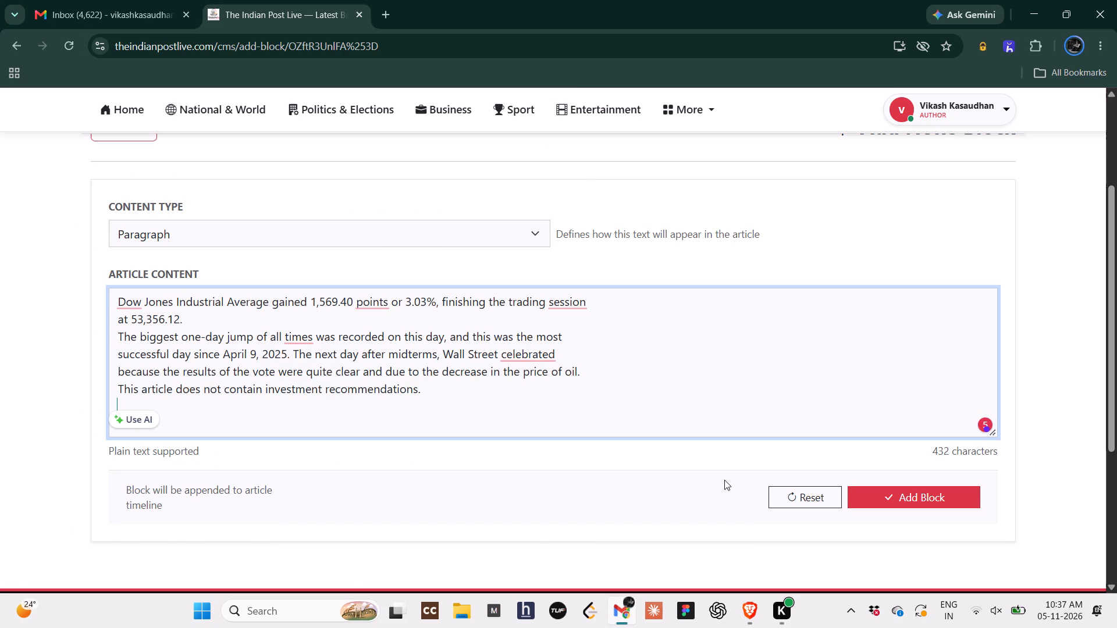
# Add a space after the sentences ending in "April 9, 2025.", "investment recommendations." and "53,356.12." in the block content.
pyautogui.click(290, 355)
pyautogui.press('space')
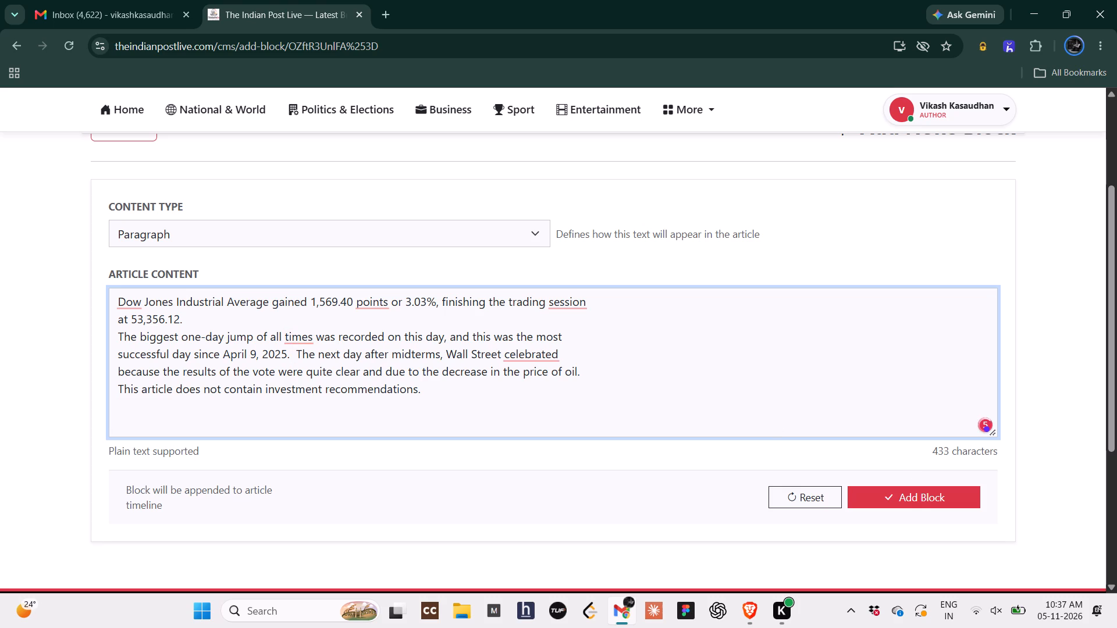
pyautogui.click(431, 391)
pyautogui.press('space')
pyautogui.click(251, 319)
pyautogui.press('space')
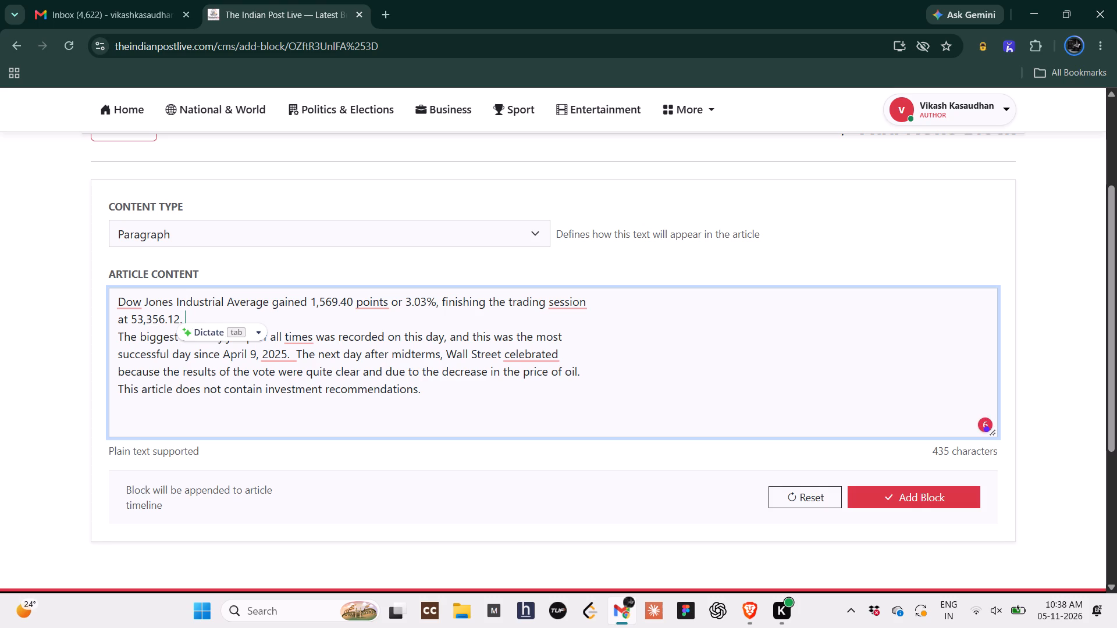
# Insert a blank line after "53,356.12." and start the sentence "The next day after midterms" on its own line.
pyautogui.press('Return')
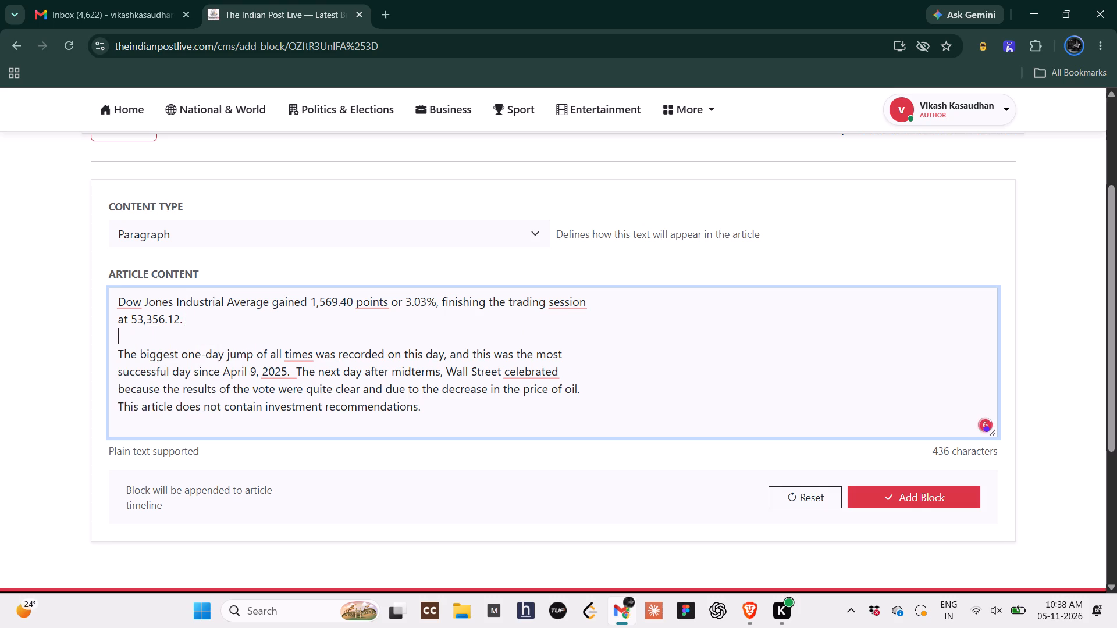
pyautogui.click(299, 373)
pyautogui.press('Return')
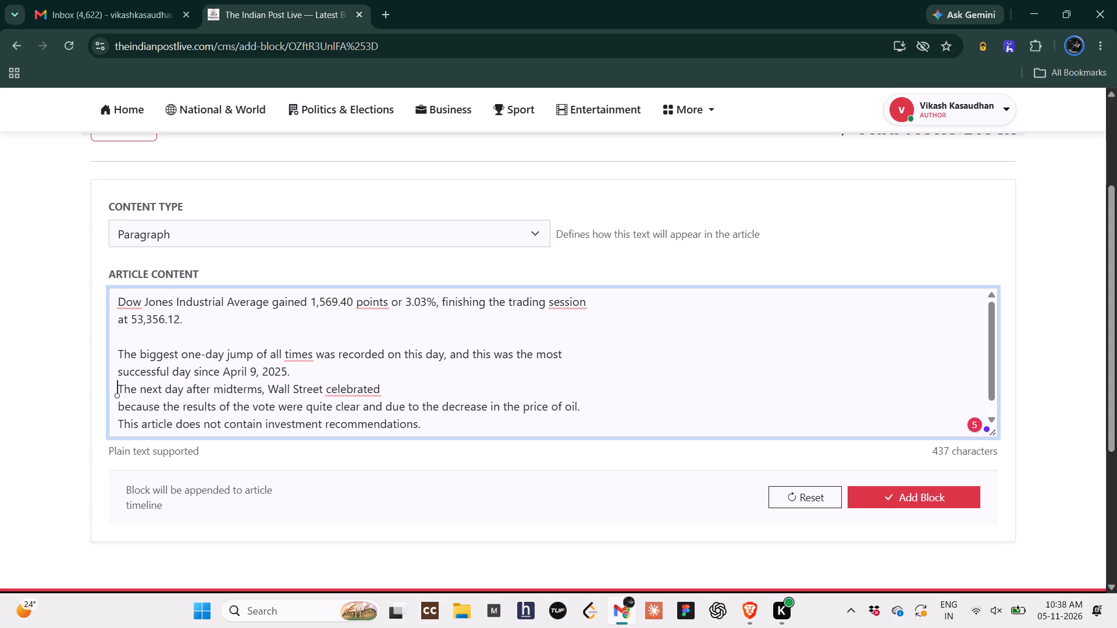
pyautogui.press('Return')
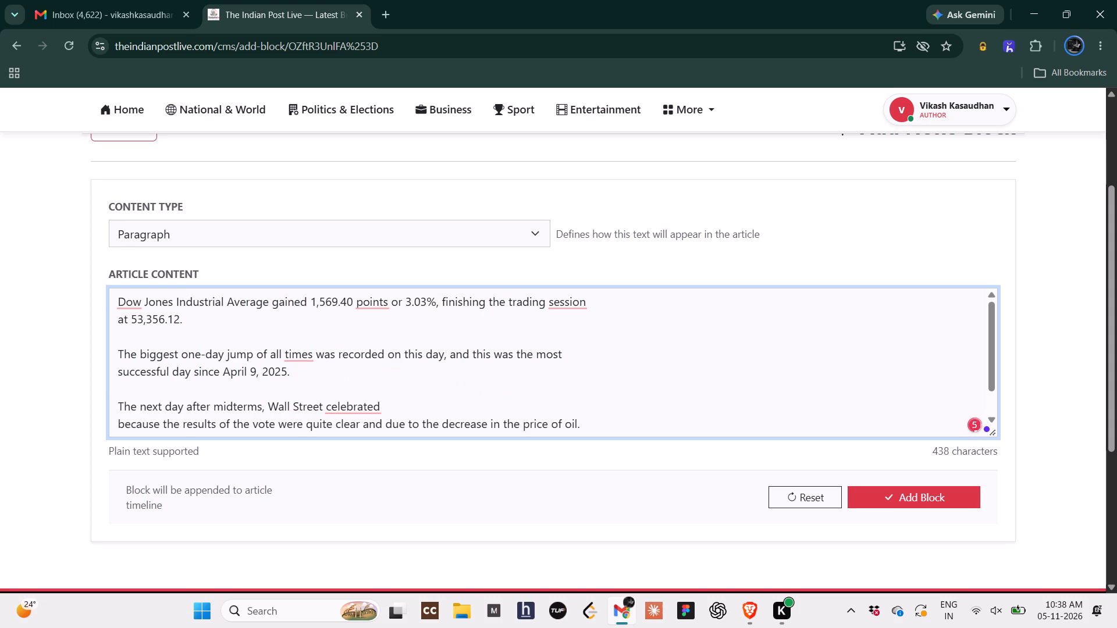
pyautogui.press('BackSpace')
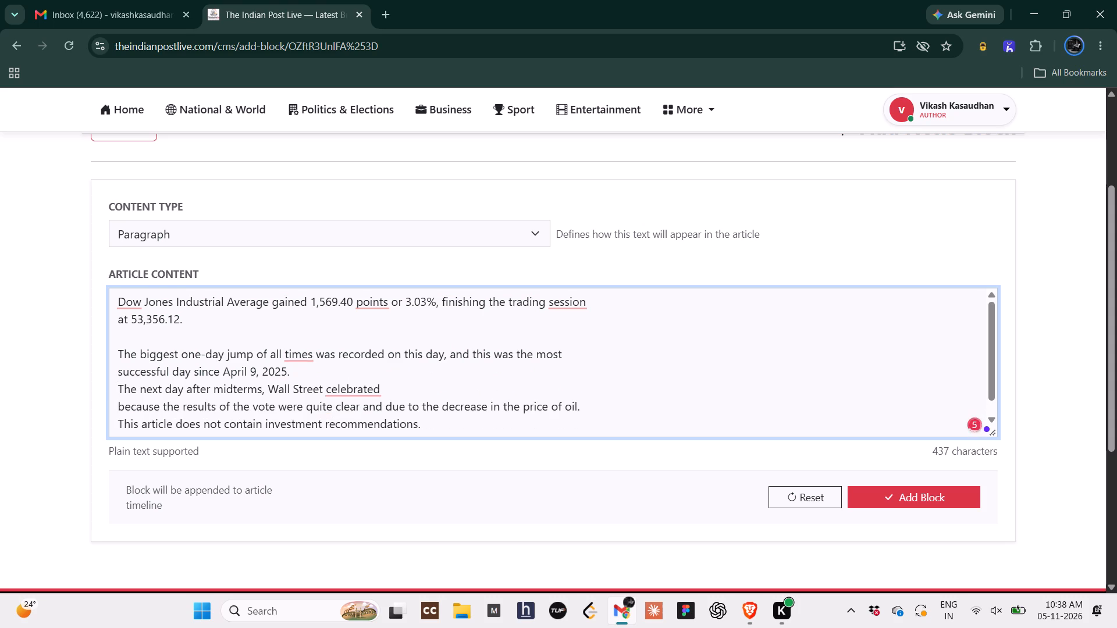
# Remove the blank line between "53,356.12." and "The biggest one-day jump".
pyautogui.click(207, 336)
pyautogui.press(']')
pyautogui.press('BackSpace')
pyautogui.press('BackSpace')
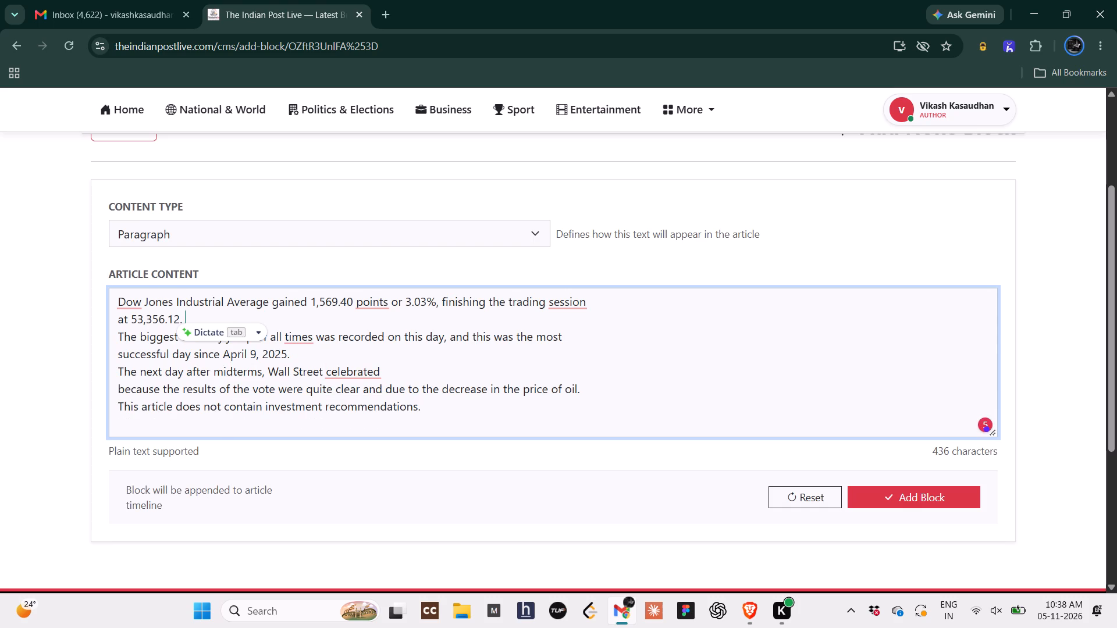
# Separate the text into three paragraphs with blank lines after "April 9, 2025." and after "53,356.12.".
pyautogui.click(289, 353)
pyautogui.press('Return')
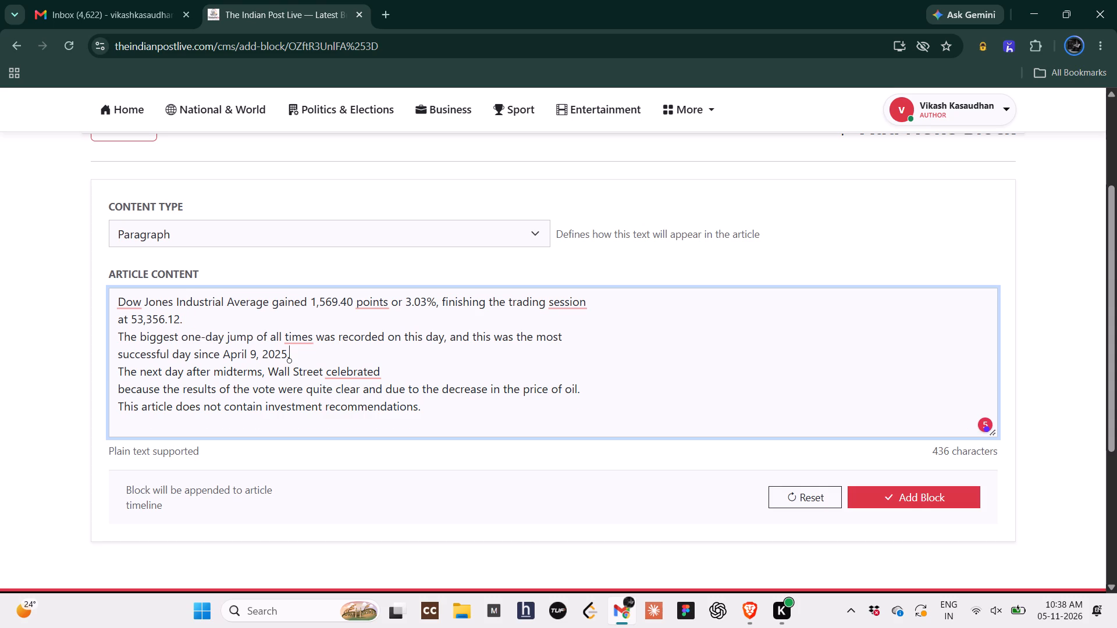
pyautogui.click(251, 324)
pyautogui.press('Return')
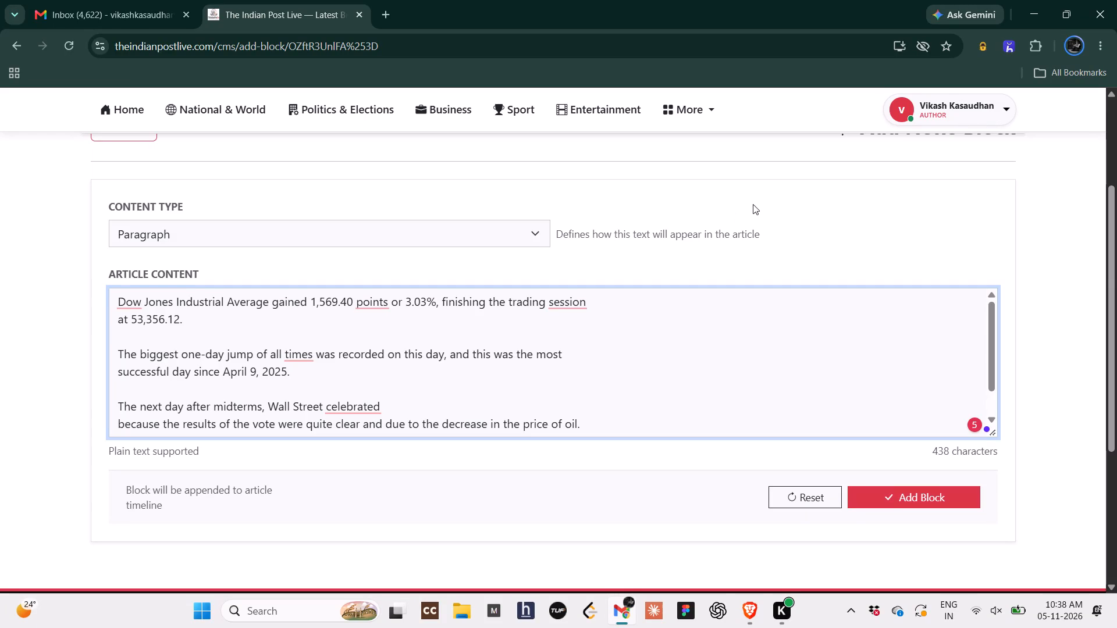
pyautogui.click(990, 396)
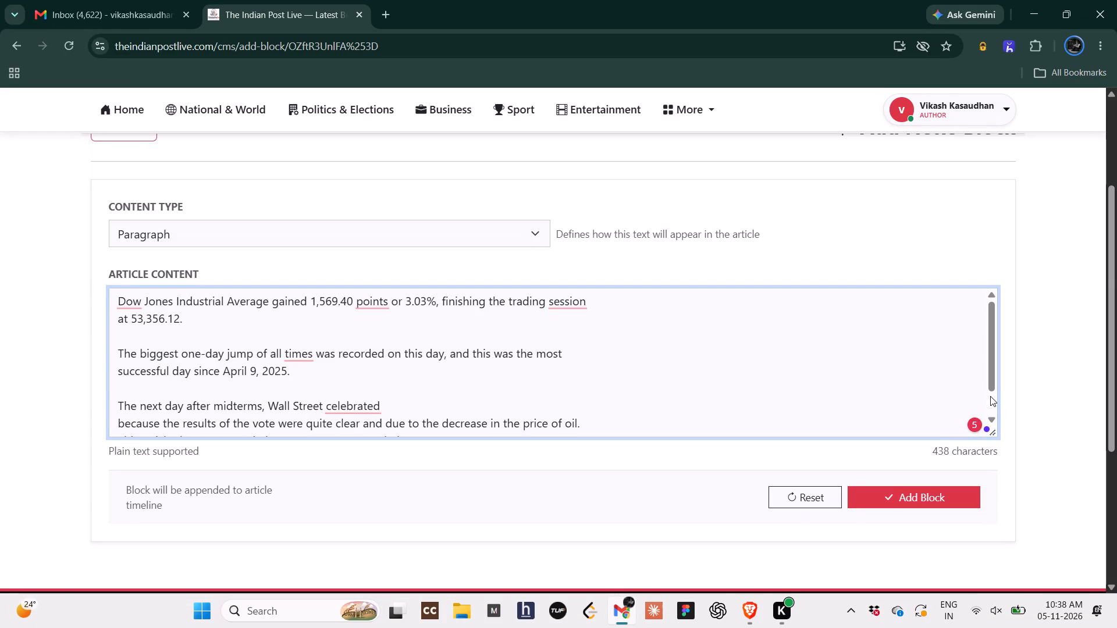
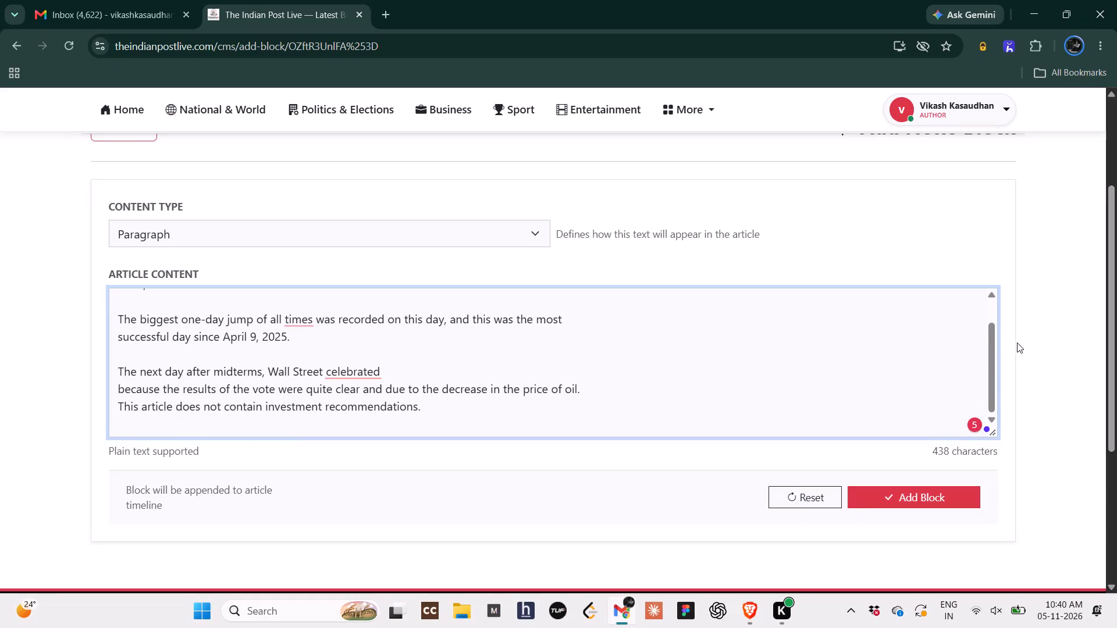
# Add the three-paragraph text to the article as a Paragraph content block.
pyautogui.moveTo(991, 339); pyautogui.dragTo(1006, 309)
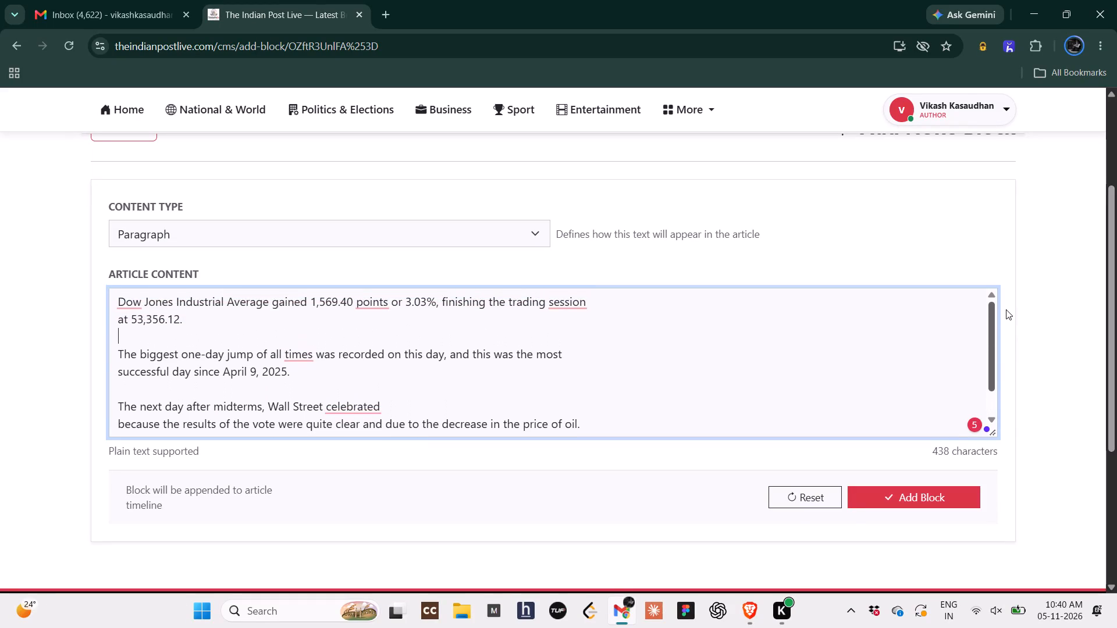
pyautogui.moveTo(1006, 309); pyautogui.dragTo(995, 379)
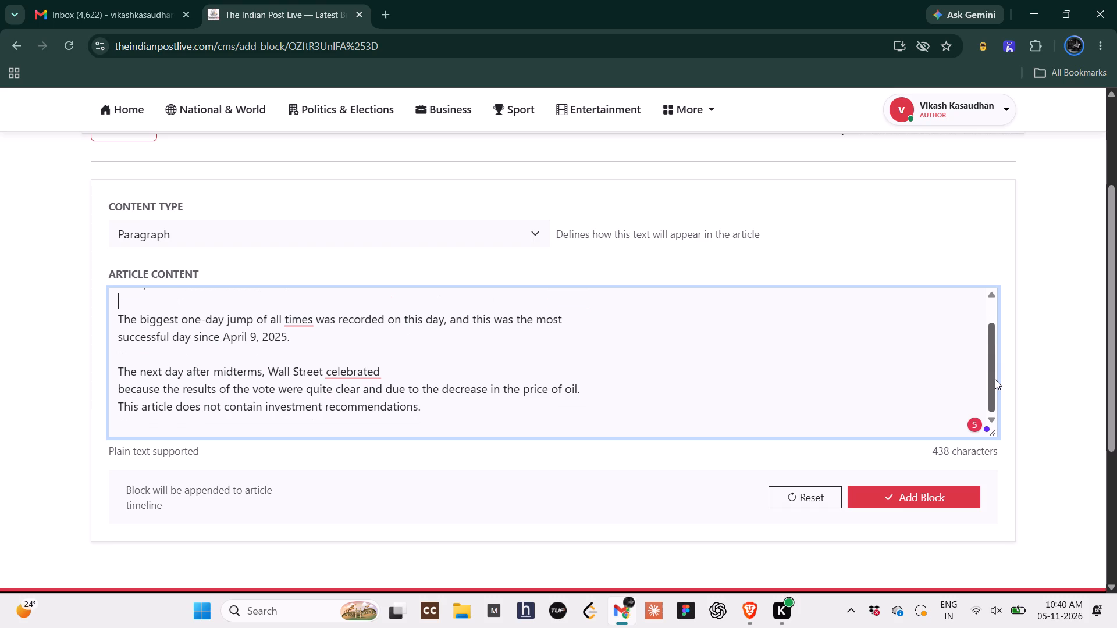
pyautogui.moveTo(995, 379); pyautogui.dragTo(1009, 333)
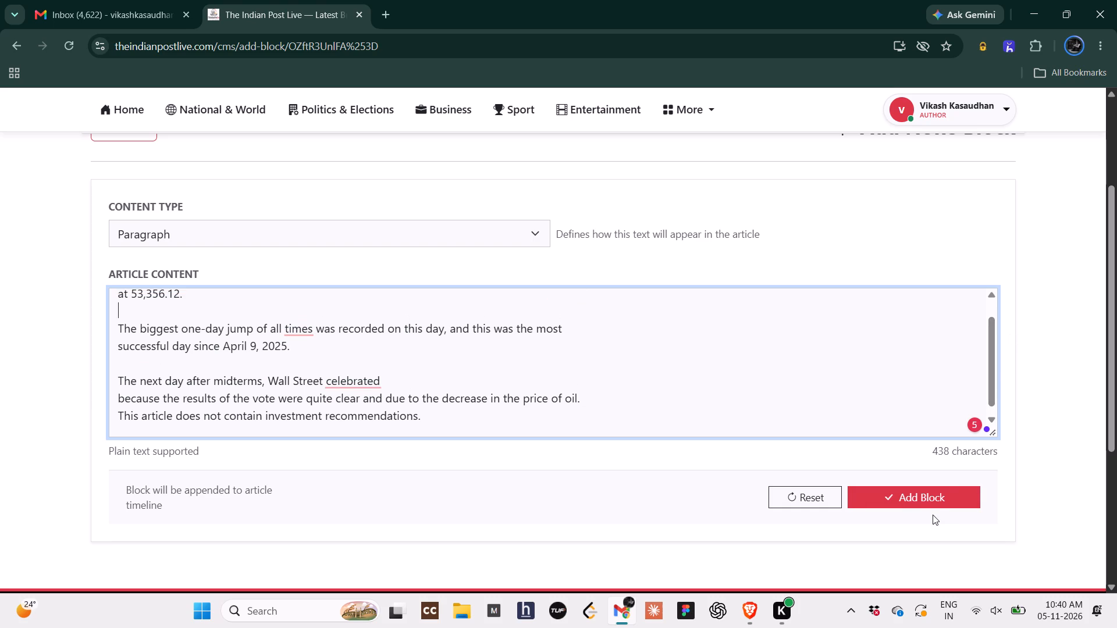
pyautogui.click(921, 499)
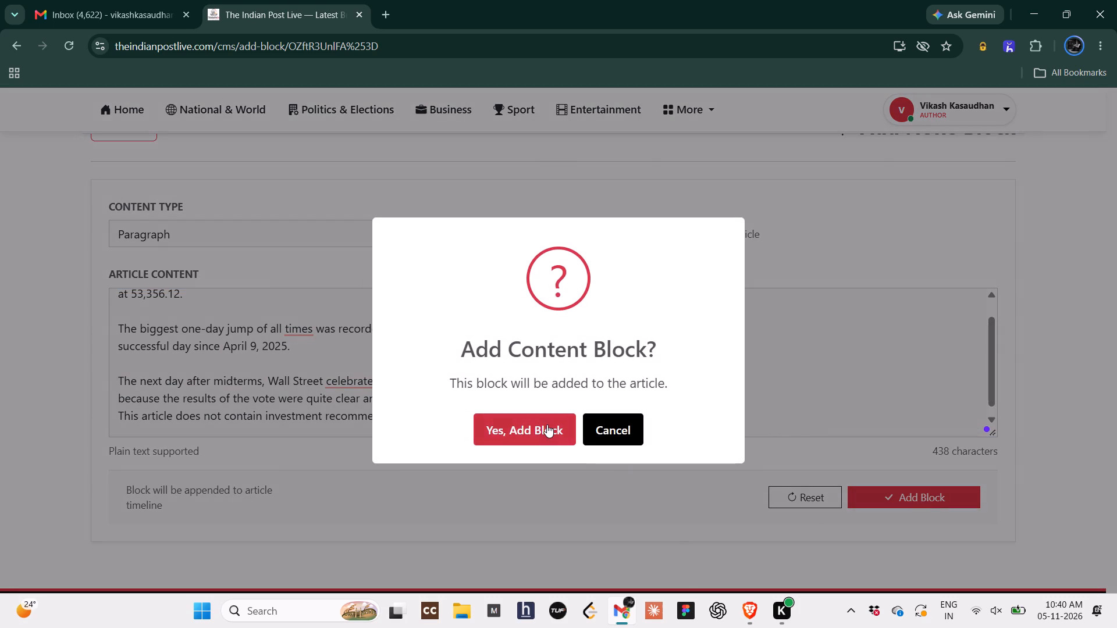
pyautogui.click(547, 424)
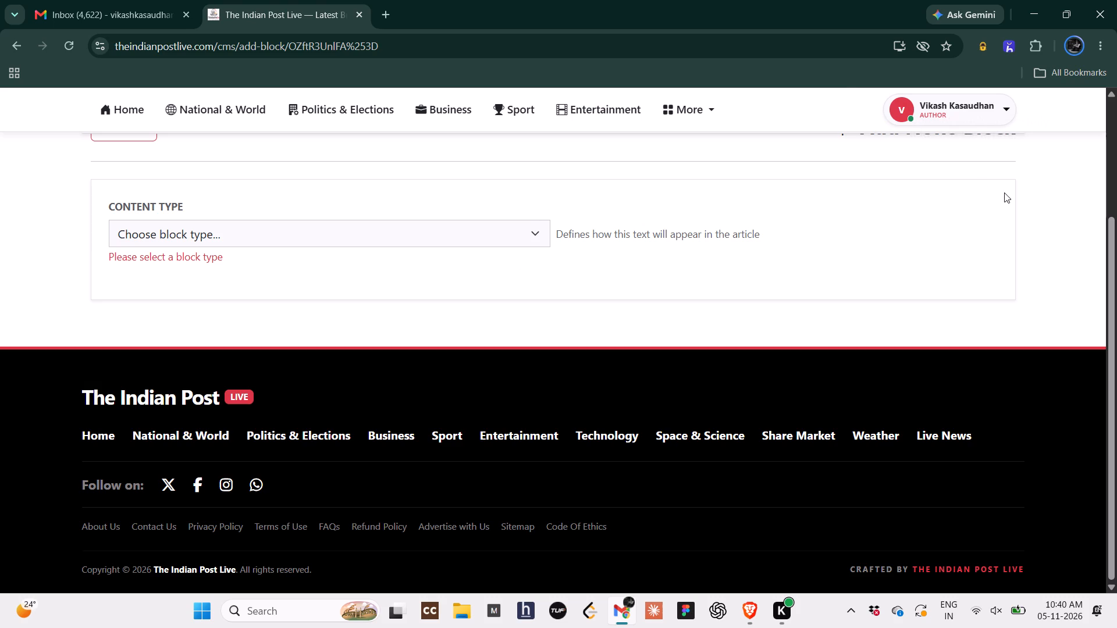
# Start another content block for the article with the content type Highlight Line.
pyautogui.moveTo(1110, 226); pyautogui.dragTo(1116, 127)
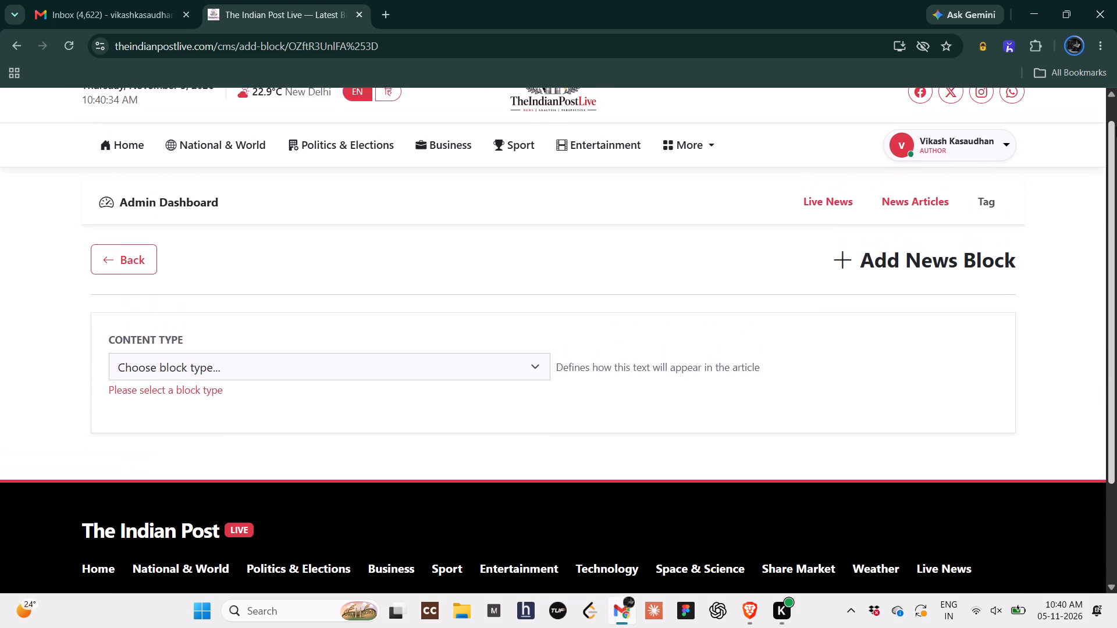
pyautogui.moveTo(1116, 127); pyautogui.dragTo(1116, 119)
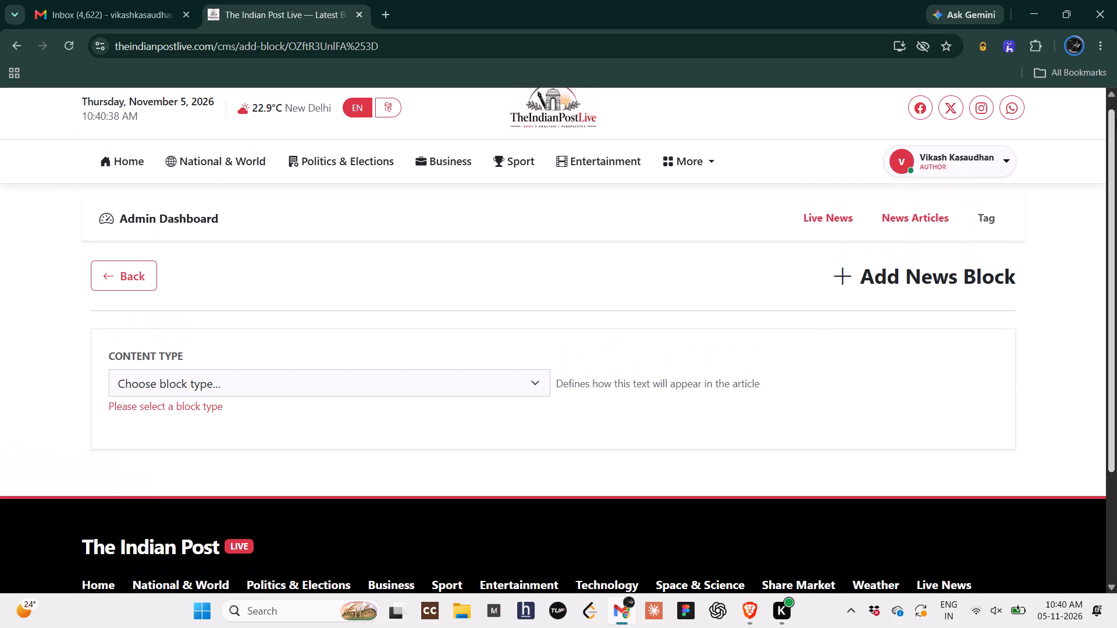
pyautogui.click(478, 388)
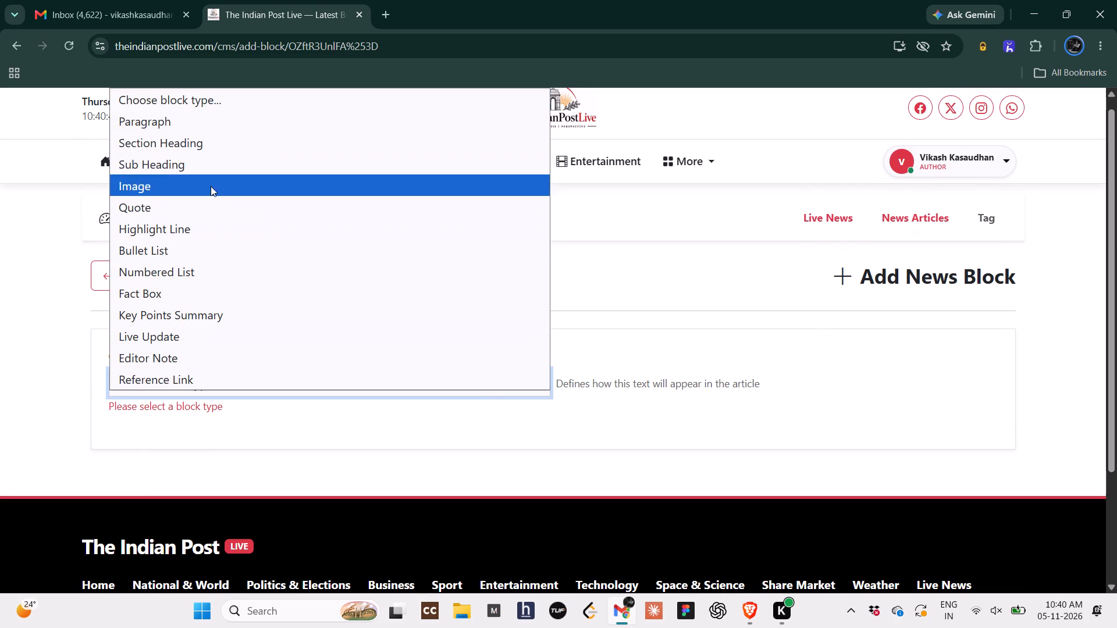
pyautogui.click(195, 224)
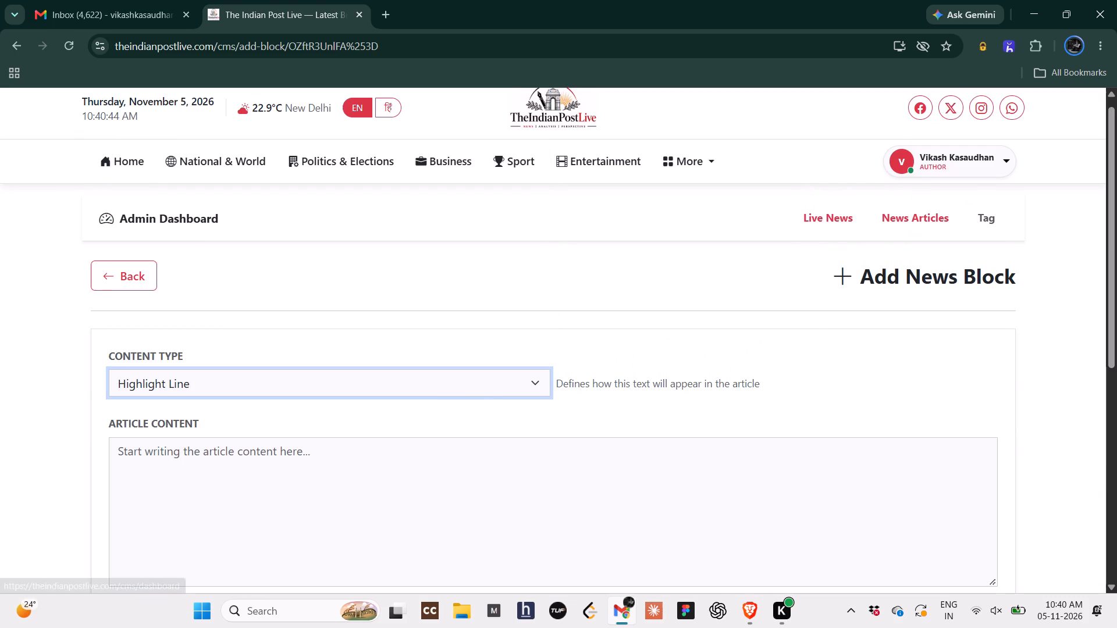
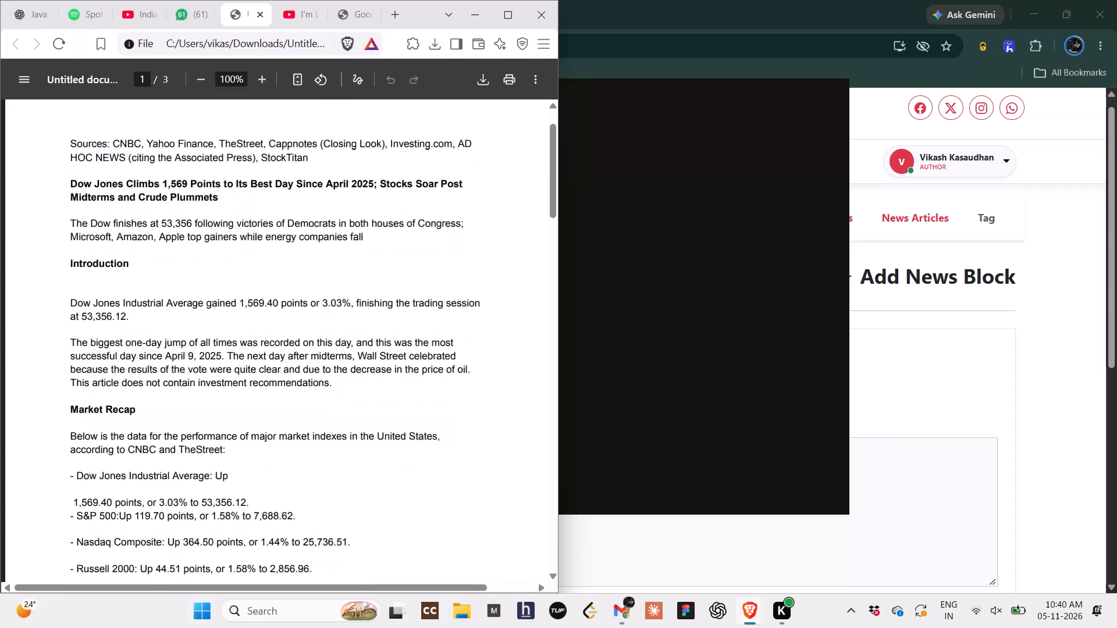
# Copy the "Market Recap" heading from the PDF and add it to the article as the Highlight Line block.
pyautogui.press('Up')
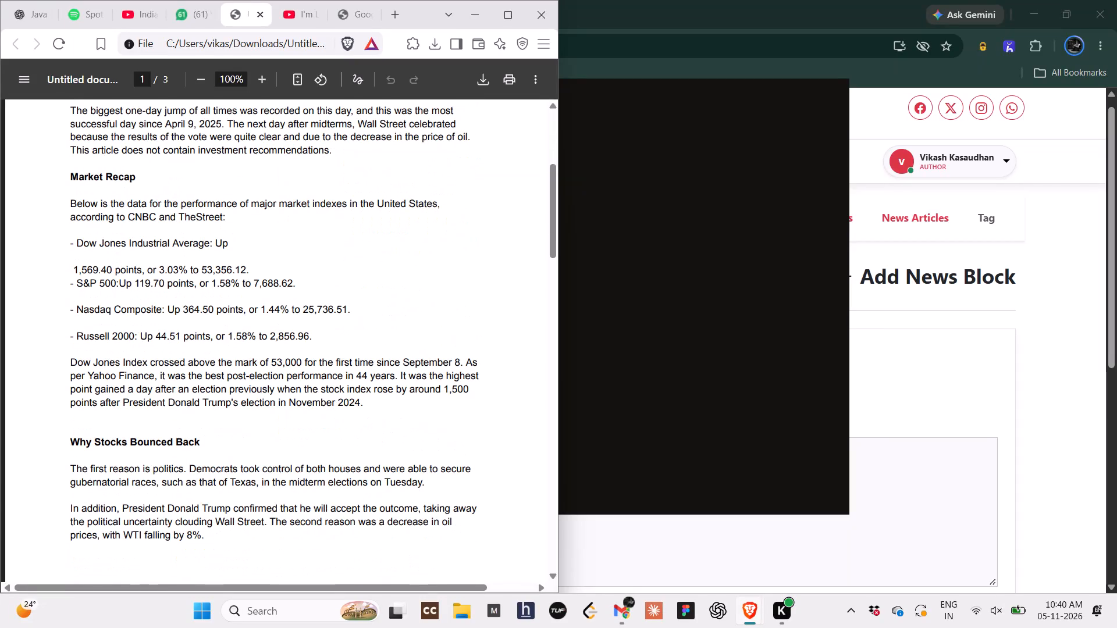
pyautogui.tripleClick(101, 169)
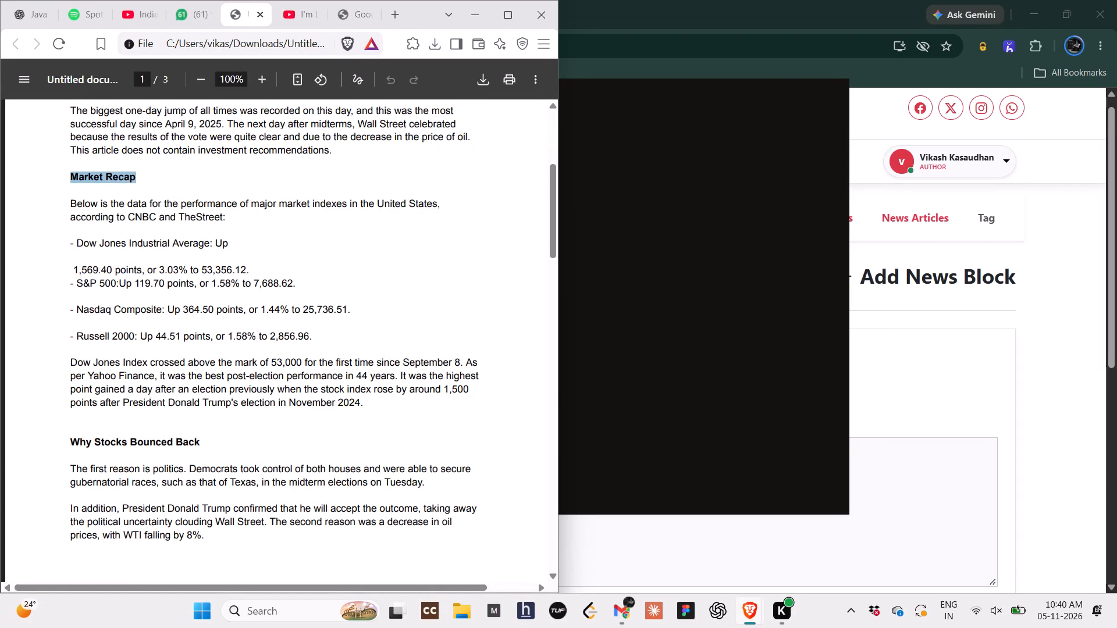
pyautogui.hotkey('ctrl', 'c')
pyautogui.click(622, 613)
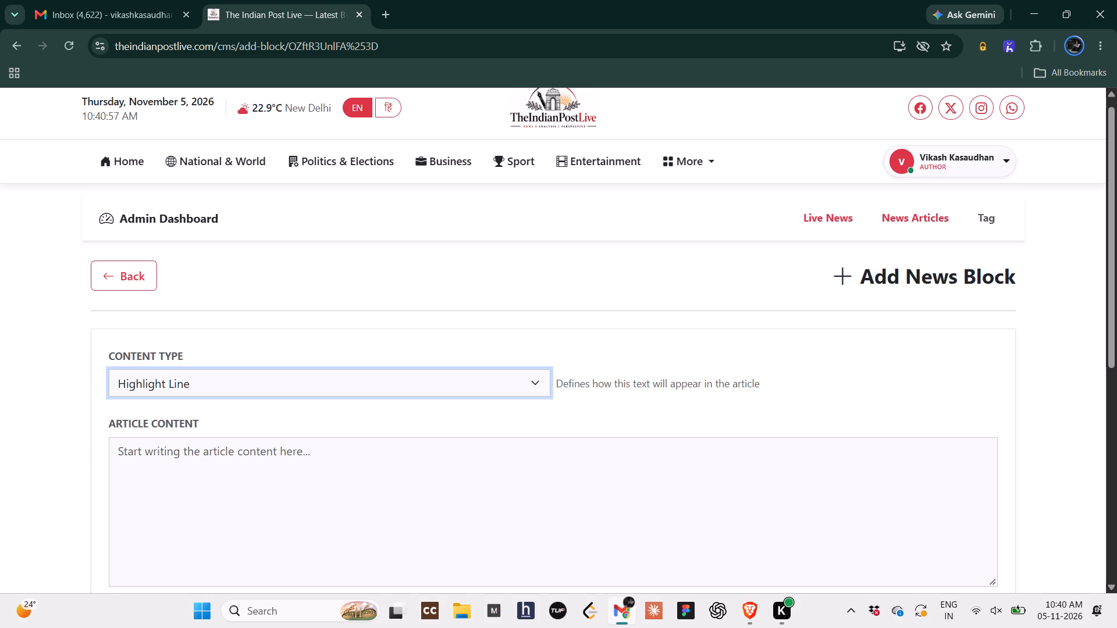
pyautogui.click(304, 481)
pyautogui.hotkey('ctrl', 'v')
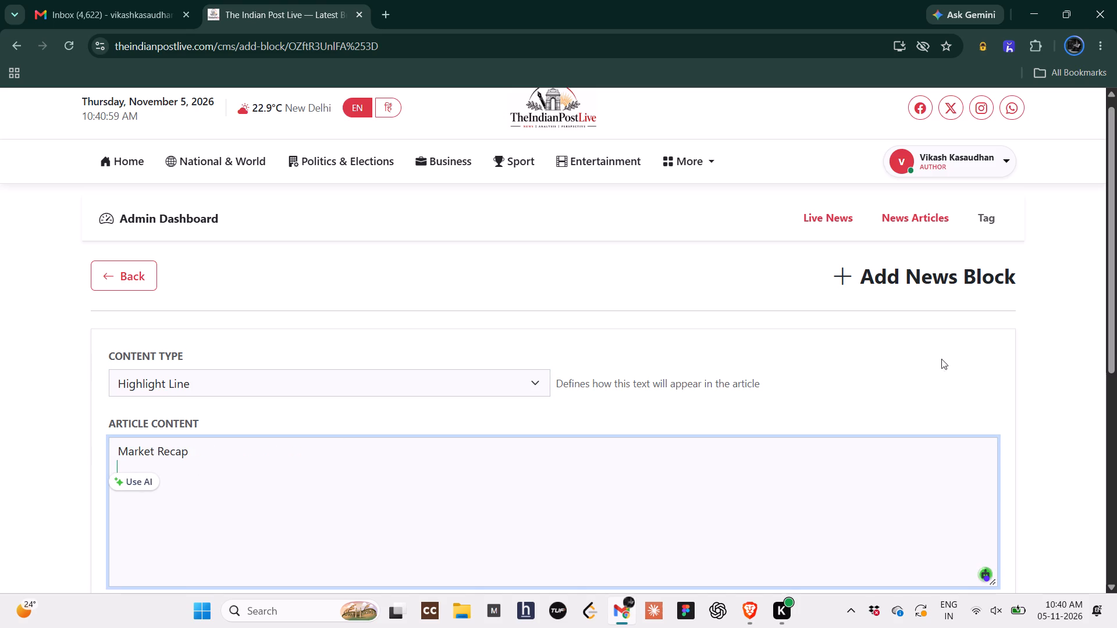
pyautogui.click(1039, 384)
pyautogui.press('Down')
pyautogui.press('Down')
pyautogui.press('Down')
pyautogui.press('Down')
pyautogui.press('Down')
pyautogui.press('Down')
pyautogui.press('Down')
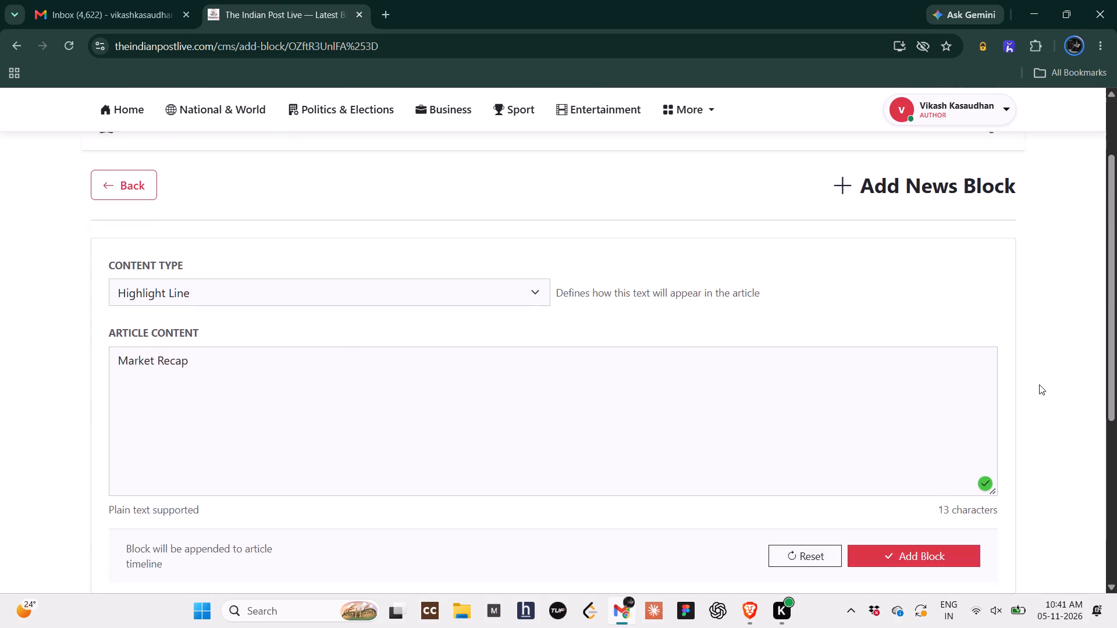
pyautogui.click(888, 445)
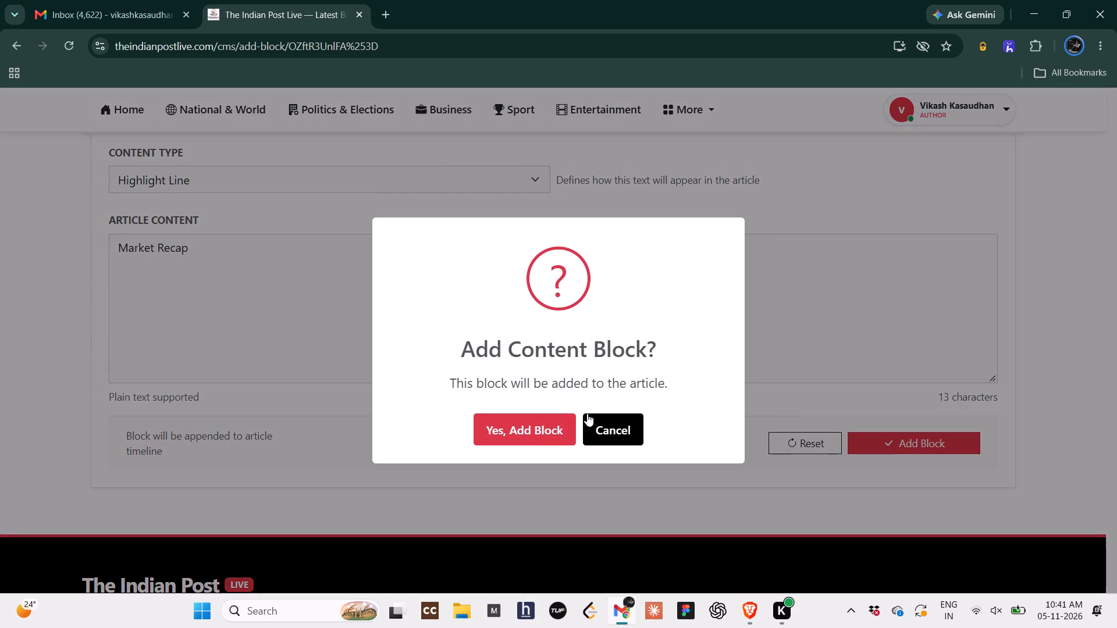
pyautogui.click(535, 427)
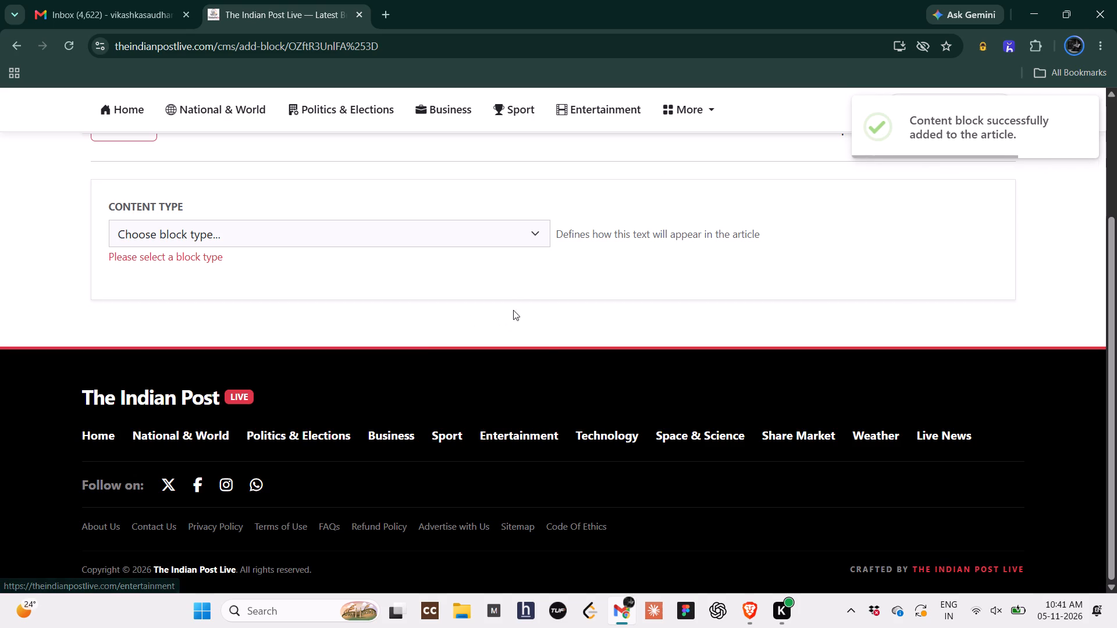
# Start a Paragraph block and fill it with the full text under Market Recap from the PDF, from "Below is the data" to "November 2024.".
pyautogui.click(514, 229)
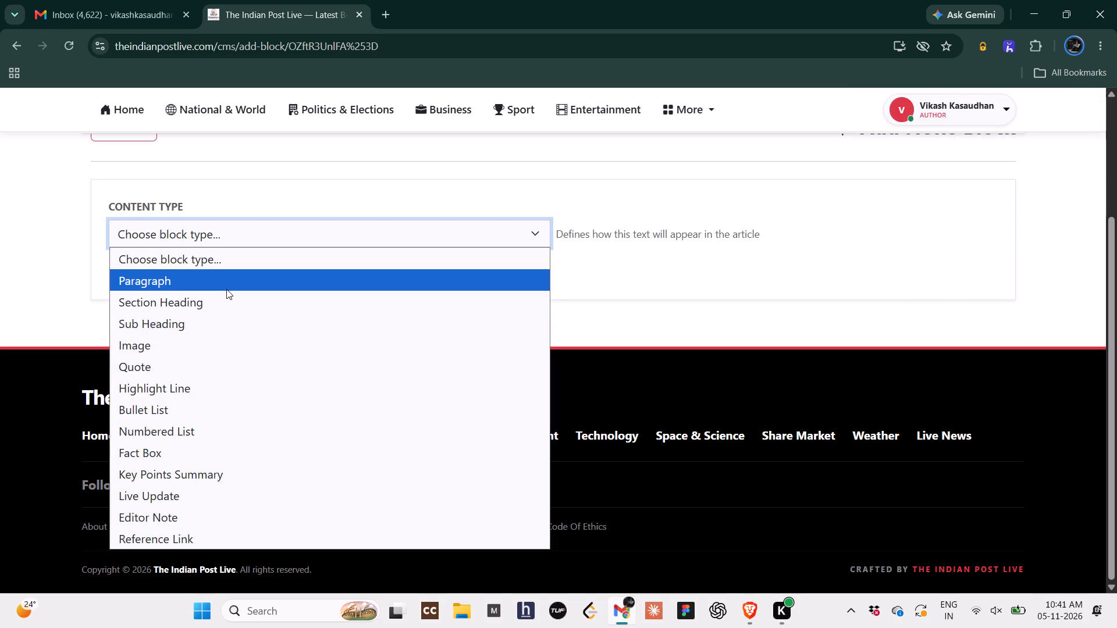
pyautogui.click(226, 288)
pyautogui.click(247, 339)
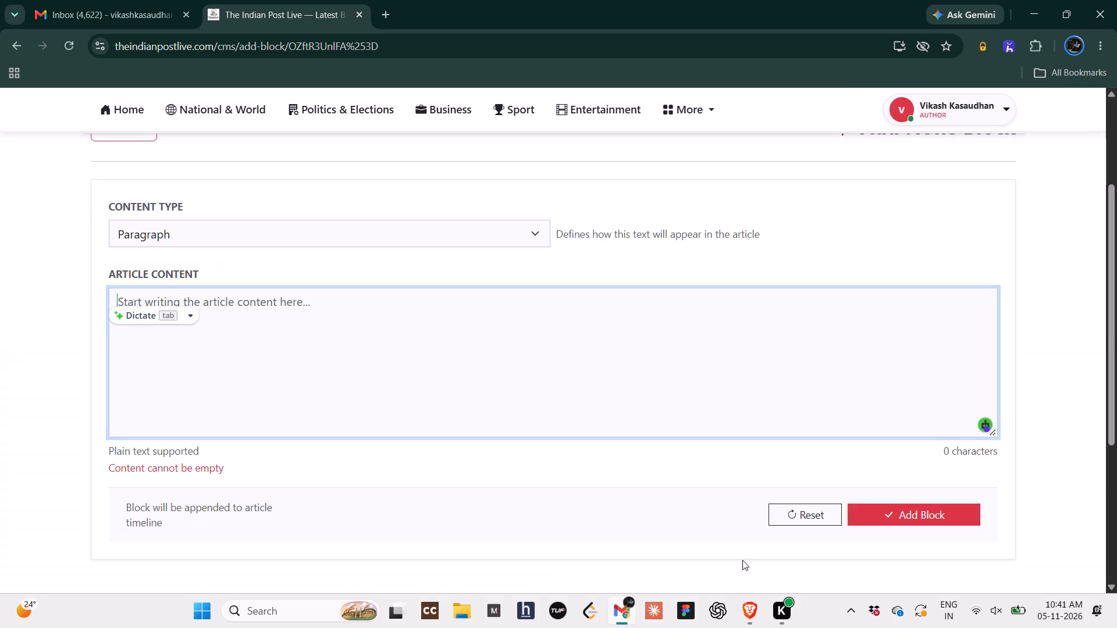
pyautogui.click(752, 619)
pyautogui.click(649, 551)
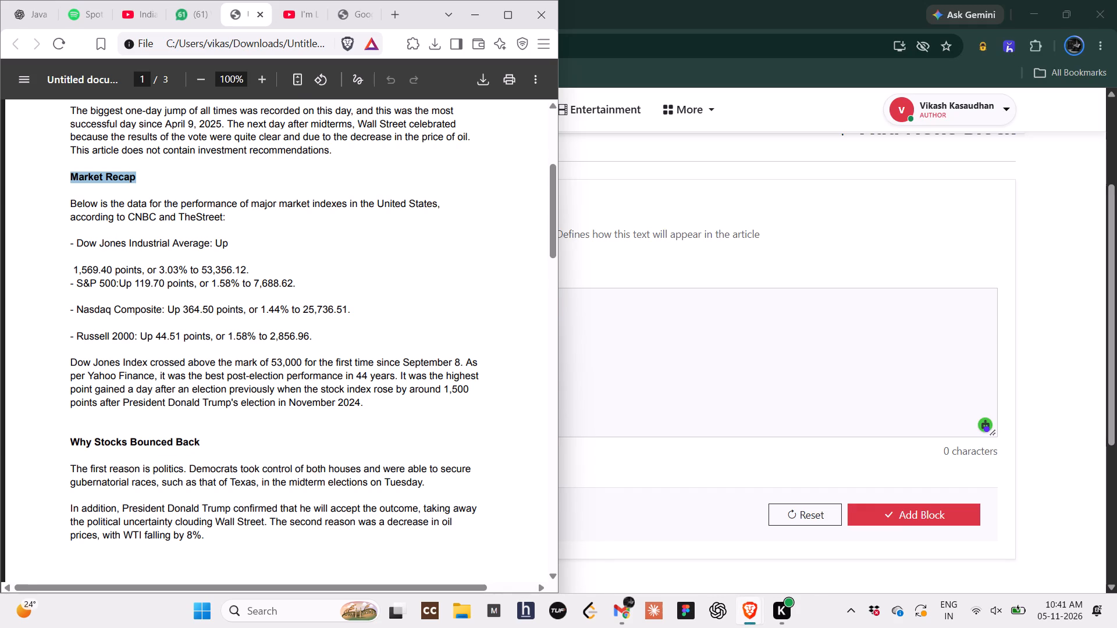
pyautogui.moveTo(367, 409); pyautogui.dragTo(61, 201)
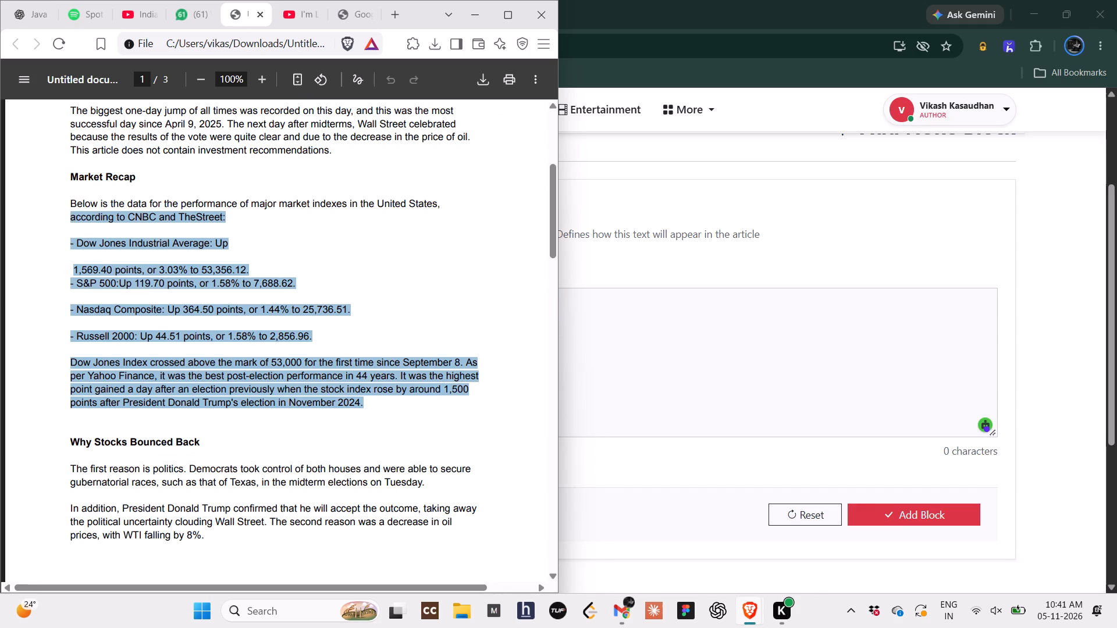
pyautogui.moveTo(61, 201); pyautogui.dragTo(65, 202)
pyautogui.hotkey('ctrl', 'c')
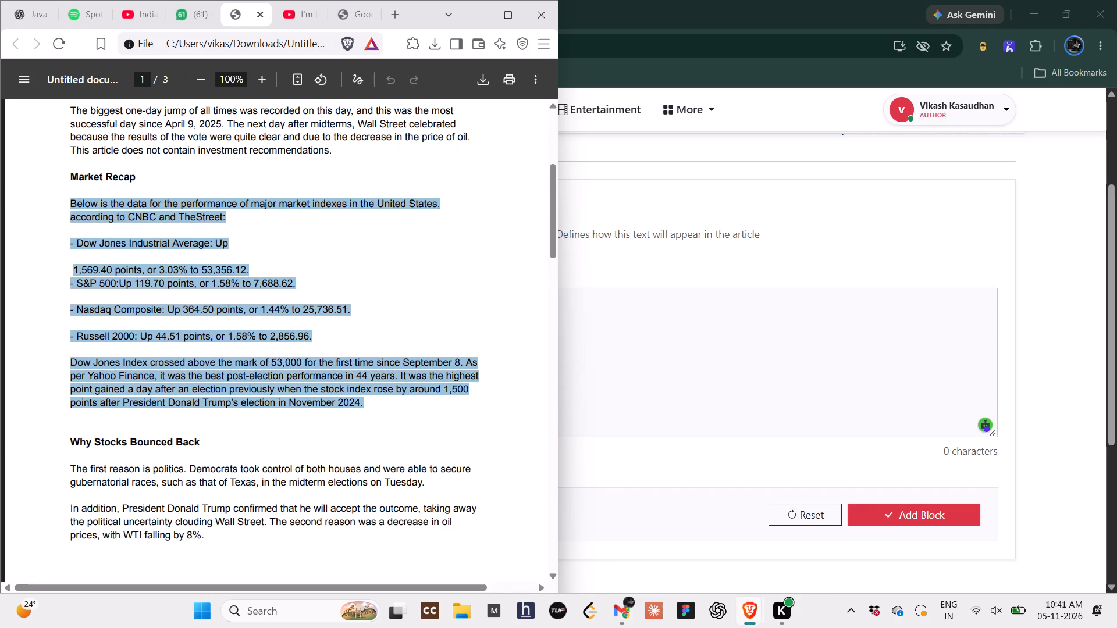
pyautogui.click(616, 602)
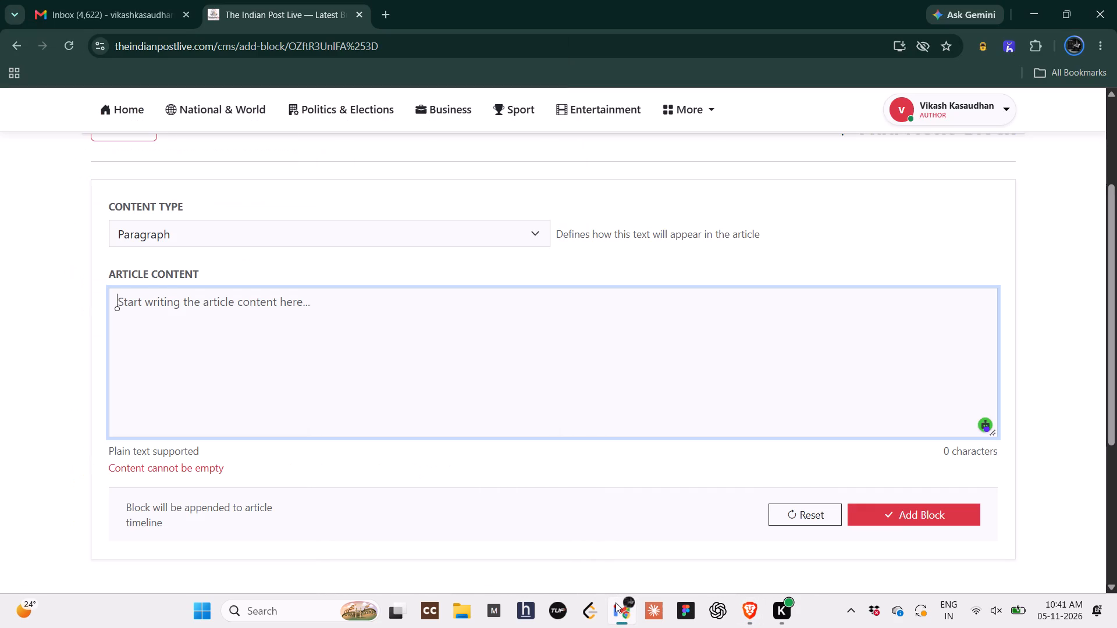
pyautogui.hotkey('ctrl', 'v')
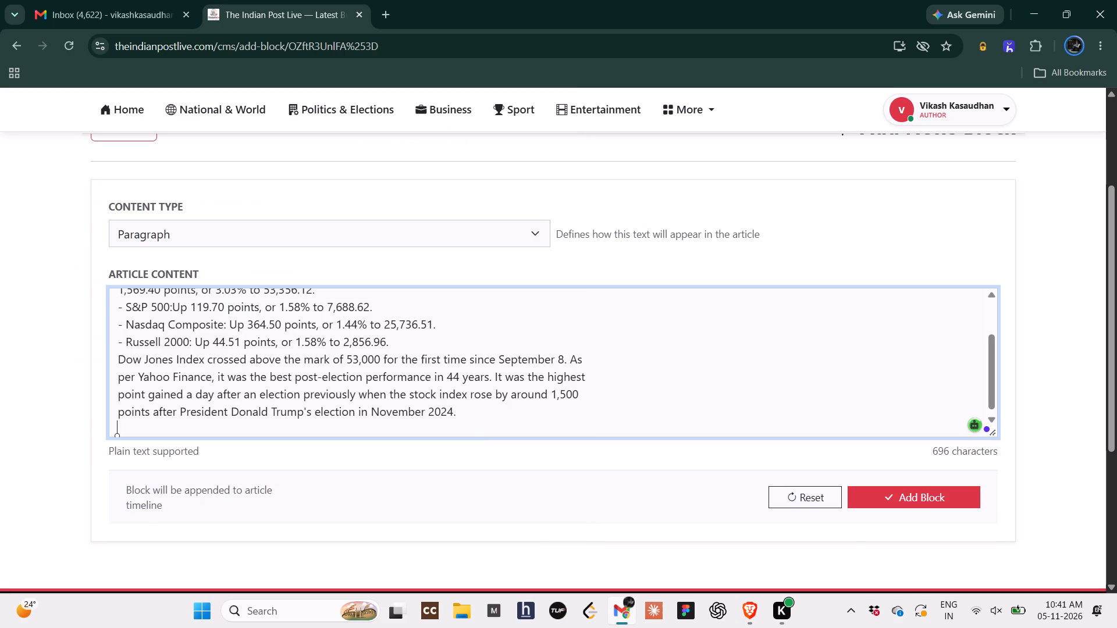
# Insert blank lines in the pasted text to separate the intro, each of the four index entries and the closing Dow Jones paragraph.
pyautogui.click(428, 345)
pyautogui.press('Return')
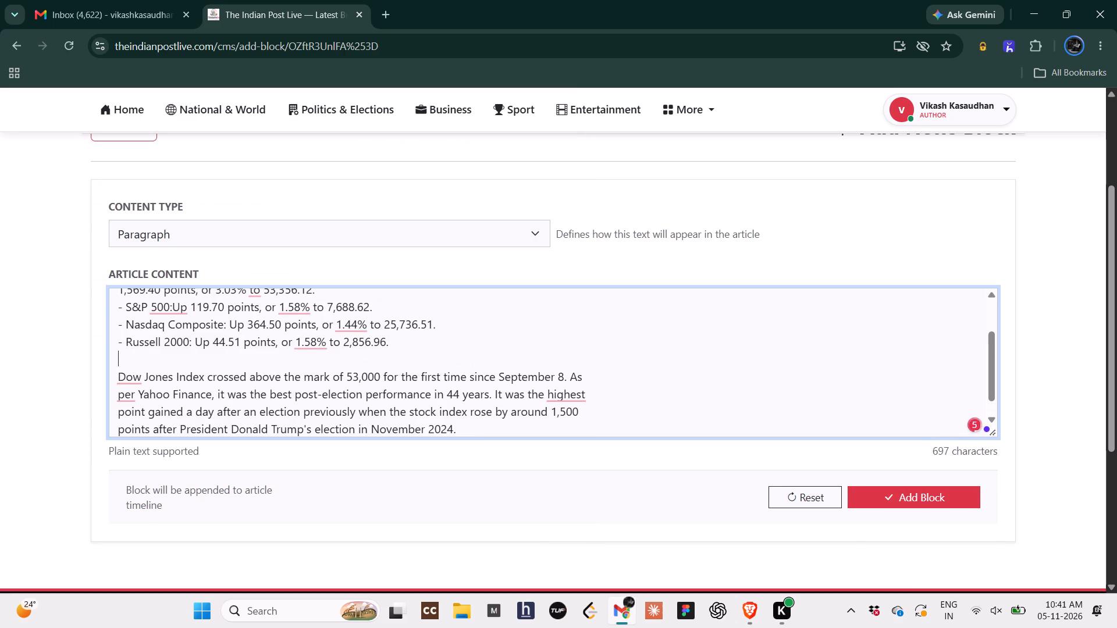
pyautogui.click(451, 329)
pyautogui.press('Return')
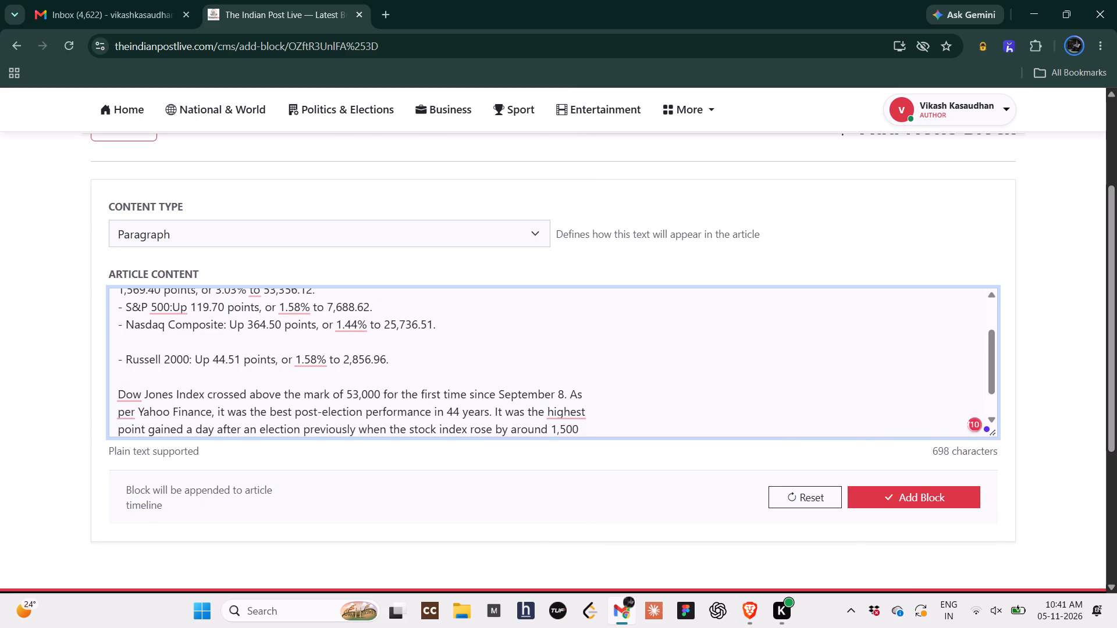
pyautogui.click(402, 311)
pyautogui.press('Return')
pyautogui.click(340, 294)
pyautogui.press('Return')
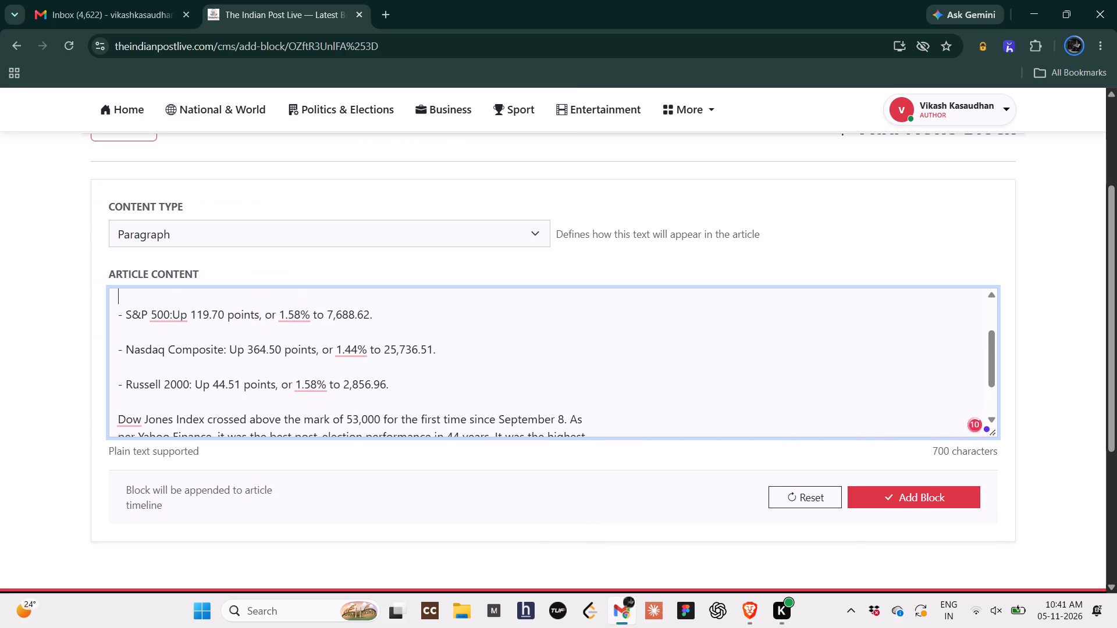
pyautogui.click(995, 316)
pyautogui.moveTo(296, 351); pyautogui.dragTo(321, 338)
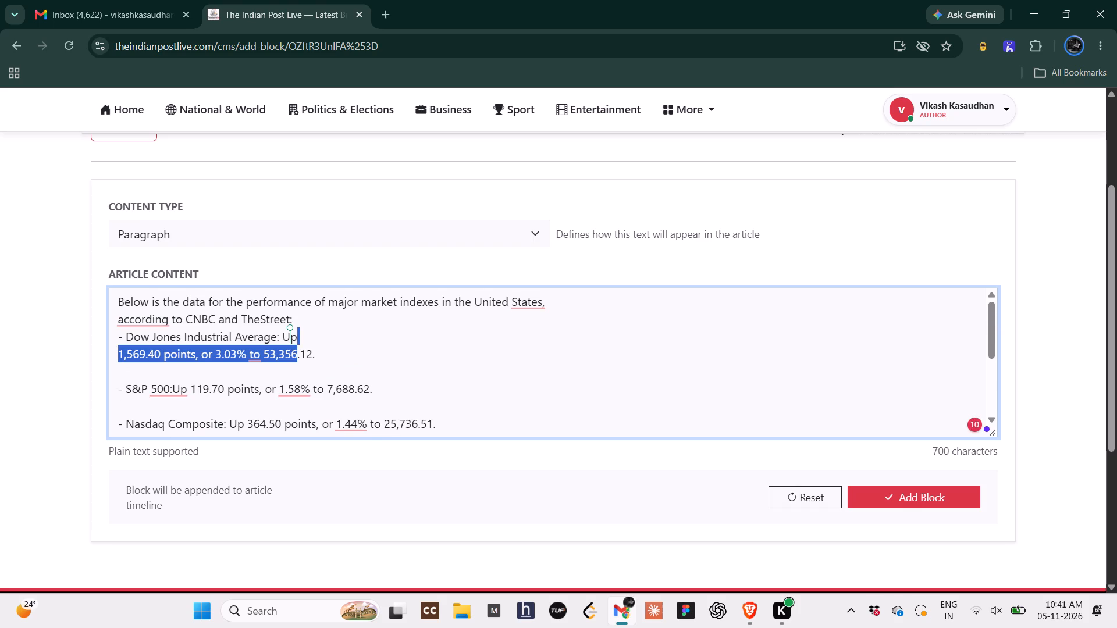
pyautogui.moveTo(321, 338); pyautogui.dragTo(322, 338)
pyautogui.click(322, 338)
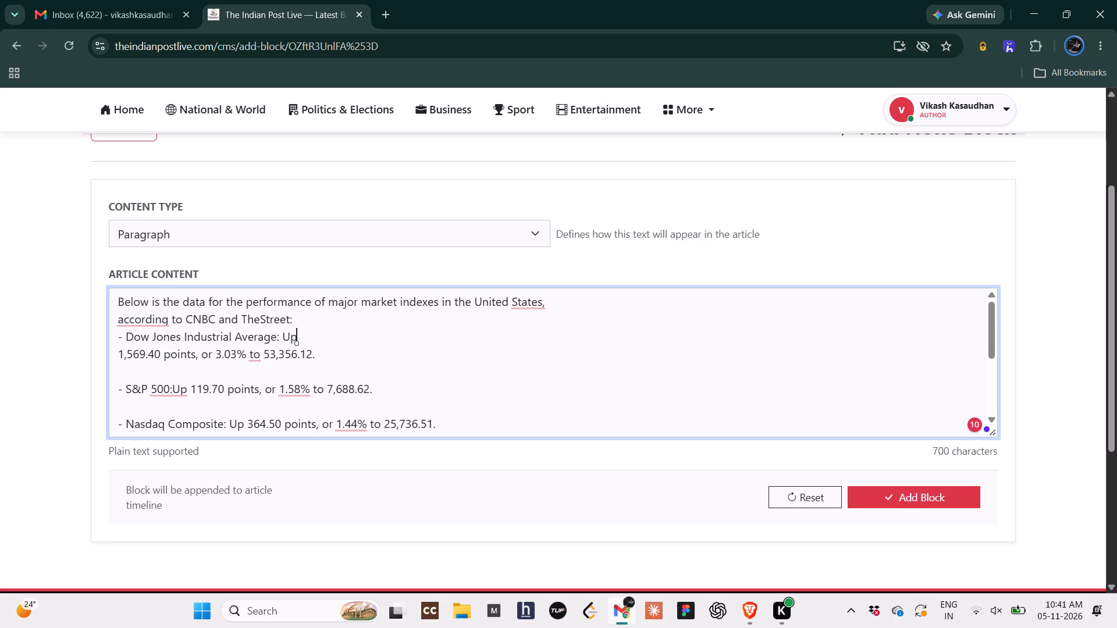
pyautogui.click(300, 317)
pyautogui.press('Return')
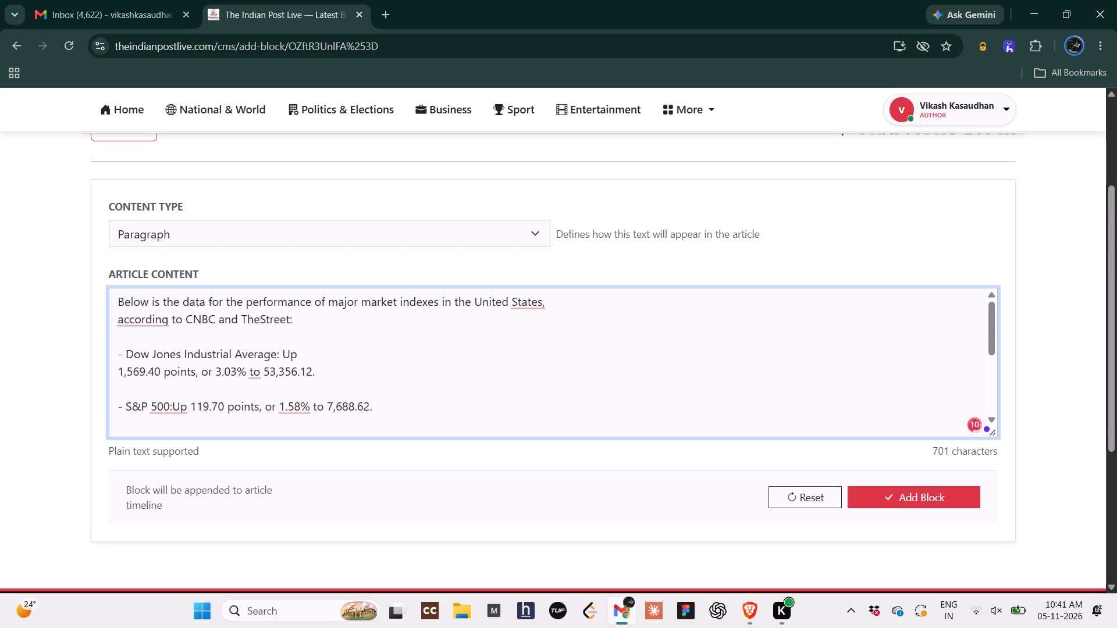
# Add the spaced Market Recap text to the article as a Paragraph block.
pyautogui.click(927, 498)
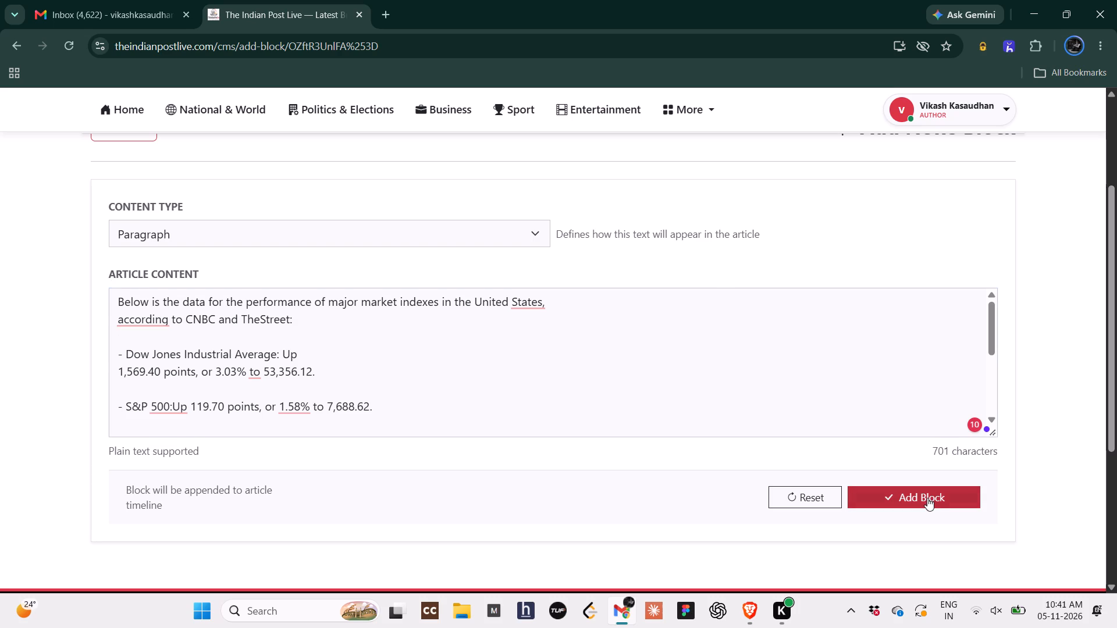
pyautogui.click(517, 419)
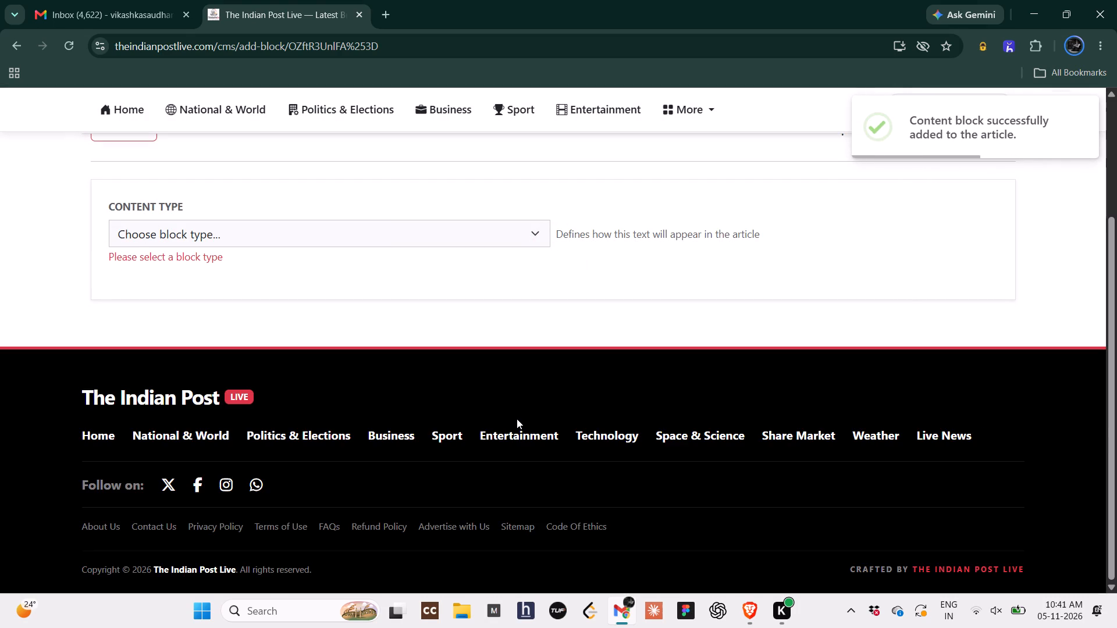
# Add a Highlight Line block containing the heading "Why Stocks Bounced Back" copied from the PDF.
pyautogui.click(532, 235)
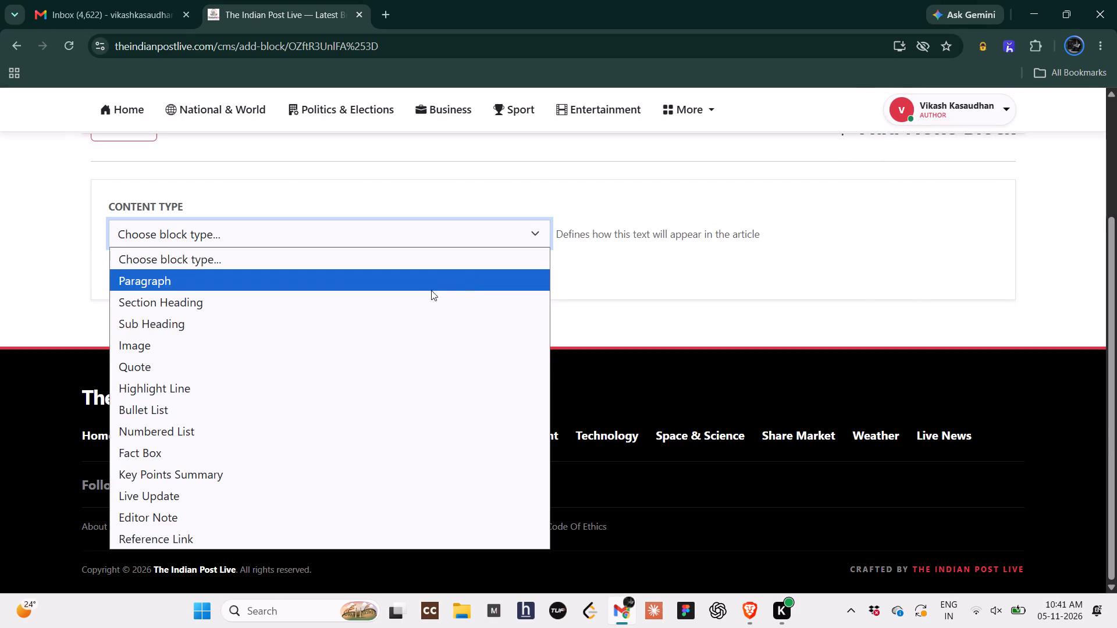
pyautogui.click(391, 386)
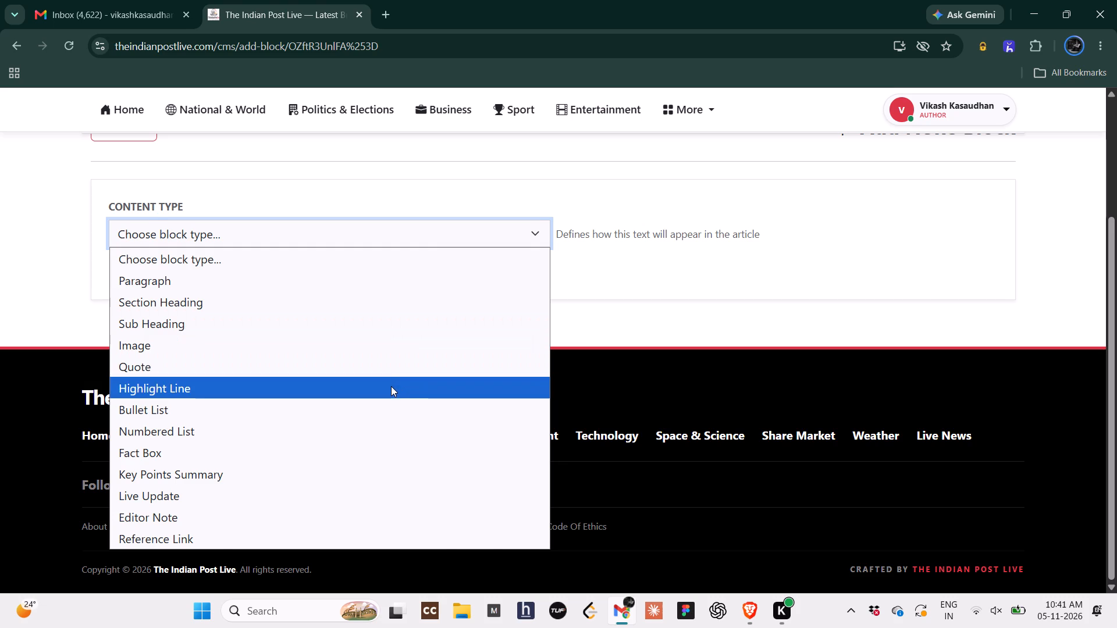
pyautogui.click(400, 379)
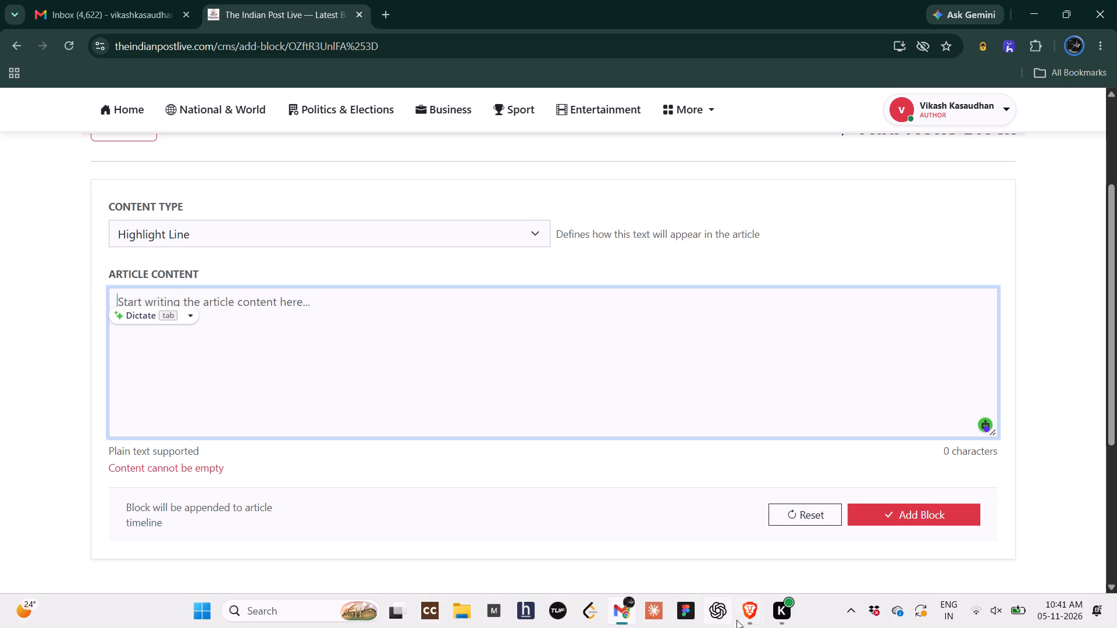
pyautogui.click(693, 515)
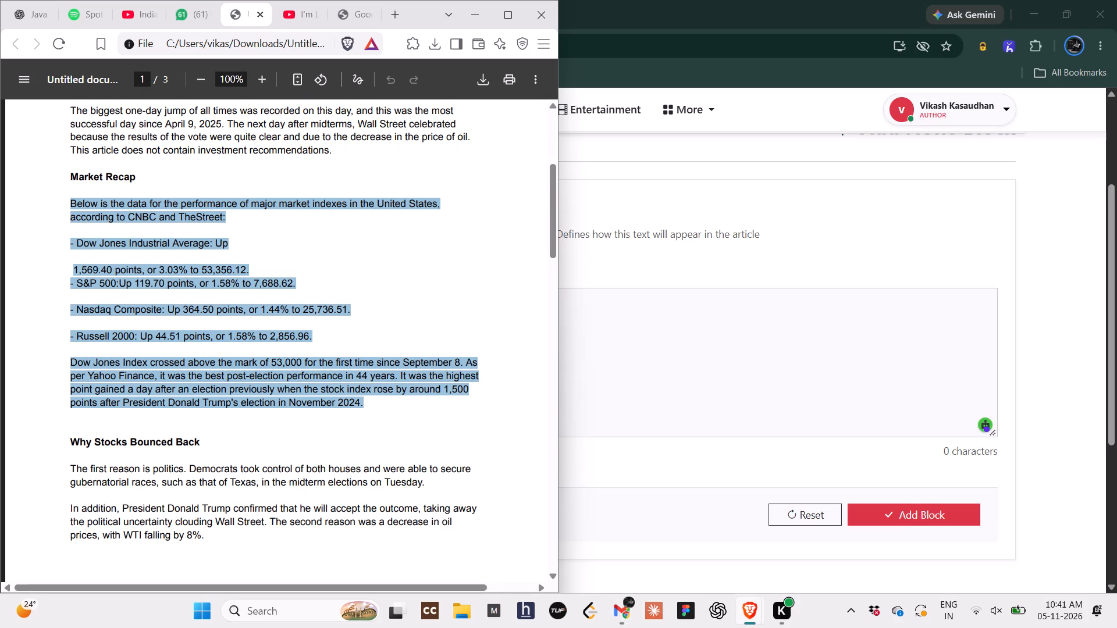
pyautogui.doubleClick(185, 445)
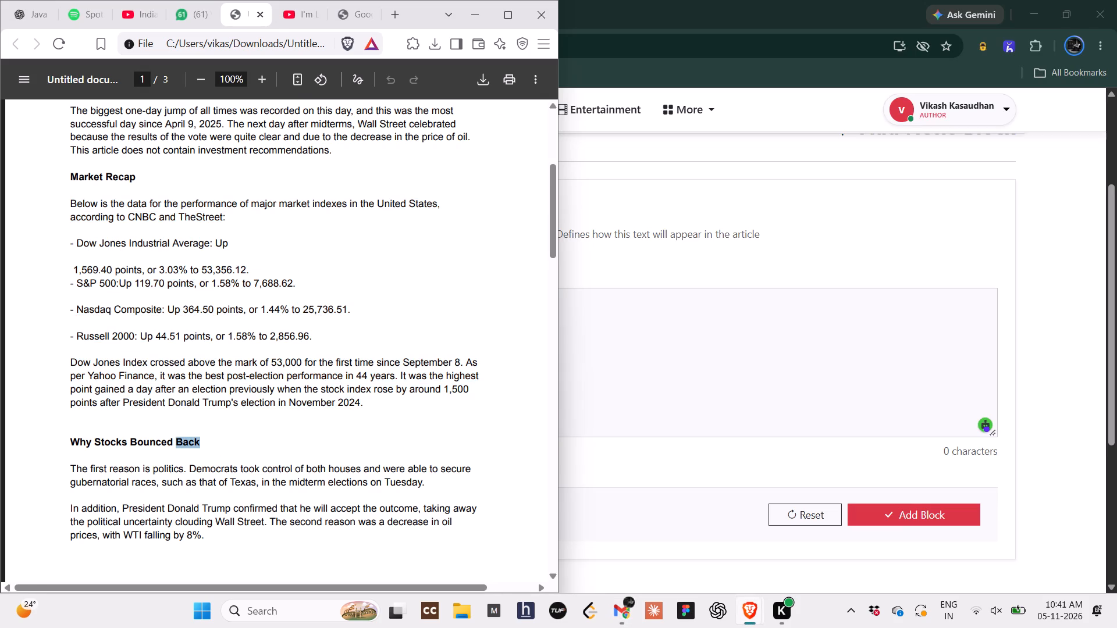
pyautogui.tripleClick(145, 440)
pyautogui.hotkey('ctrl', 'c')
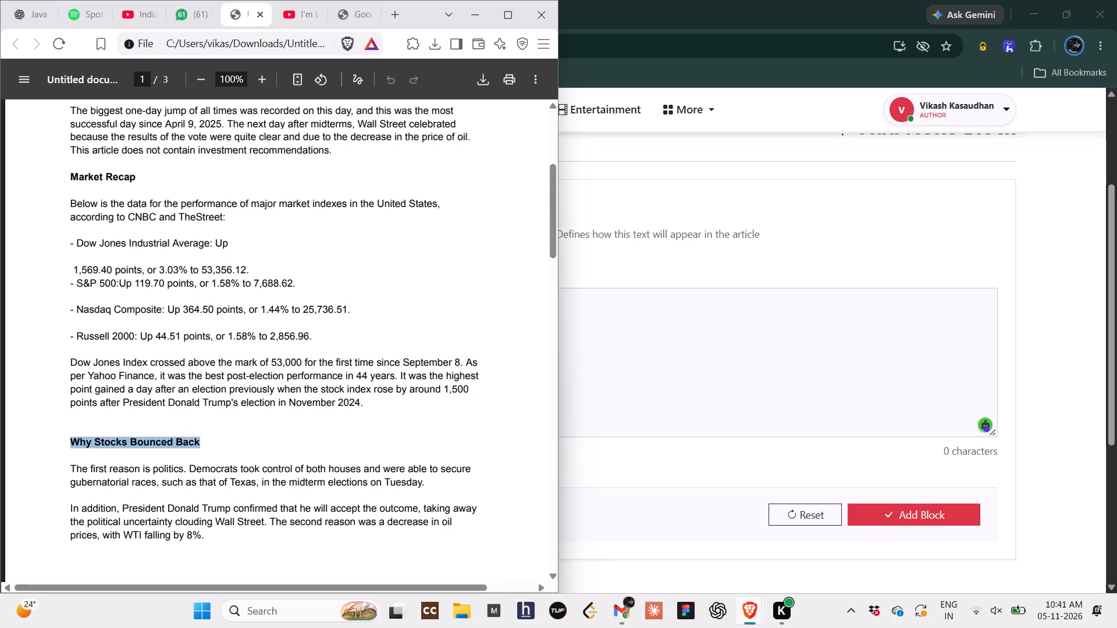
pyautogui.click(621, 613)
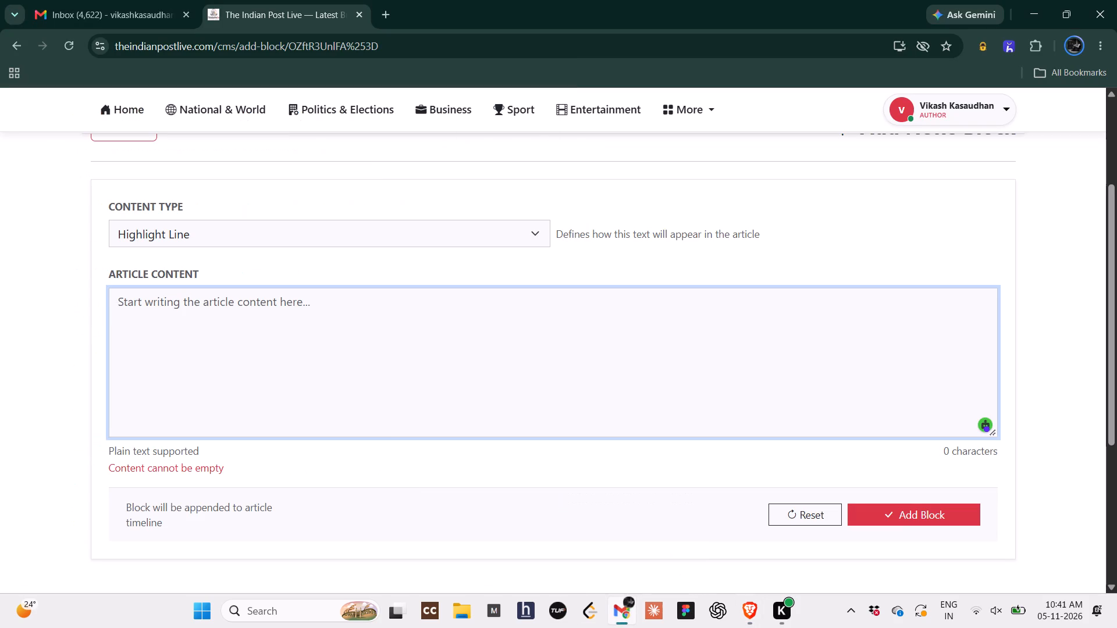
pyautogui.hotkey('ctrl', 'v')
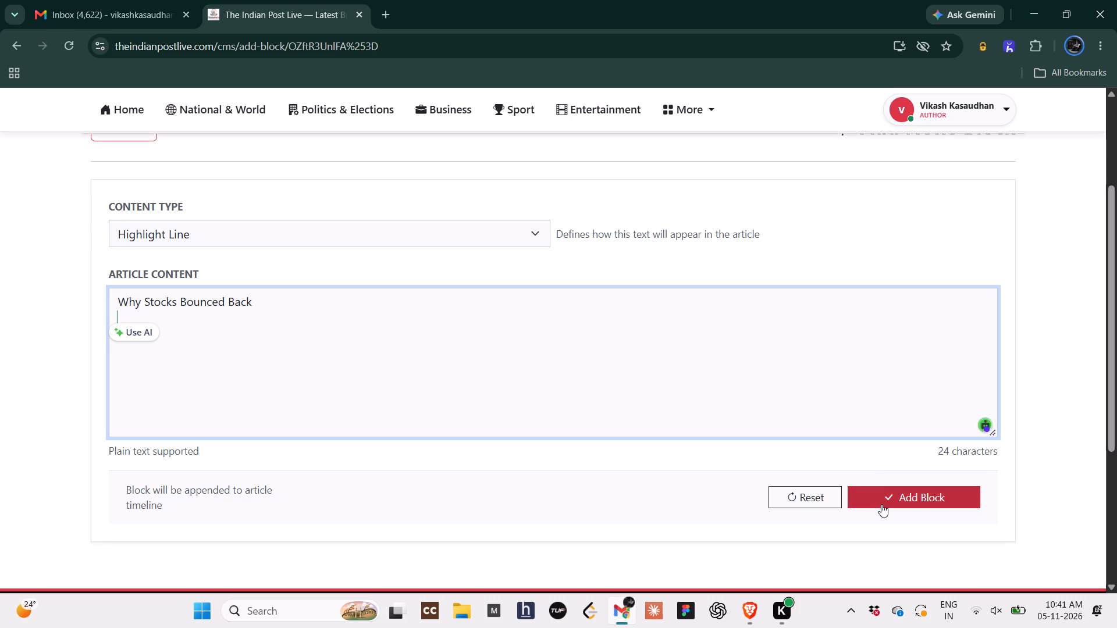
pyautogui.click(881, 504)
pyautogui.click(528, 422)
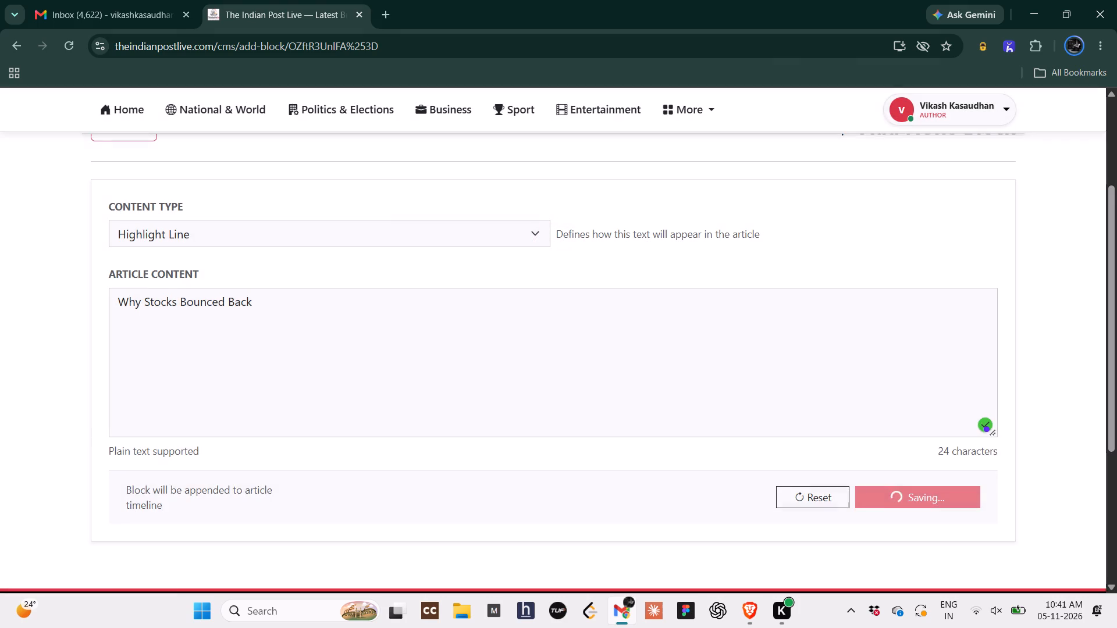
# Start a Paragraph block and fill it with the PDF text under Why Stocks Bounced Back, from "The first reason is politics" to "for the country.".
pyautogui.click(486, 234)
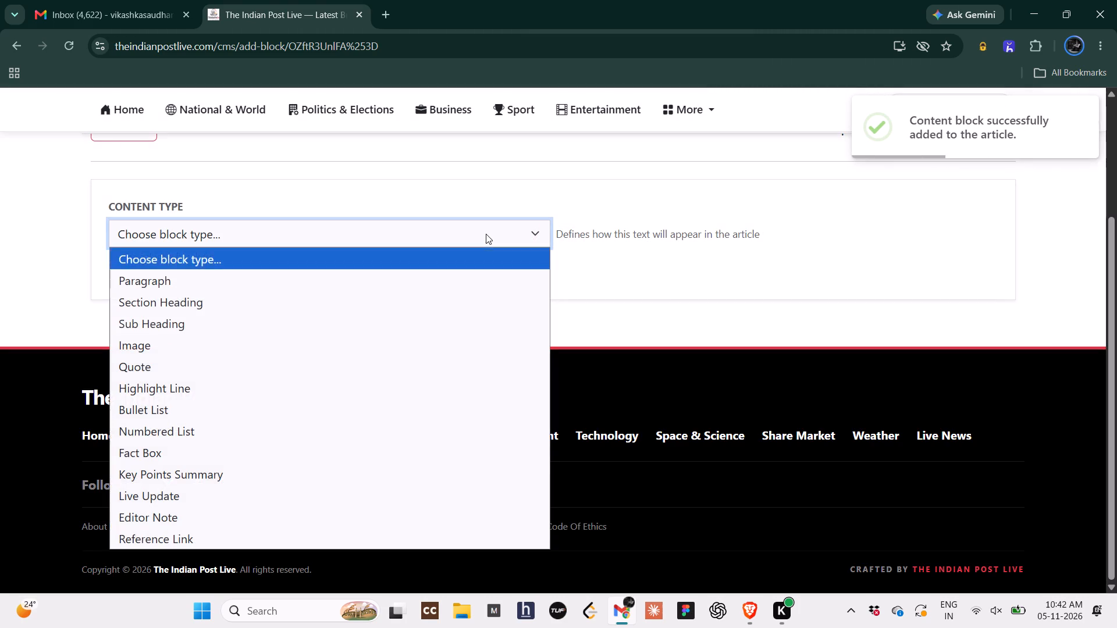
pyautogui.click(262, 286)
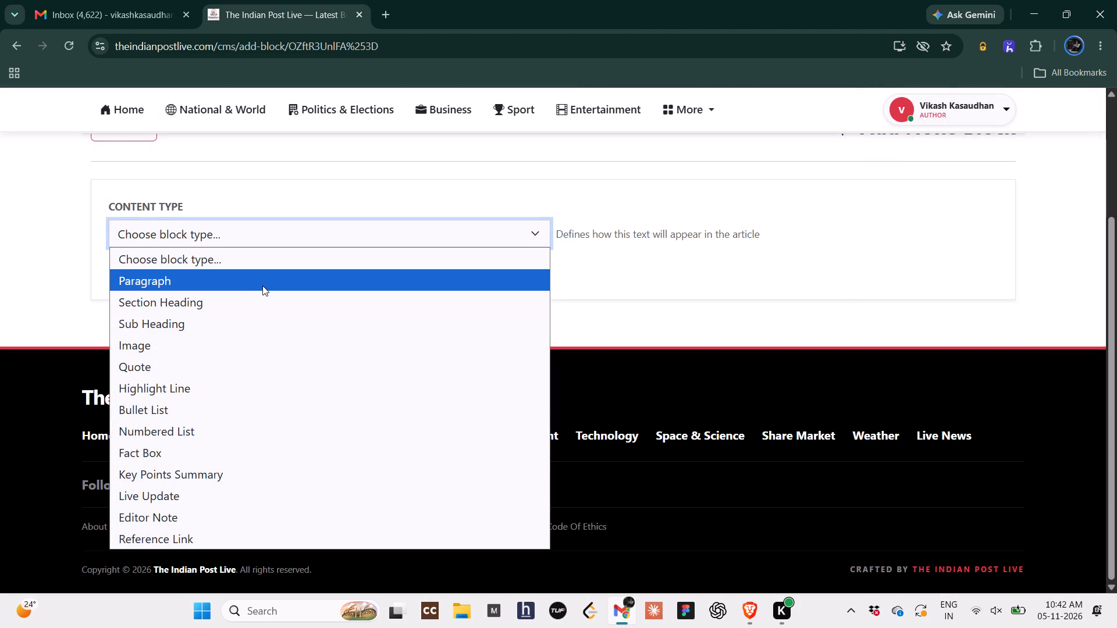
pyautogui.click(390, 422)
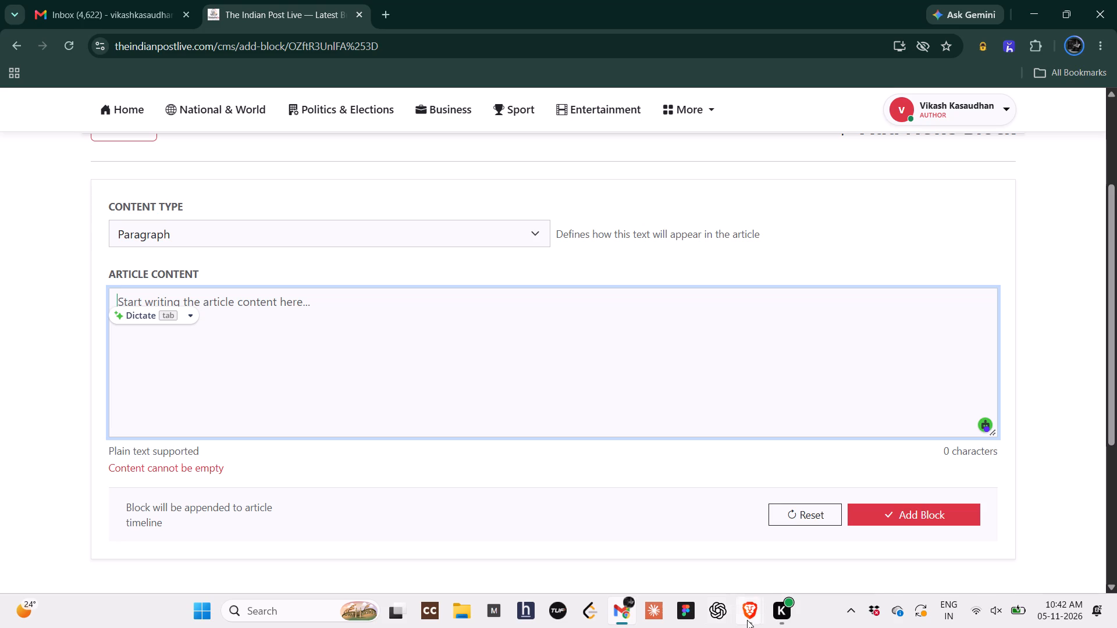
pyautogui.click(747, 620)
pyautogui.click(667, 526)
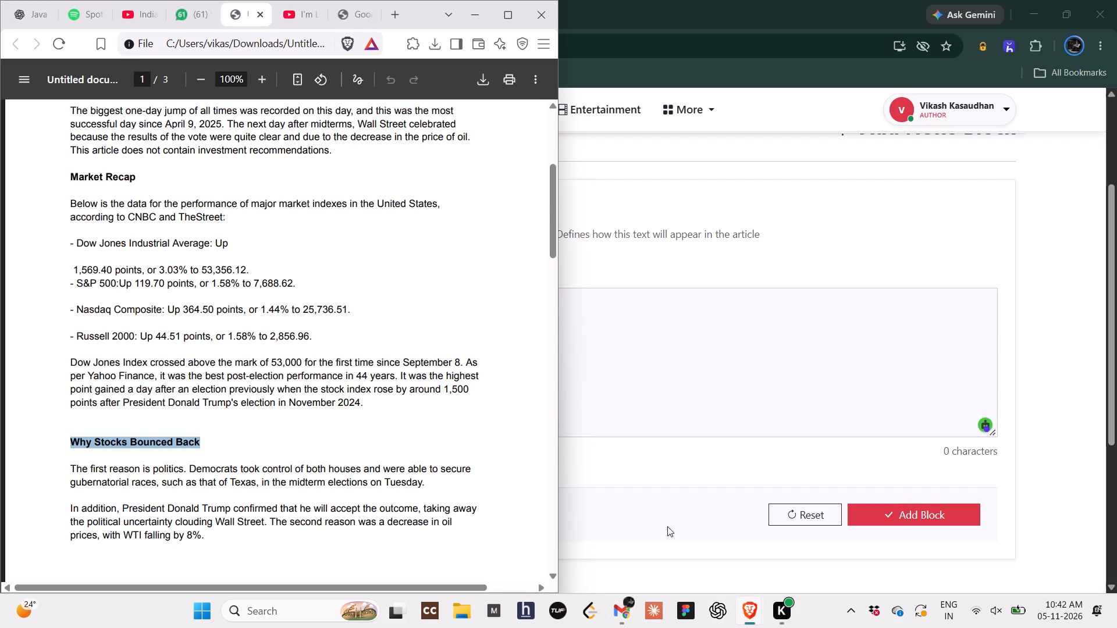
pyautogui.click(553, 571)
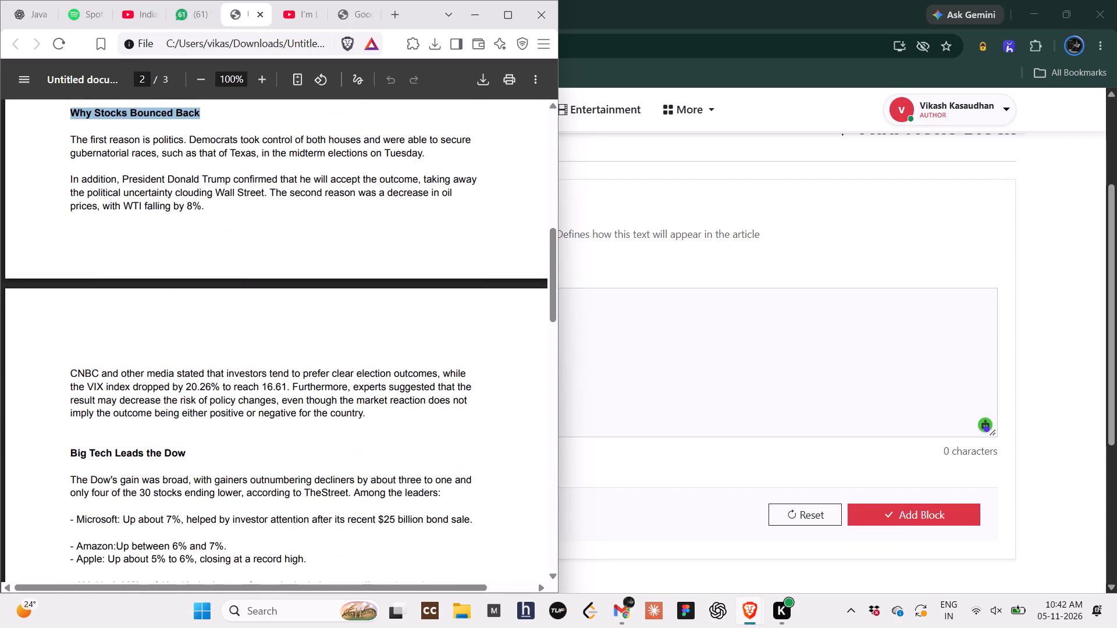
pyautogui.moveTo(371, 415); pyautogui.dragTo(64, 142)
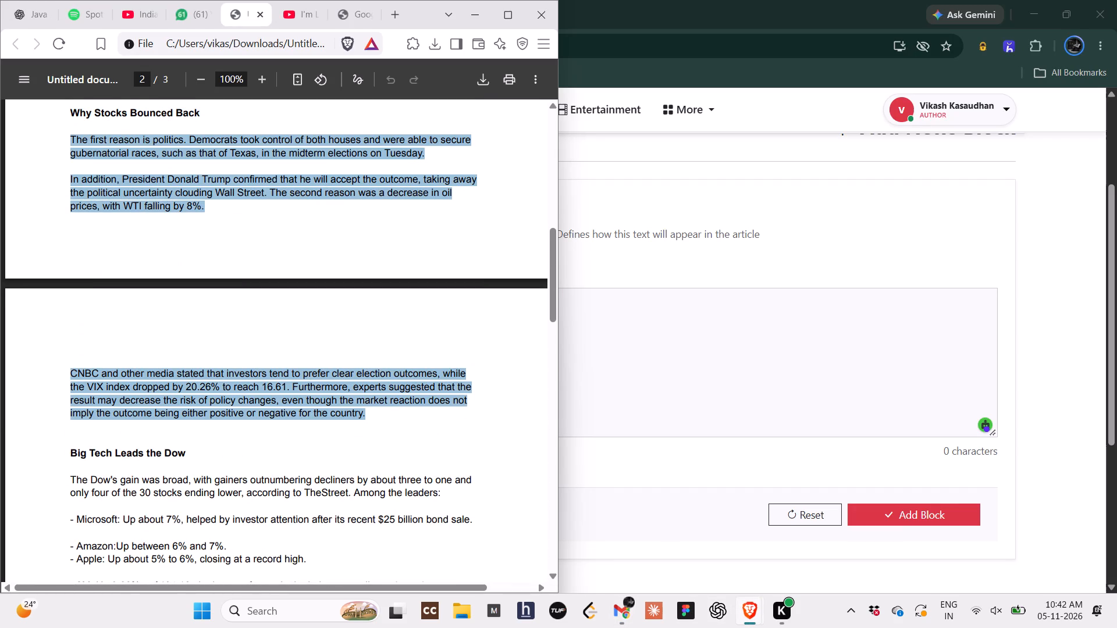
pyautogui.hotkey('ctrl', 'c')
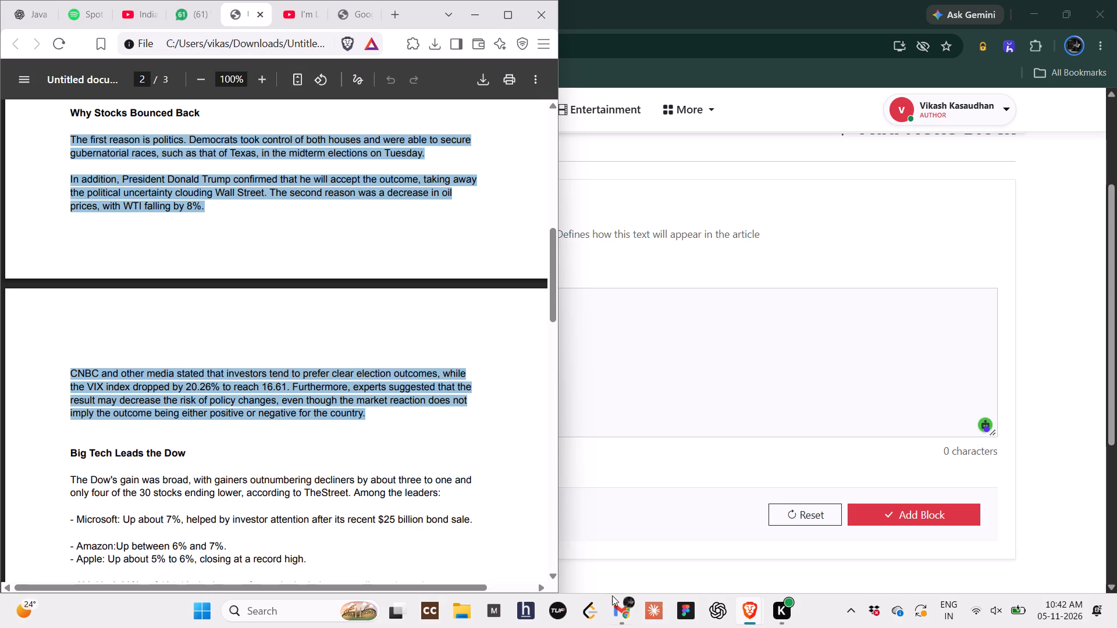
pyautogui.click(617, 603)
pyautogui.hotkey('ctrl', 'v')
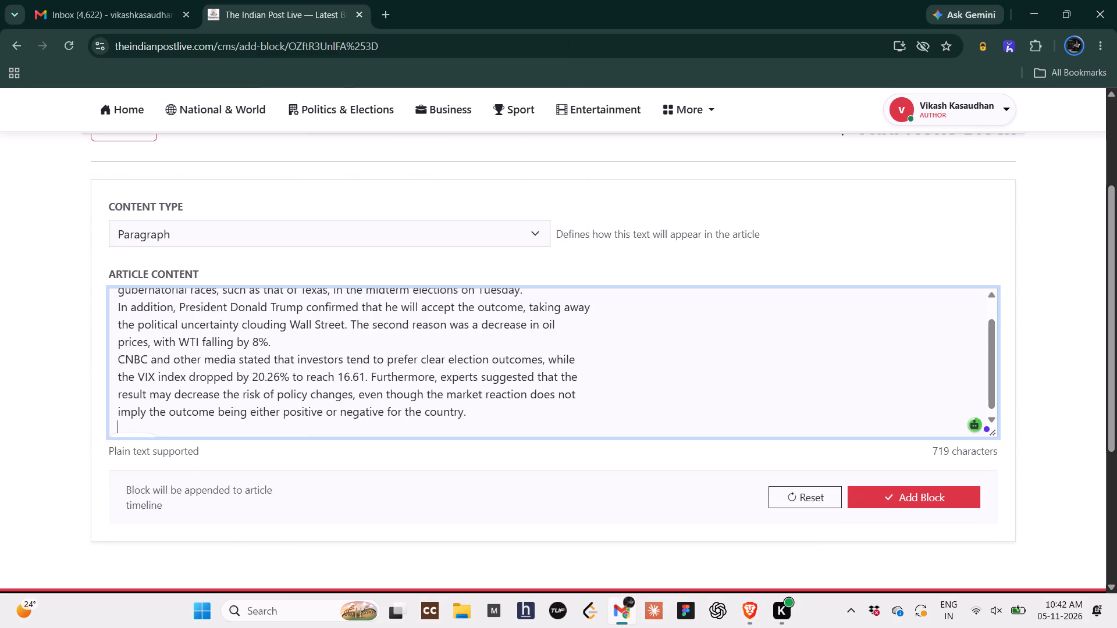
# Separate the three pasted Why Stocks Bounced Back paragraphs with blank lines and add the Paragraph block to the article.
pyautogui.click(369, 343)
pyautogui.press('Return')
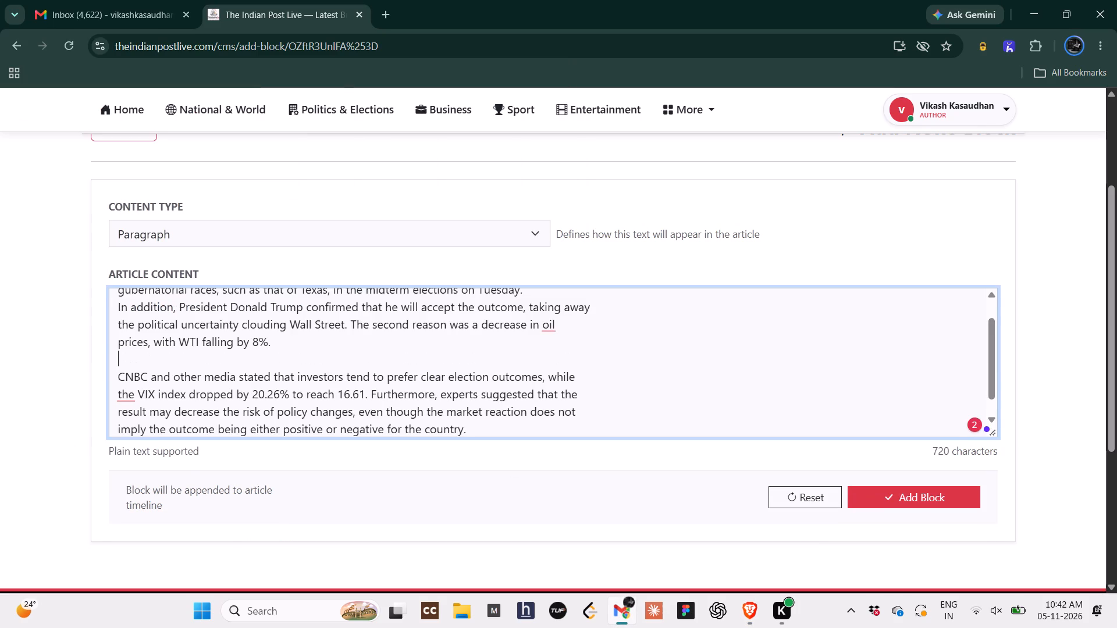
pyautogui.click(538, 295)
pyautogui.press('Return')
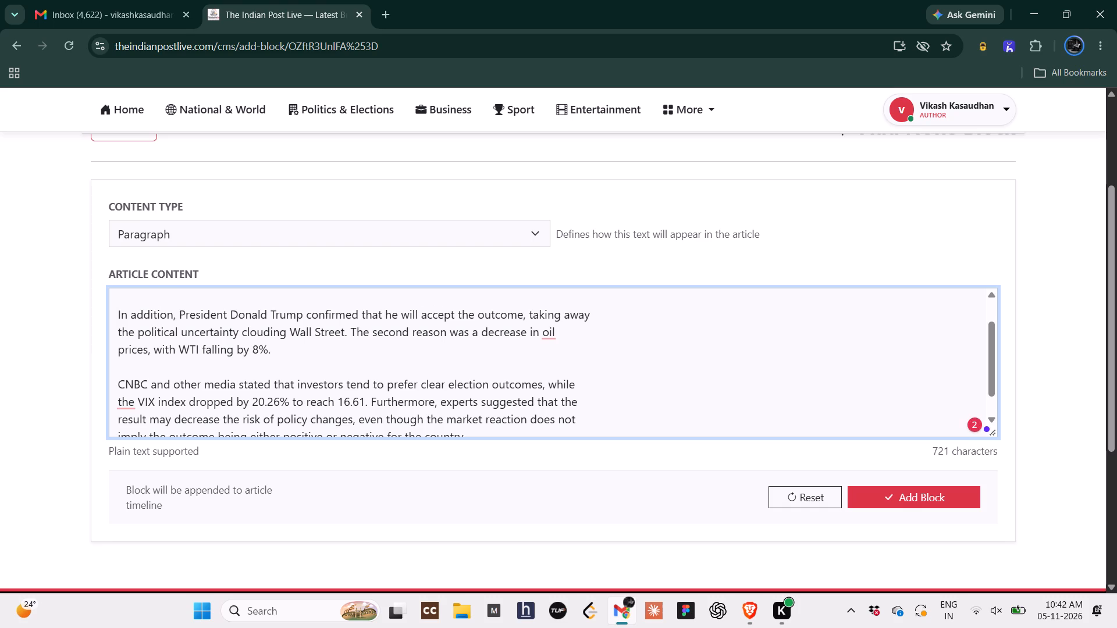
pyautogui.moveTo(993, 366); pyautogui.dragTo(997, 385)
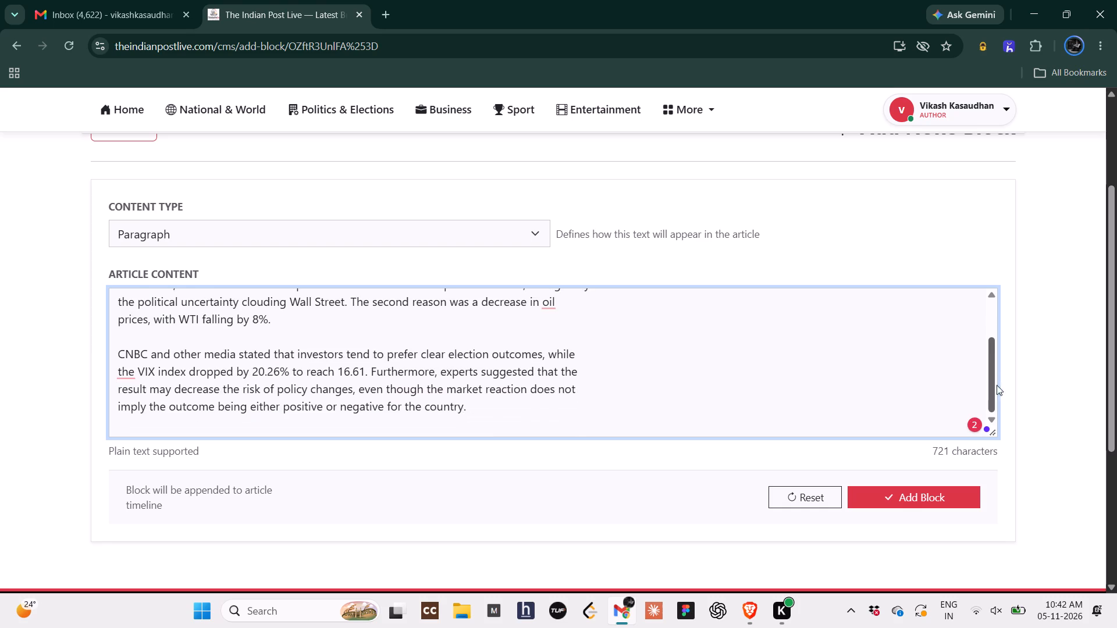
pyautogui.moveTo(997, 385); pyautogui.dragTo(1012, 317)
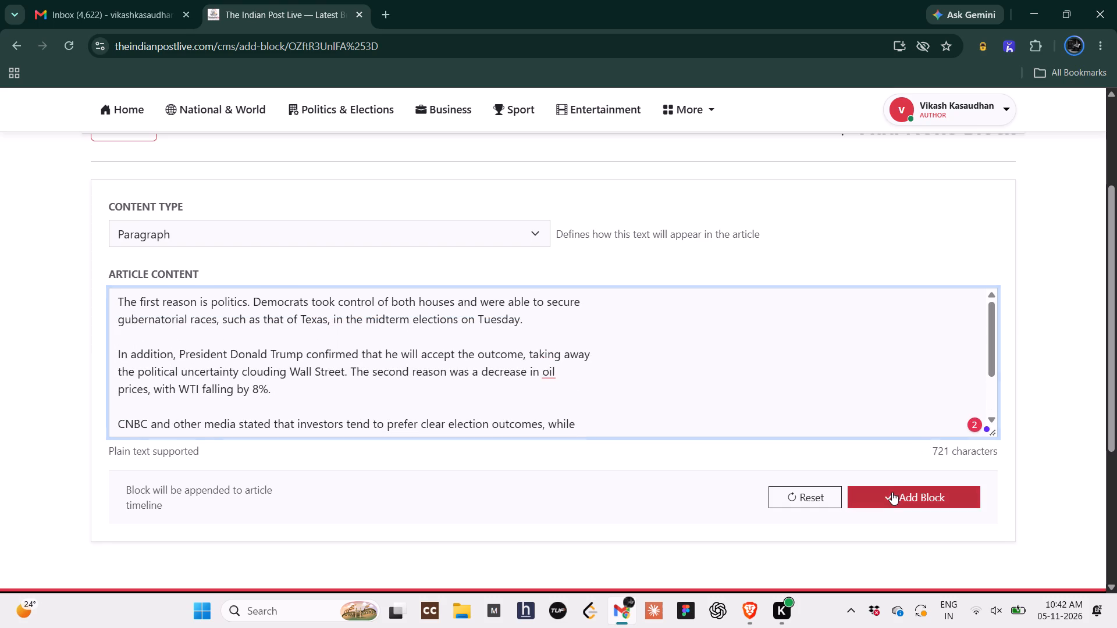
pyautogui.click(892, 492)
pyautogui.click(503, 433)
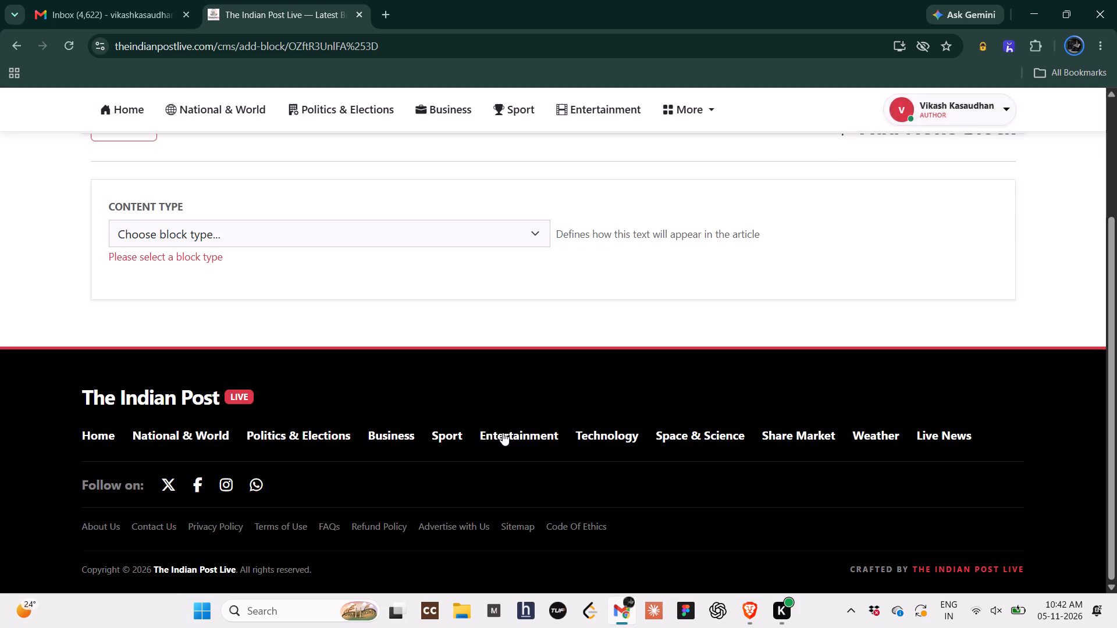
# Add a Highlight Line block containing the heading "Big Tech Leads the Dow" copied from the PDF.
pyautogui.click(491, 240)
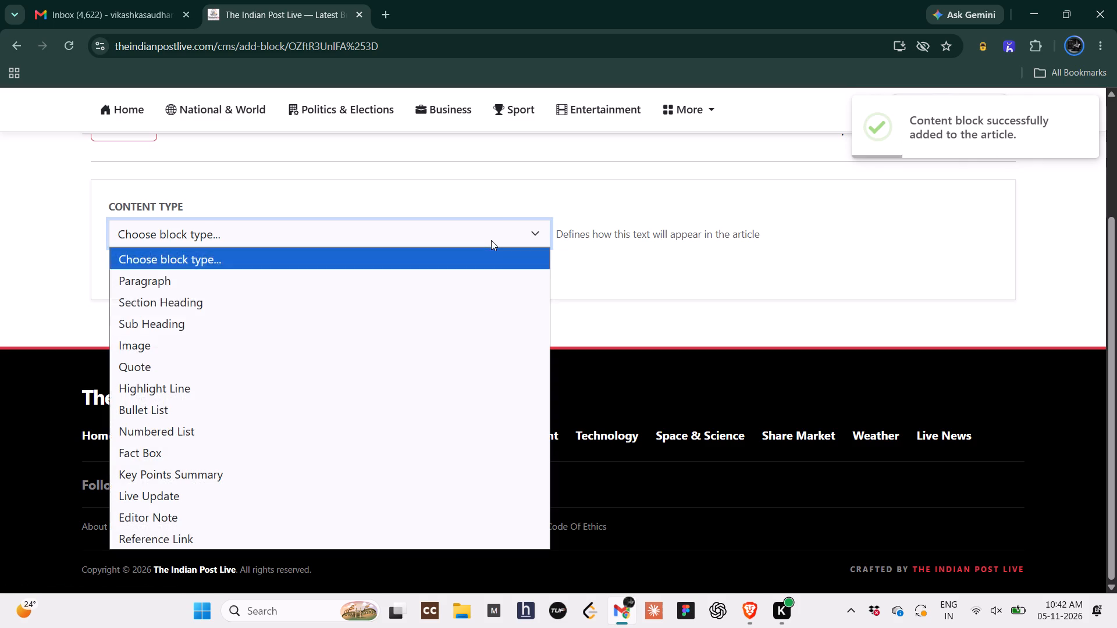
pyautogui.click(284, 280)
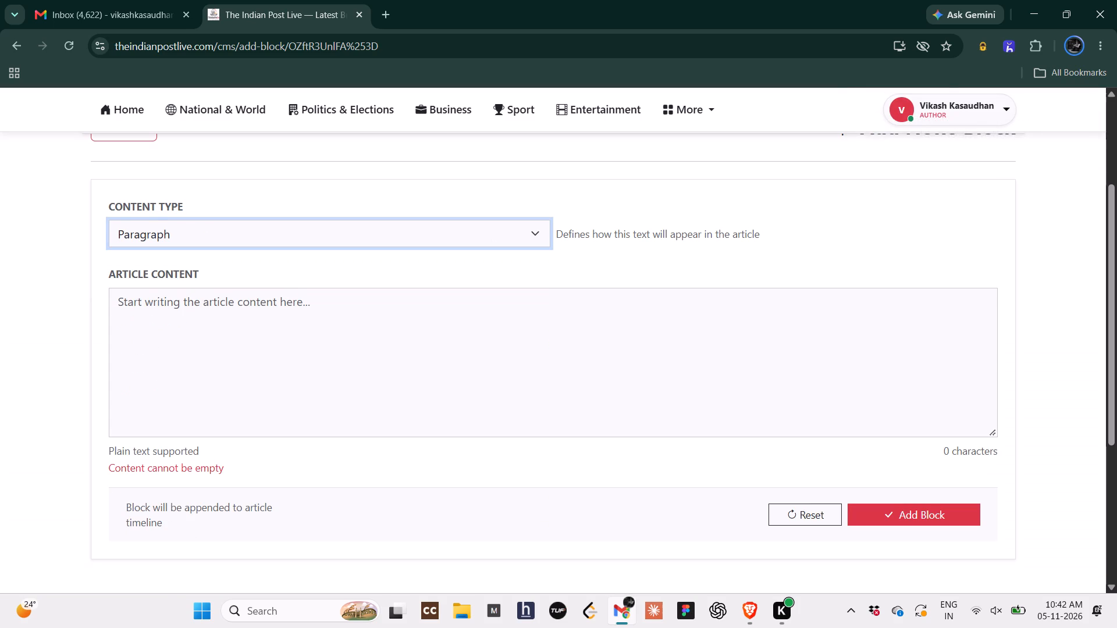
pyautogui.click(287, 313)
pyautogui.click(315, 229)
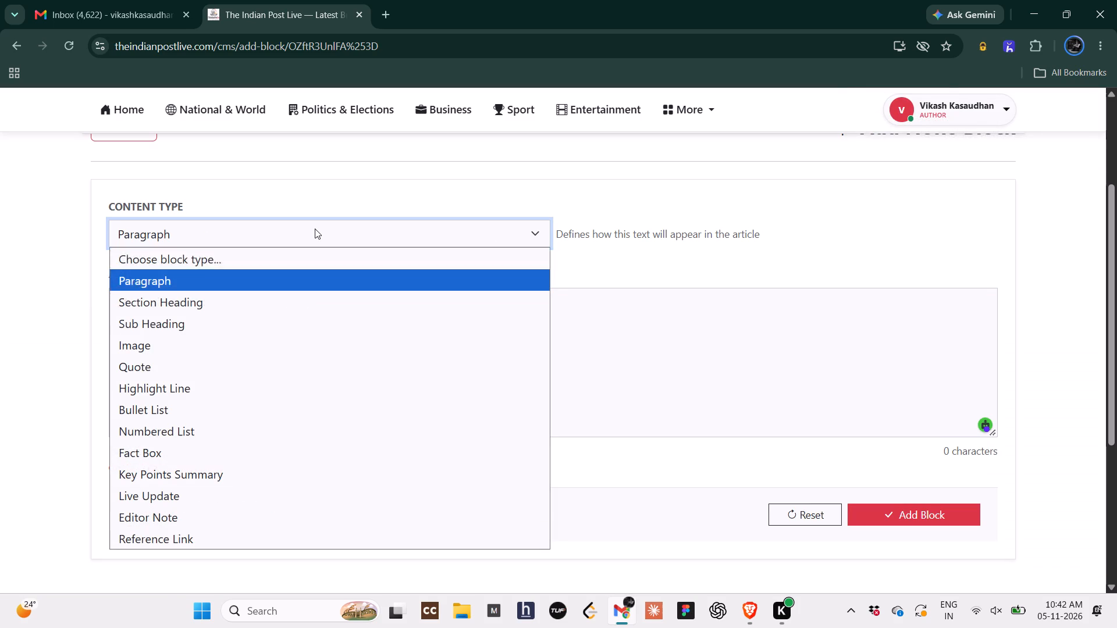
pyautogui.click(208, 329)
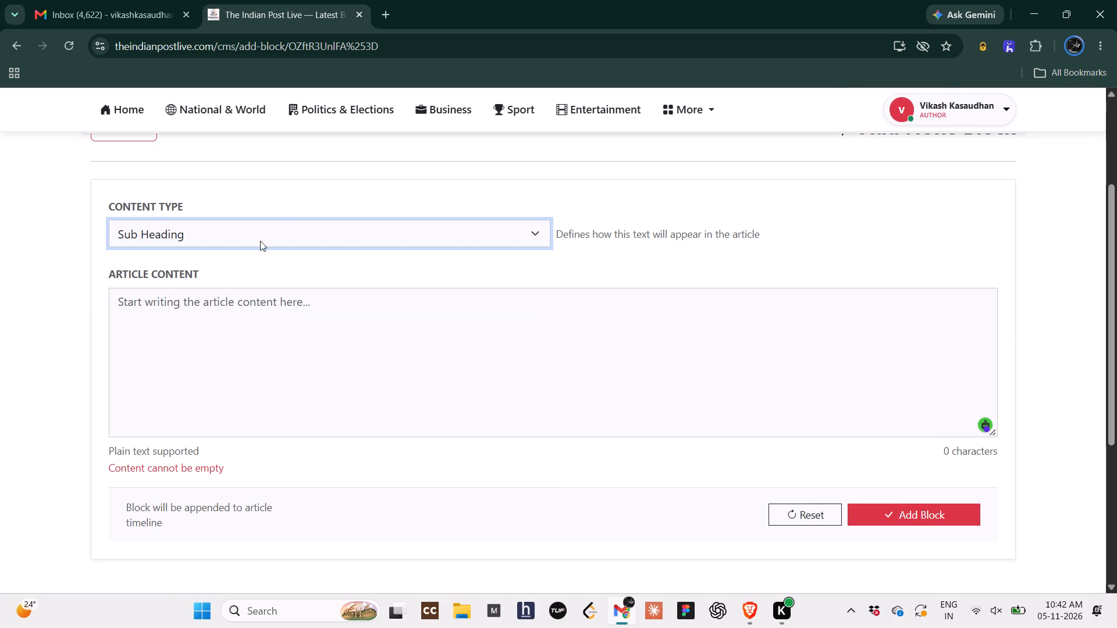
pyautogui.click(285, 222)
pyautogui.click(181, 389)
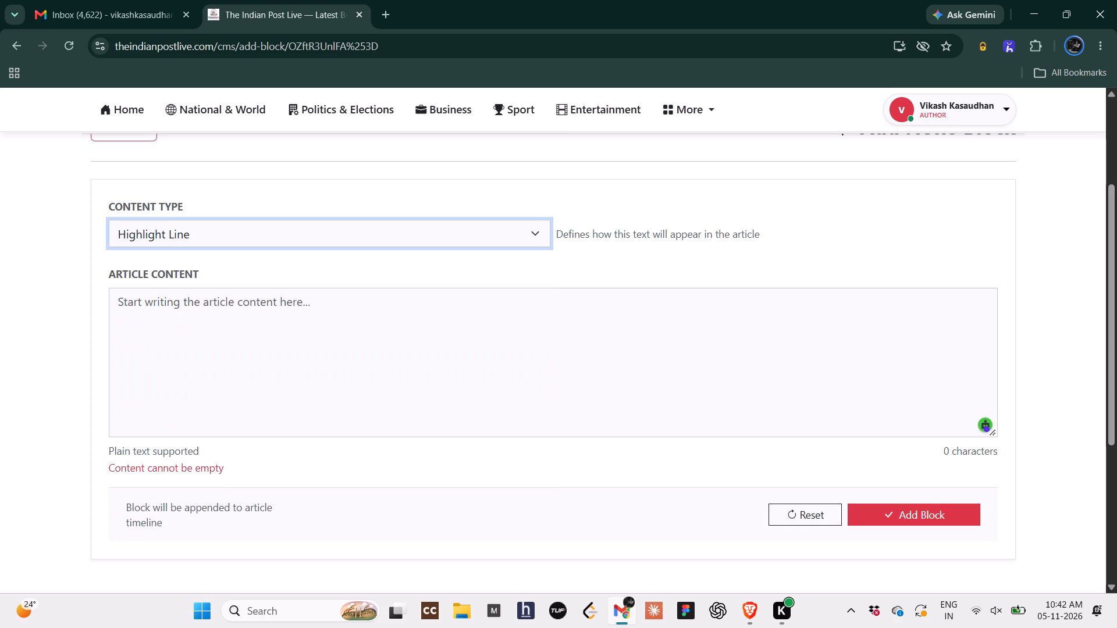
pyautogui.click(323, 366)
pyautogui.click(743, 609)
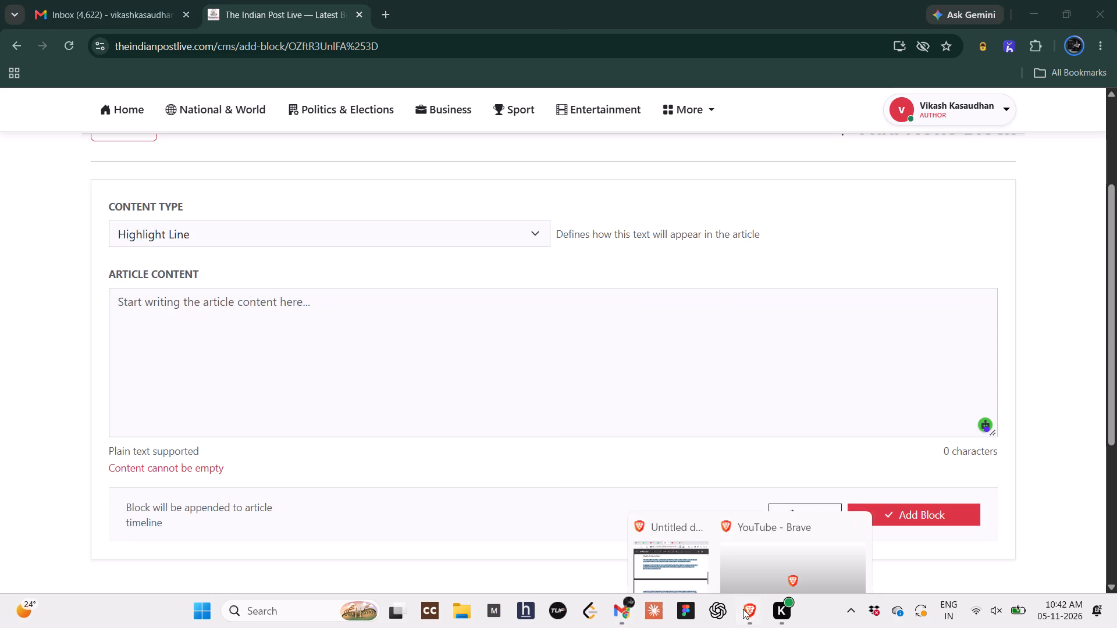
pyautogui.click(652, 524)
pyautogui.tripleClick(154, 456)
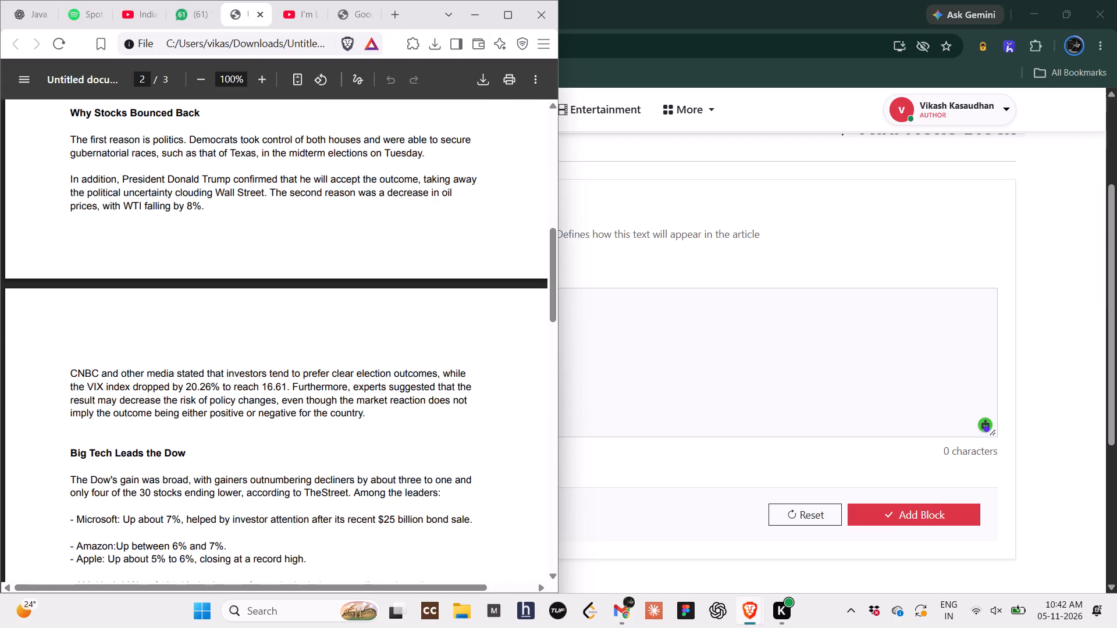
pyautogui.hotkey('ctrl', 'c')
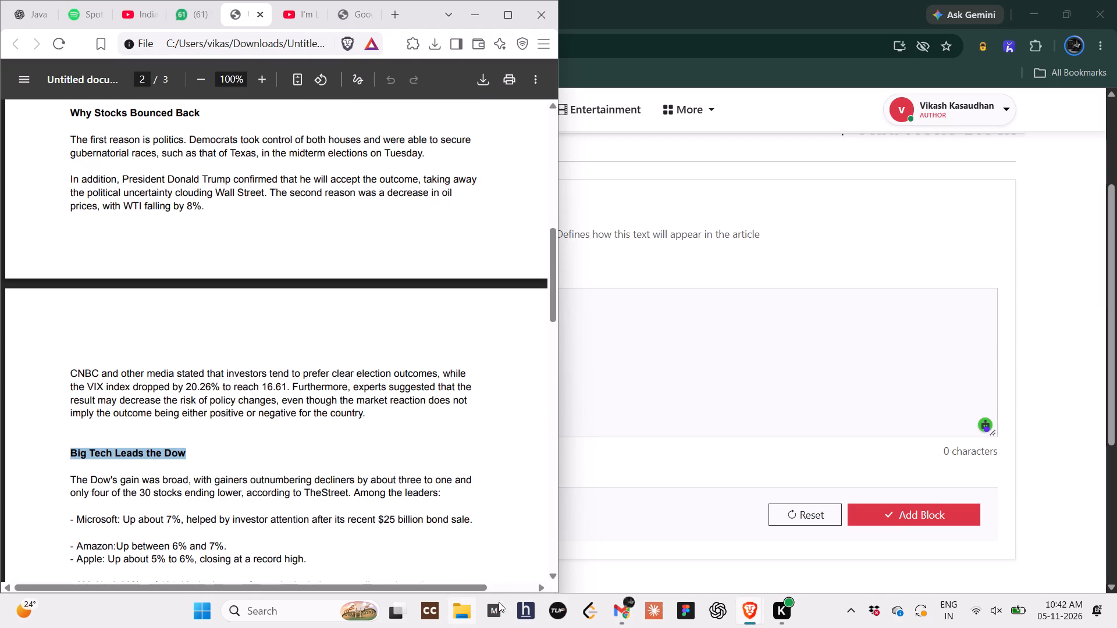
pyautogui.click(628, 602)
pyautogui.hotkey('ctrl', 'v')
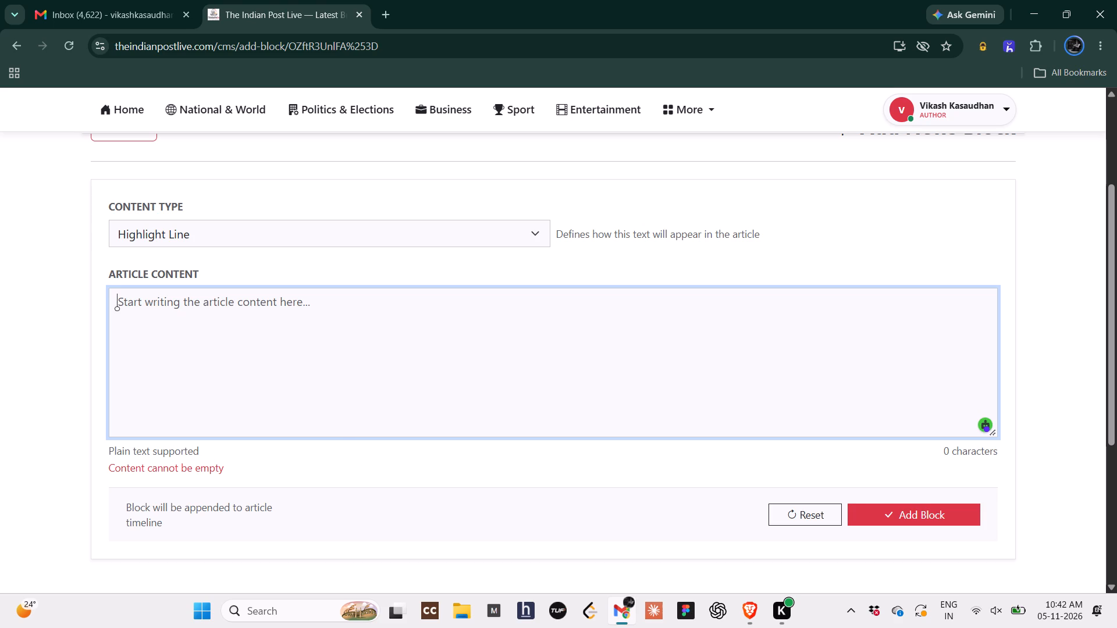
pyautogui.click(949, 497)
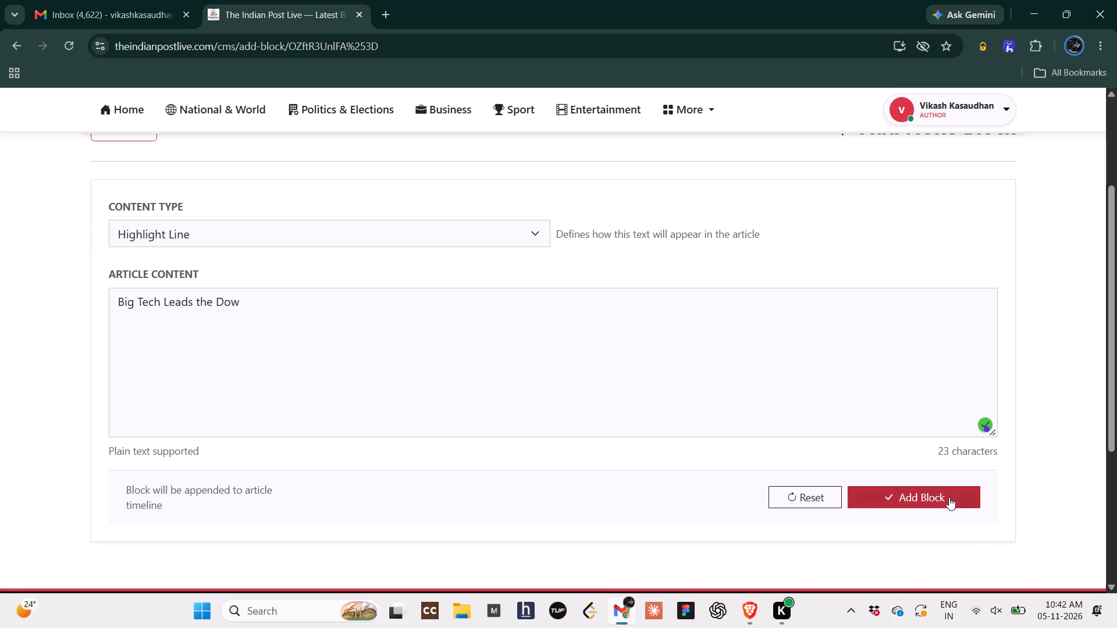
pyautogui.click(527, 434)
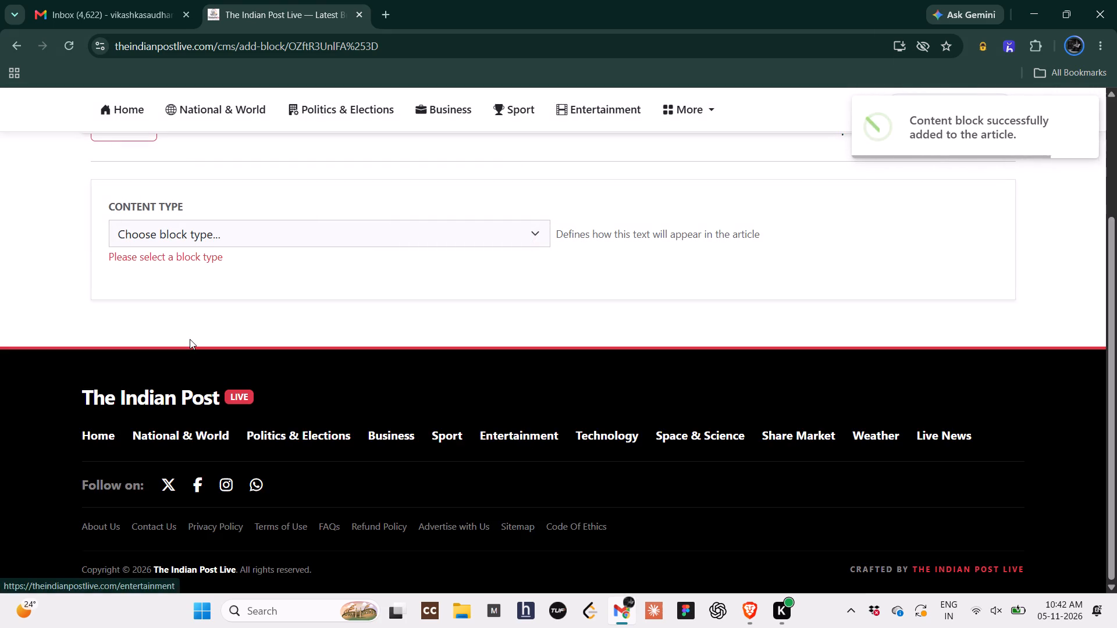
# Start a Paragraph block and fill it with the PDF text under Big Tech Leads the Dow, from "The Dow's gain was broad" to "Alphabet: Up about 4%.".
pyautogui.click(234, 227)
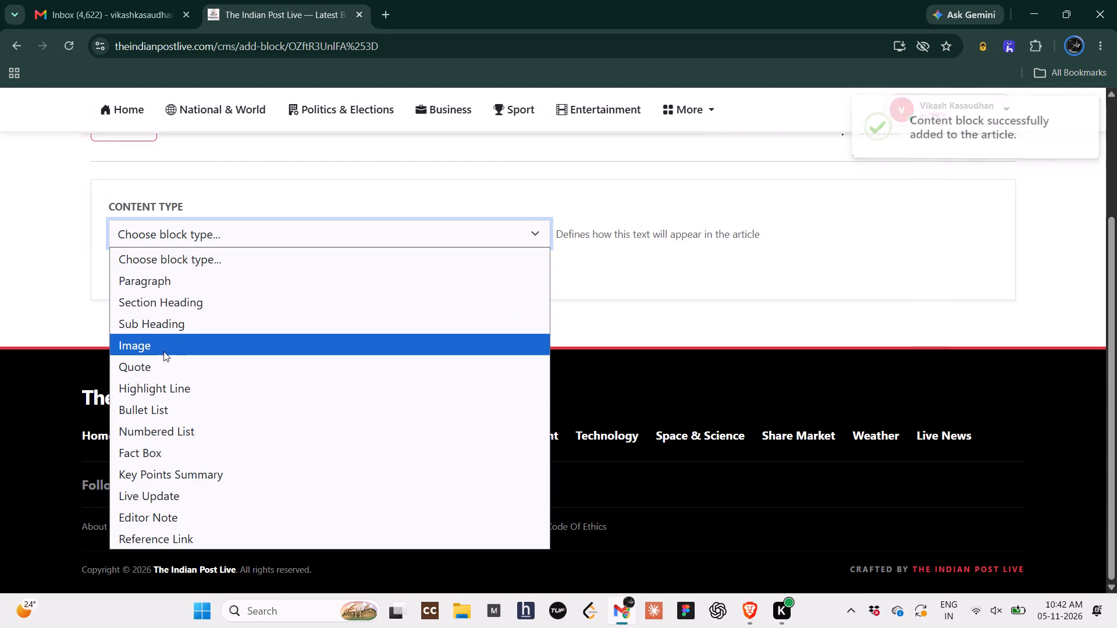
pyautogui.click(169, 279)
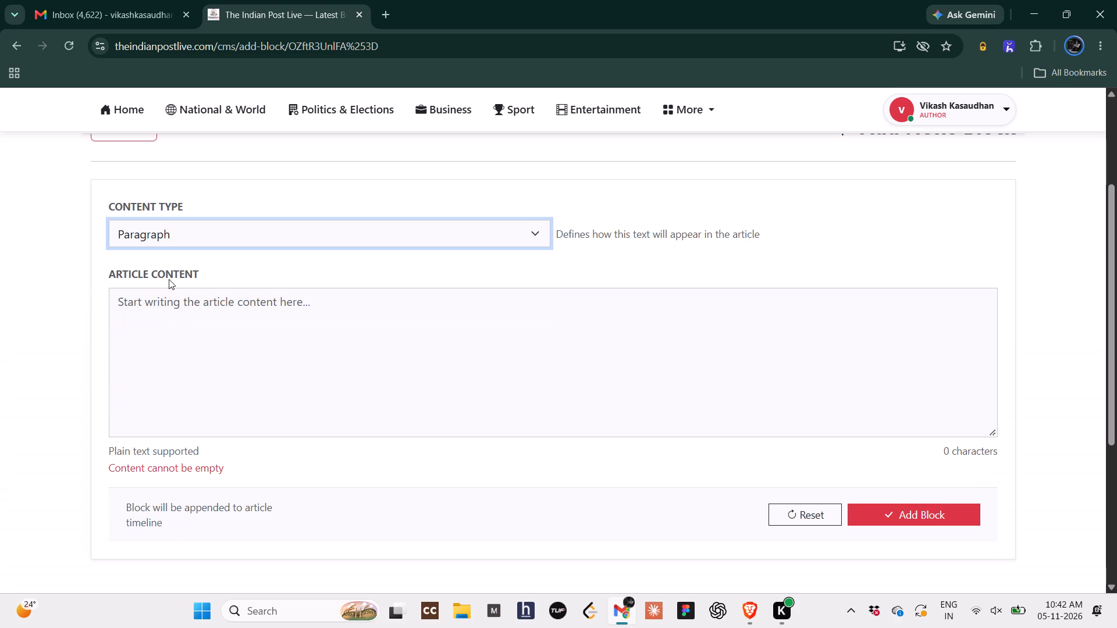
pyautogui.click(360, 373)
pyautogui.click(749, 605)
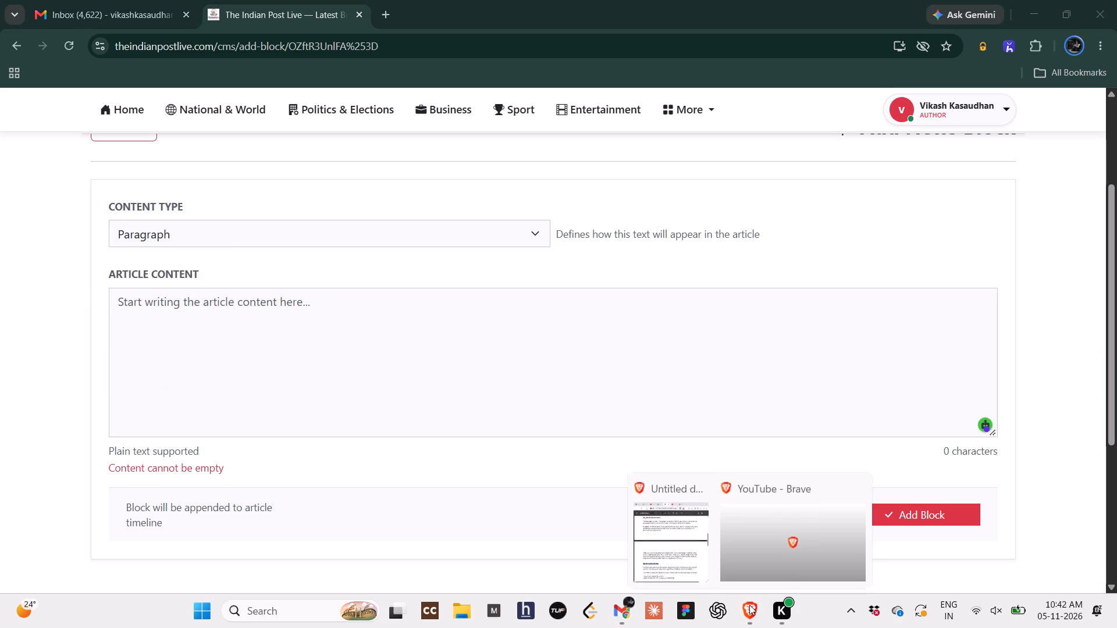
pyautogui.click(668, 547)
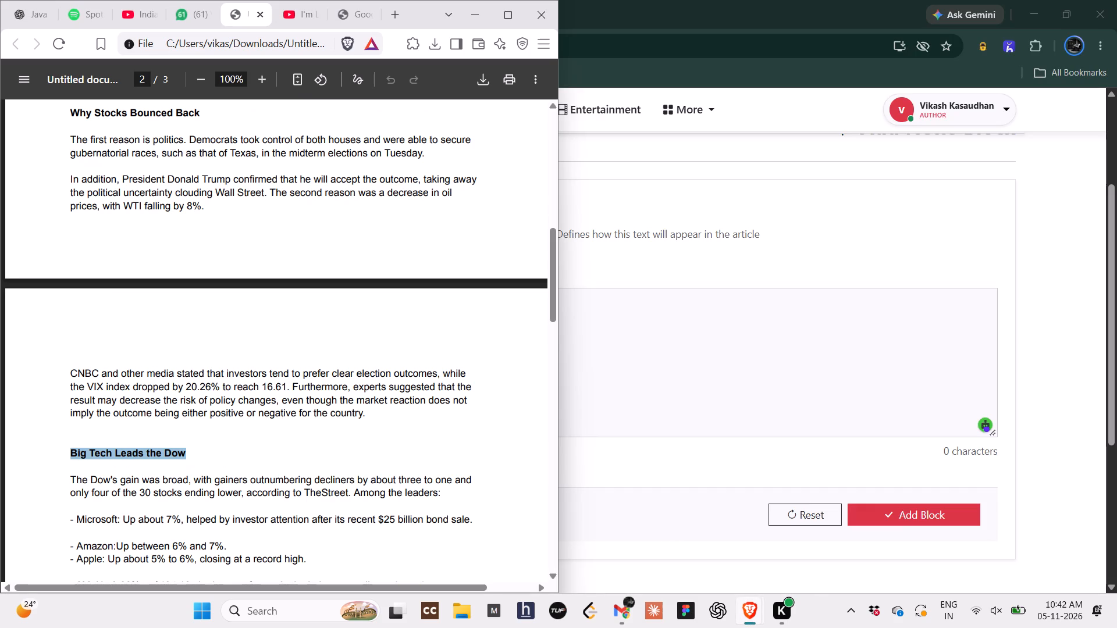
pyautogui.moveTo(66, 477); pyautogui.dragTo(216, 625)
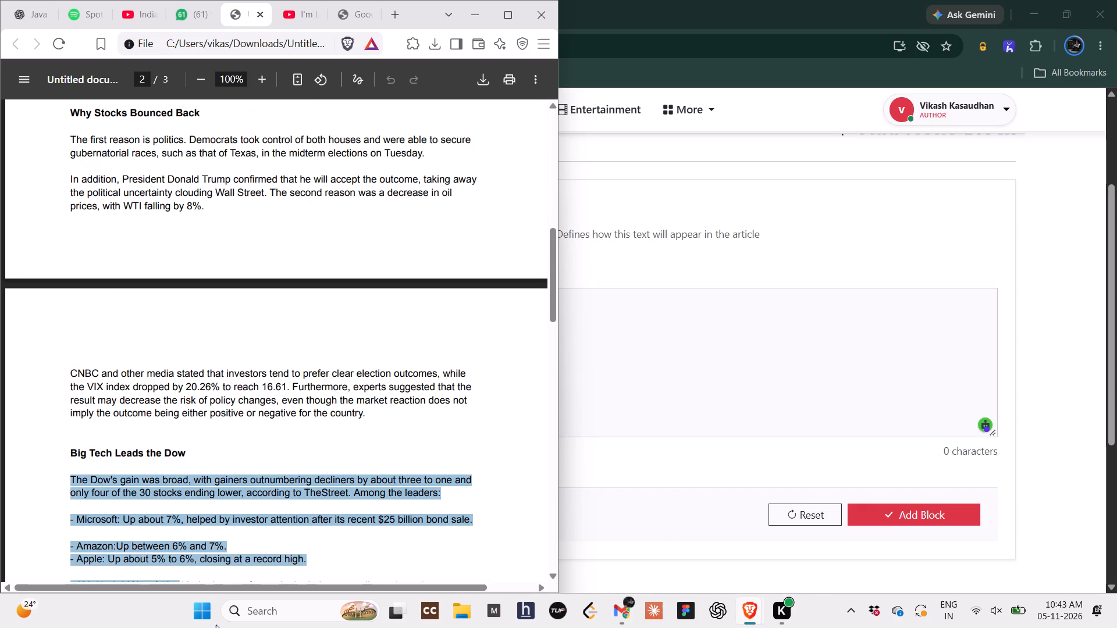
pyautogui.click(551, 579)
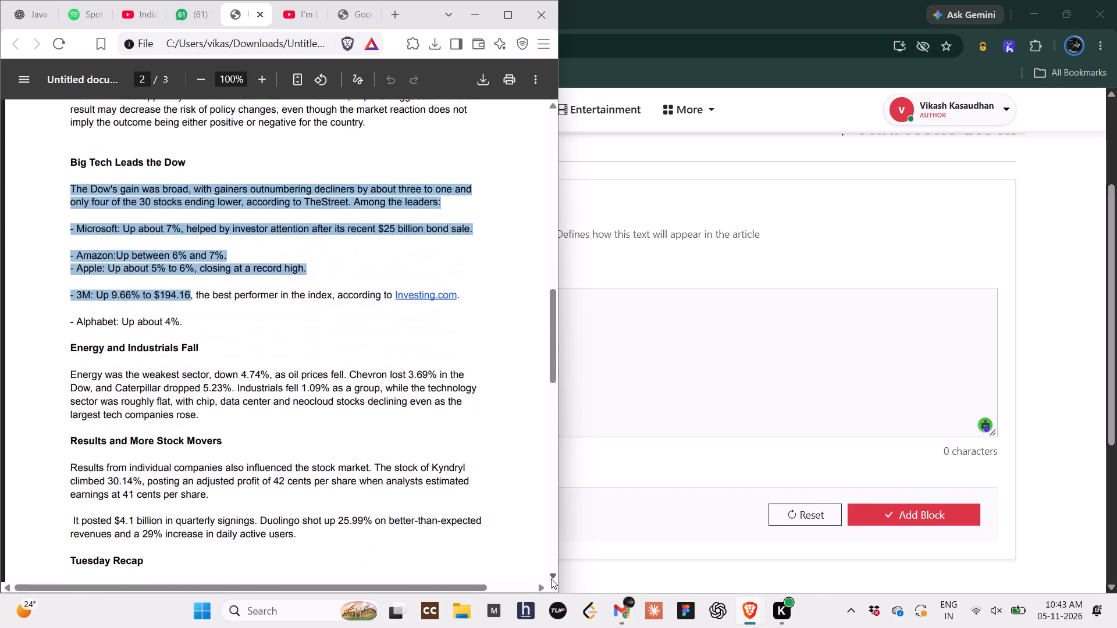
pyautogui.moveTo(186, 293); pyautogui.dragTo(126, 242)
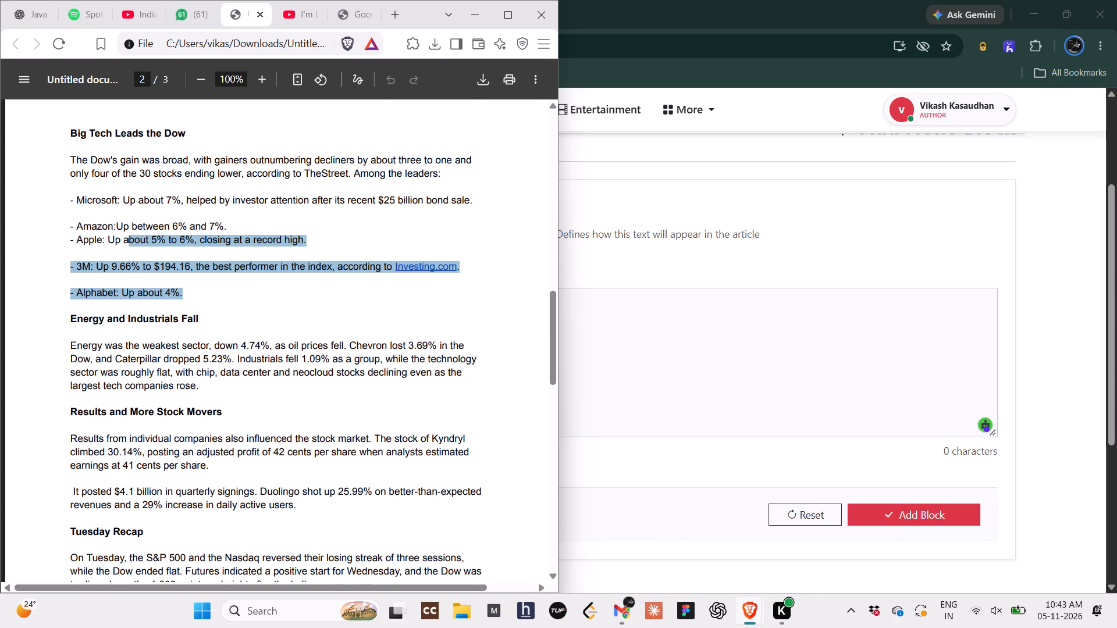
pyautogui.moveTo(126, 242); pyautogui.dragTo(61, 163)
pyautogui.hotkey('ctrl', 'c')
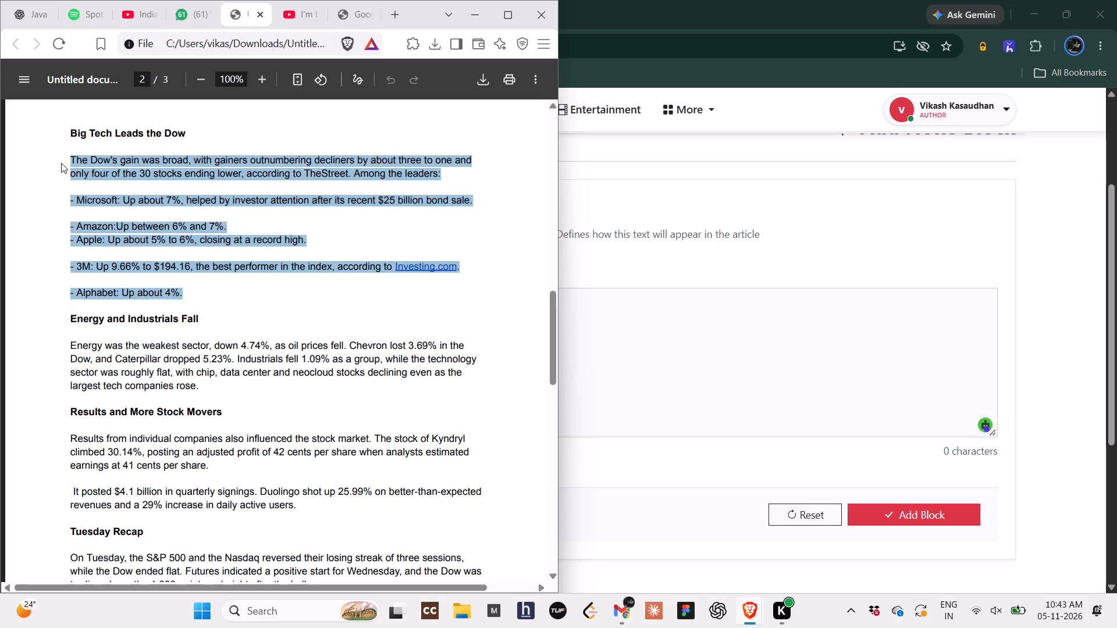
pyautogui.click(620, 605)
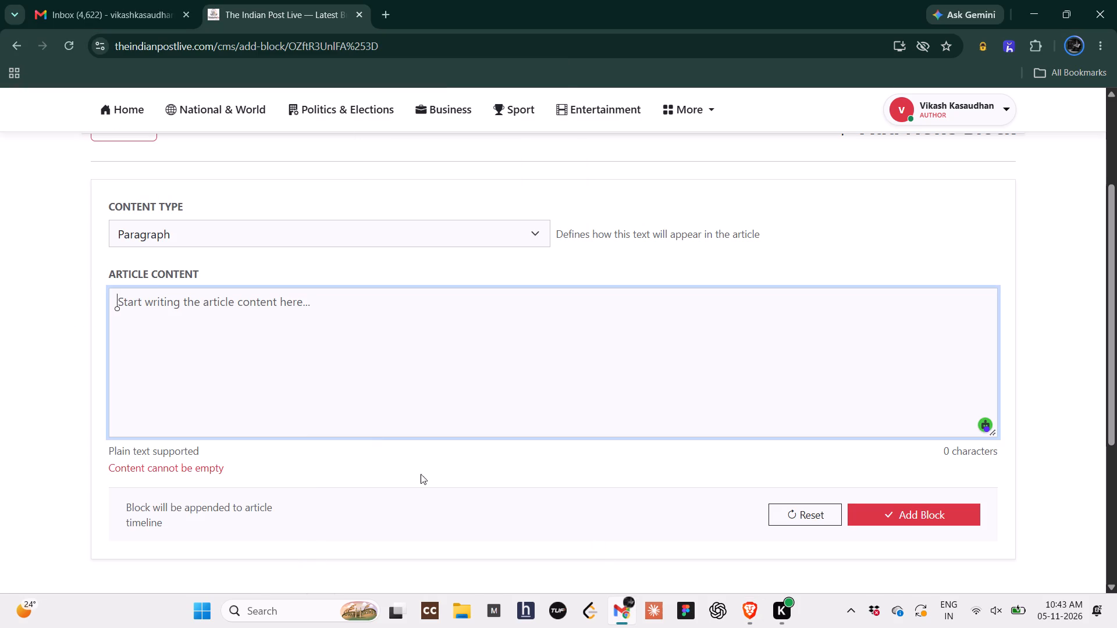
pyautogui.hotkey('ctrl', 'v')
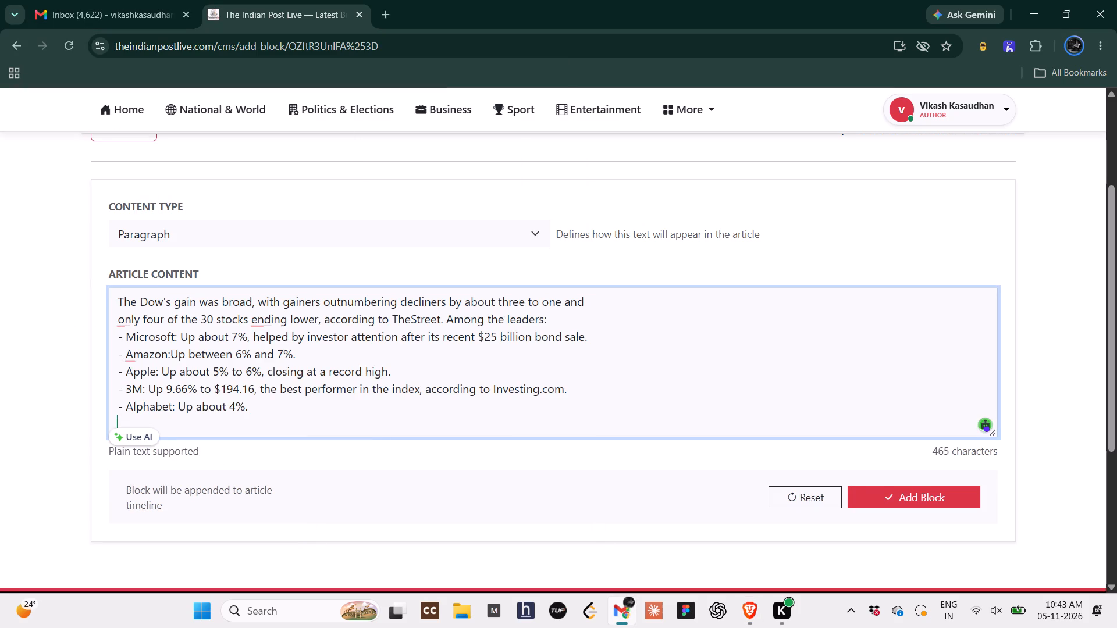
# Separate the introduction and each stock bullet of the Big Tech text with blank lines, and add the Paragraph block to the article.
pyautogui.click(579, 398)
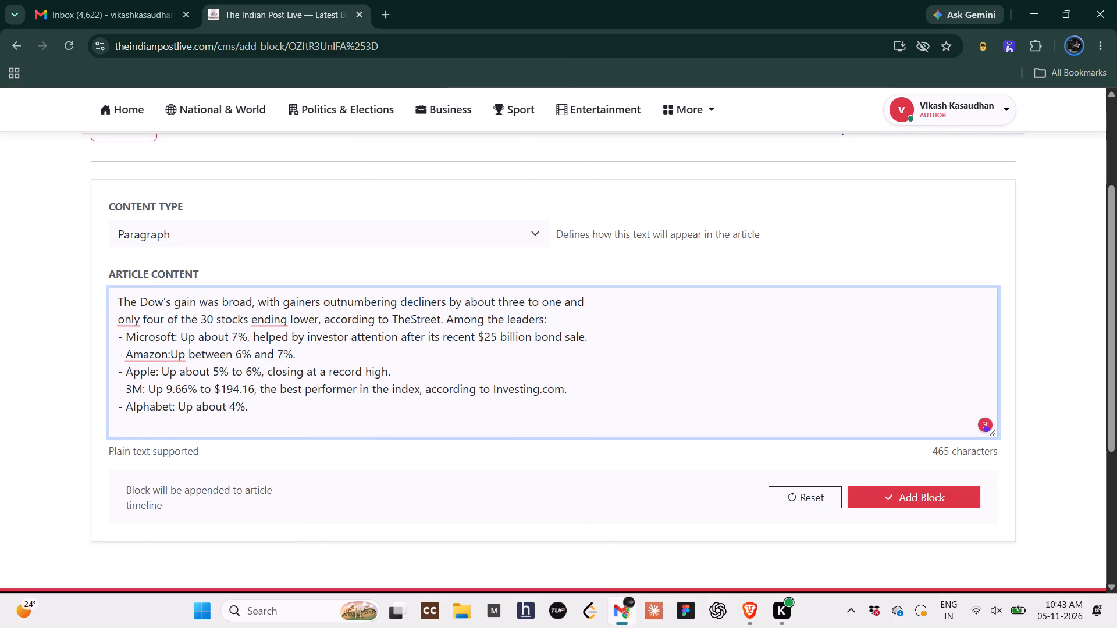
pyautogui.doubleClick(578, 395)
pyautogui.click(578, 395)
pyautogui.press('Return')
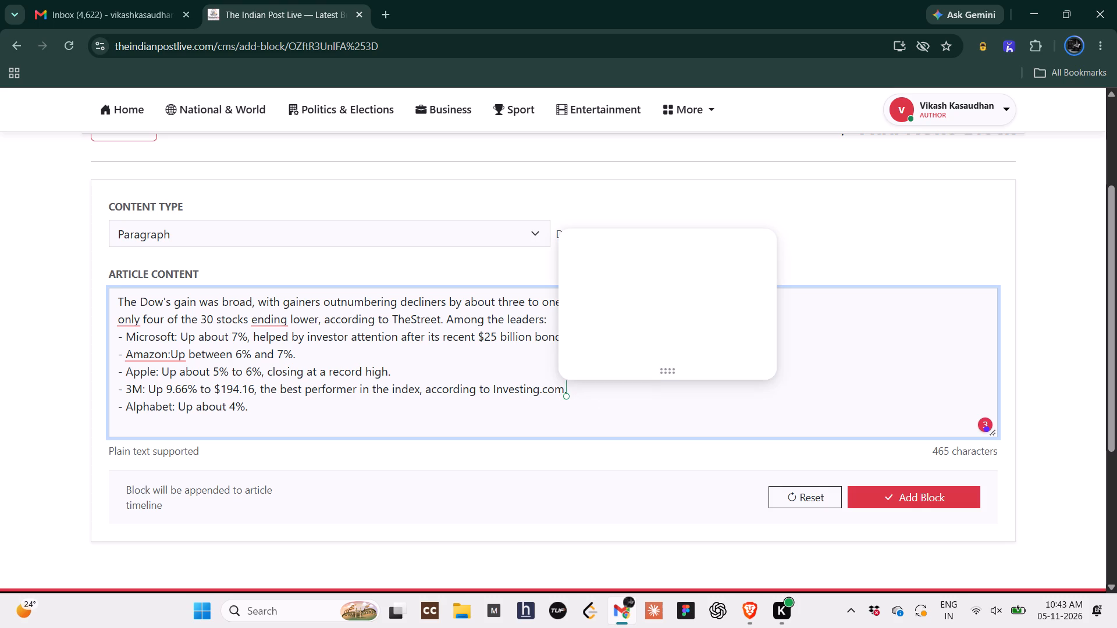
pyautogui.click(596, 399)
pyautogui.click(585, 397)
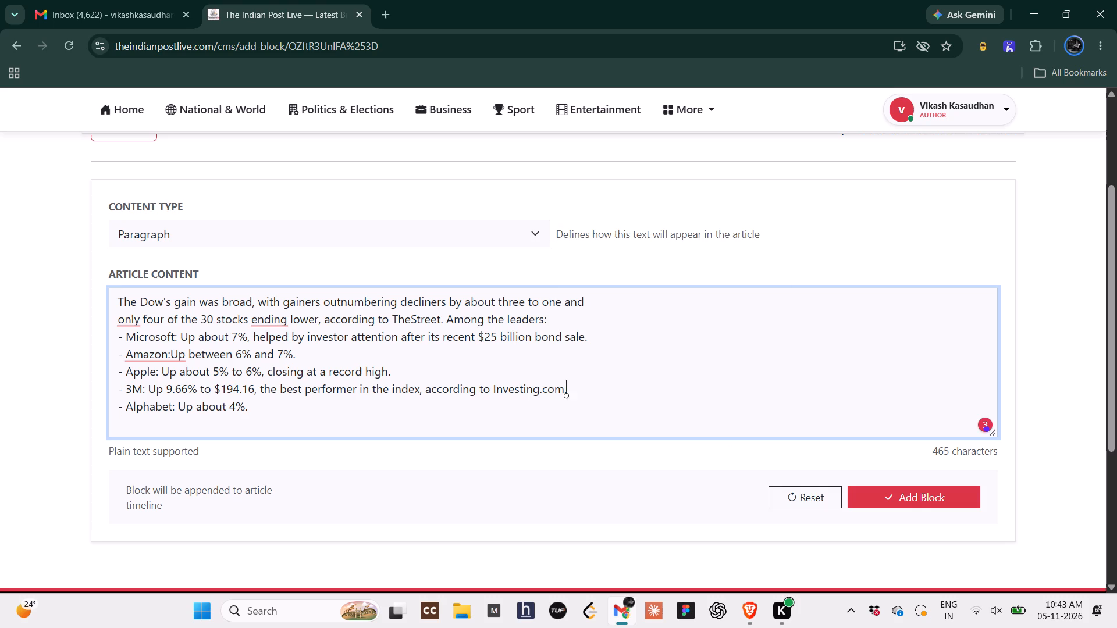
pyautogui.press('Return')
pyautogui.click(437, 379)
pyautogui.press('Return')
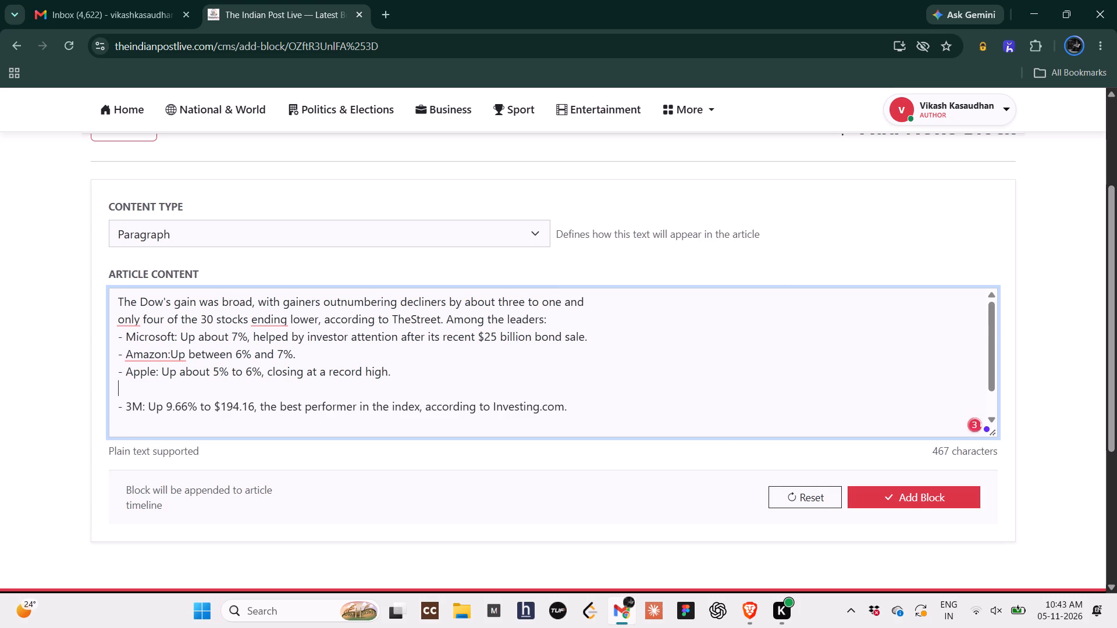
pyautogui.click(373, 359)
pyautogui.press('Return')
pyautogui.click(622, 332)
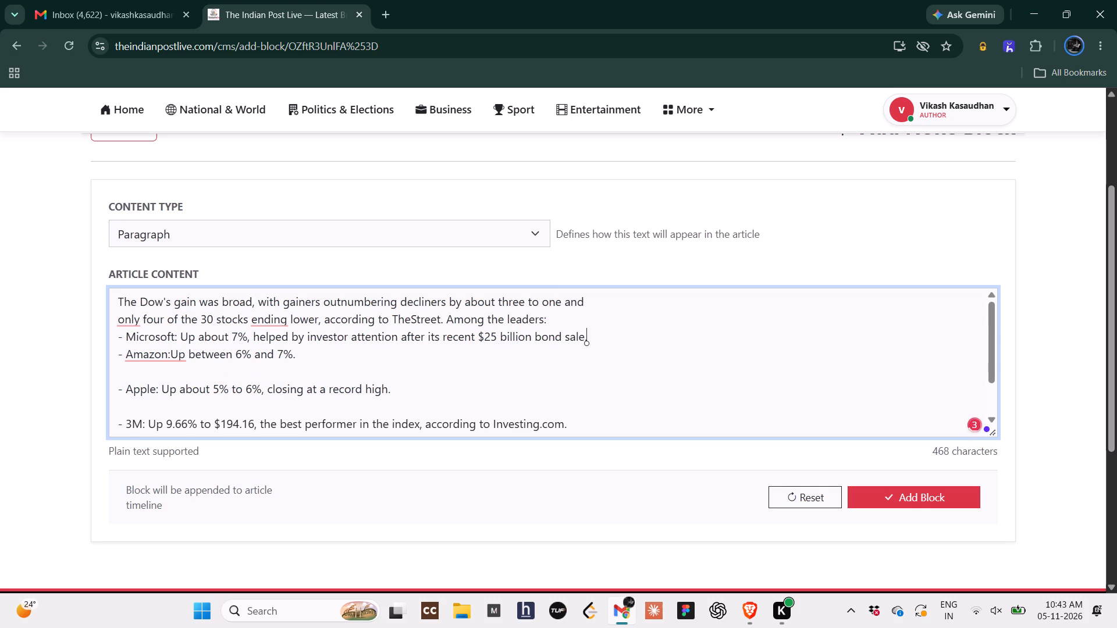
pyautogui.press('Return')
pyautogui.press('Return')
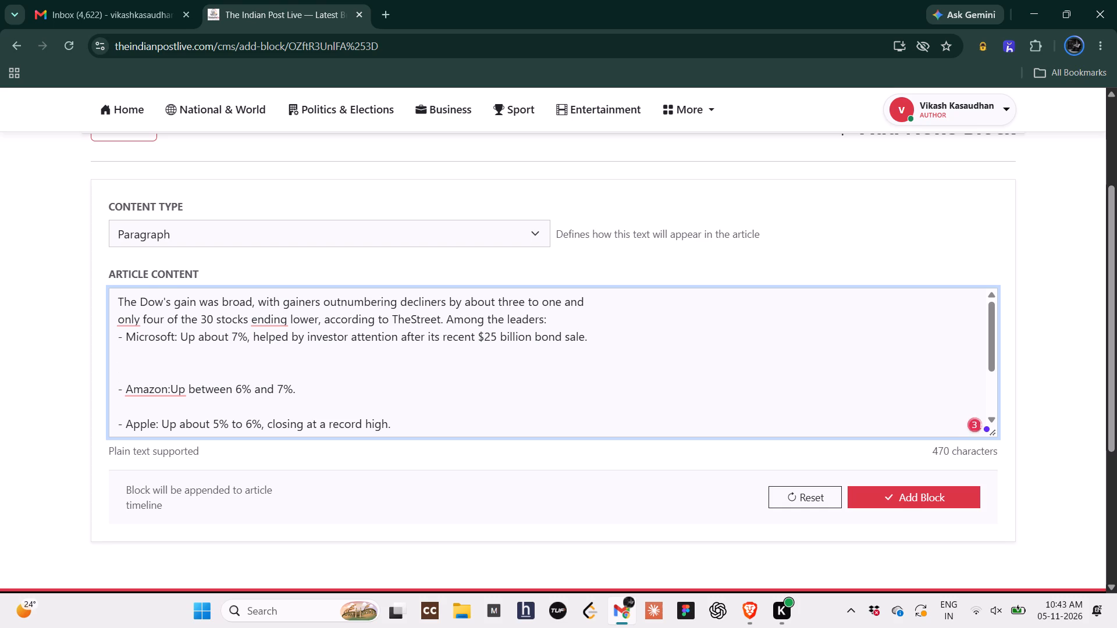
pyautogui.press('BackSpace')
pyautogui.click(576, 321)
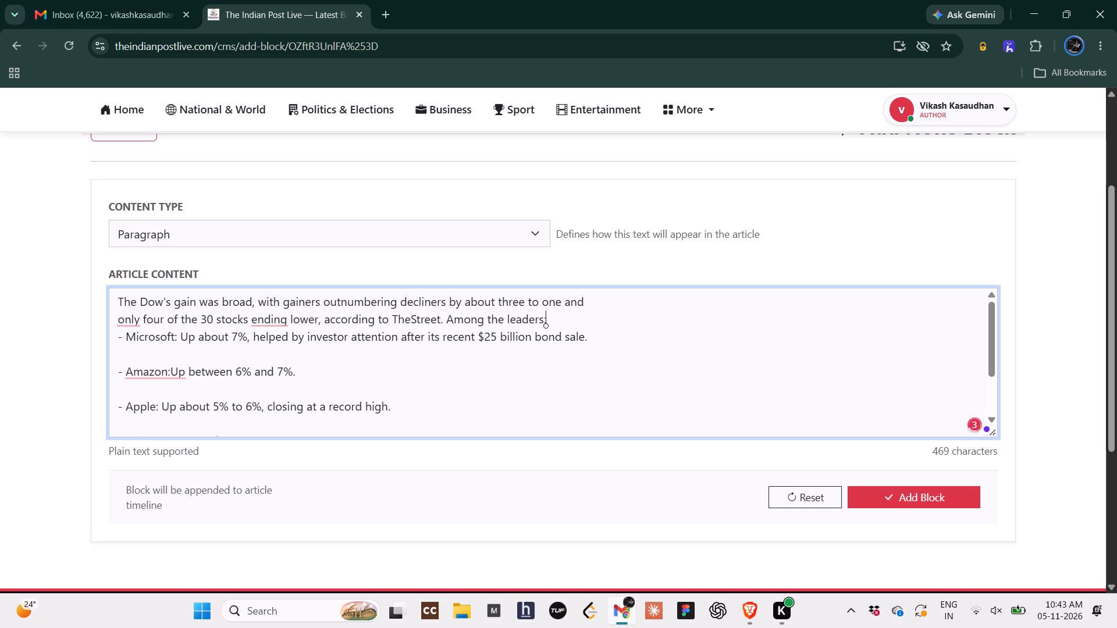
pyautogui.press('Return')
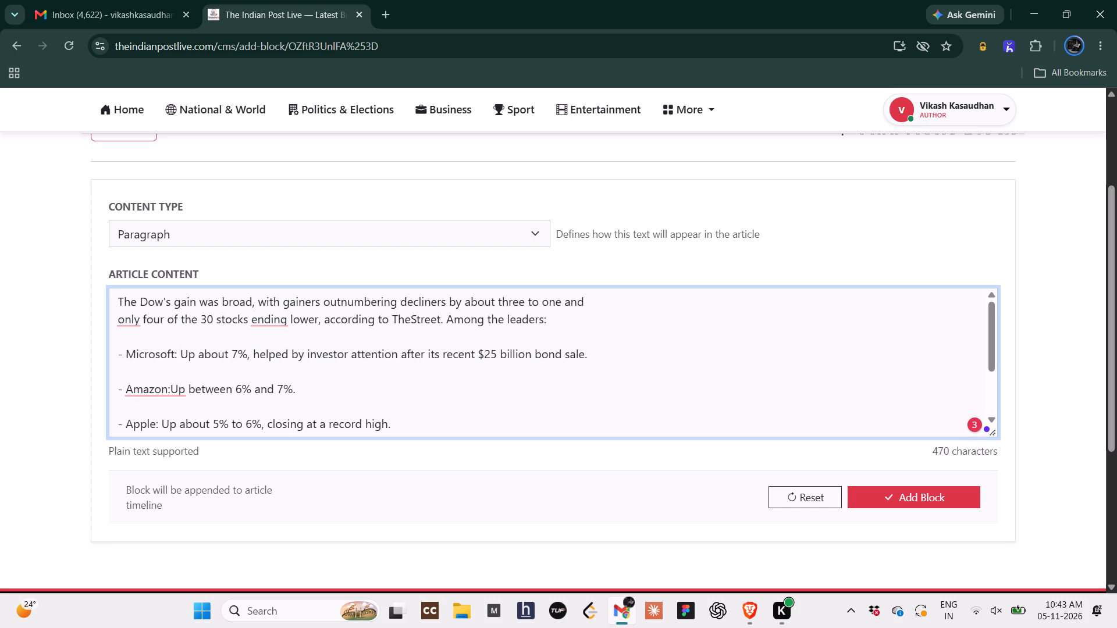
pyautogui.click(883, 497)
pyautogui.click(529, 440)
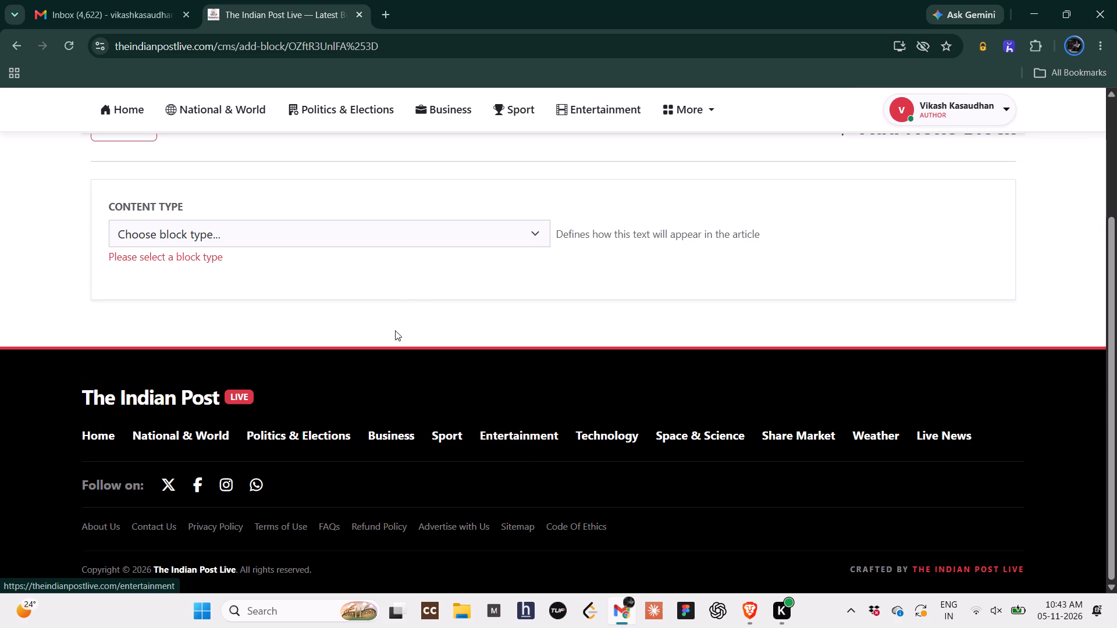
# Add a Highlight Line block containing the heading "Energy and Industrials Fall" copied from the PDF.
pyautogui.click(490, 232)
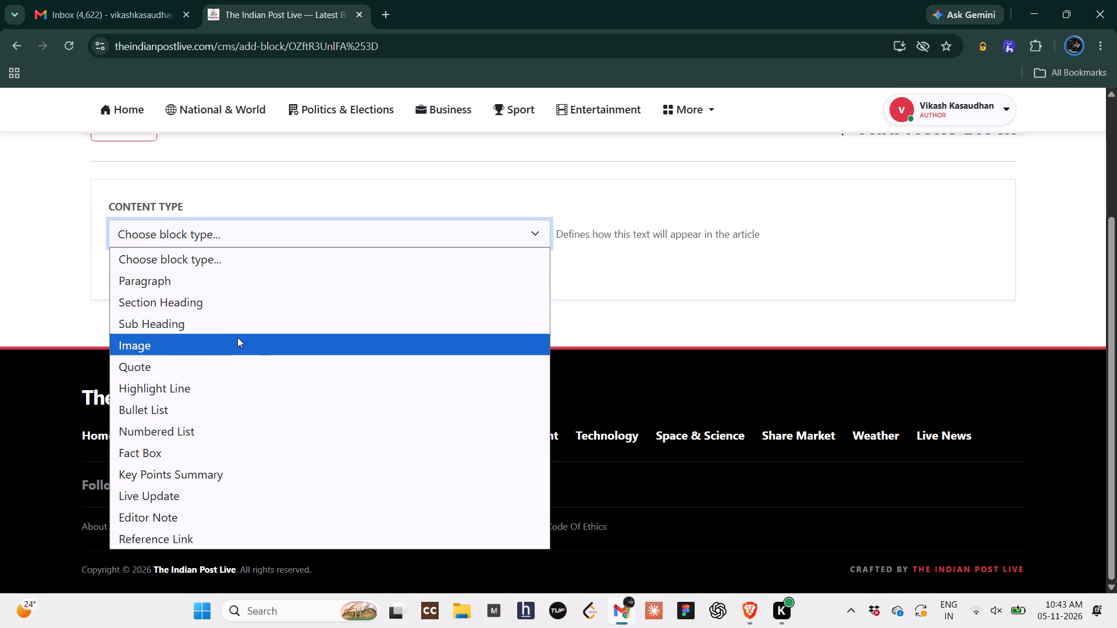
pyautogui.click(168, 380)
pyautogui.click(563, 339)
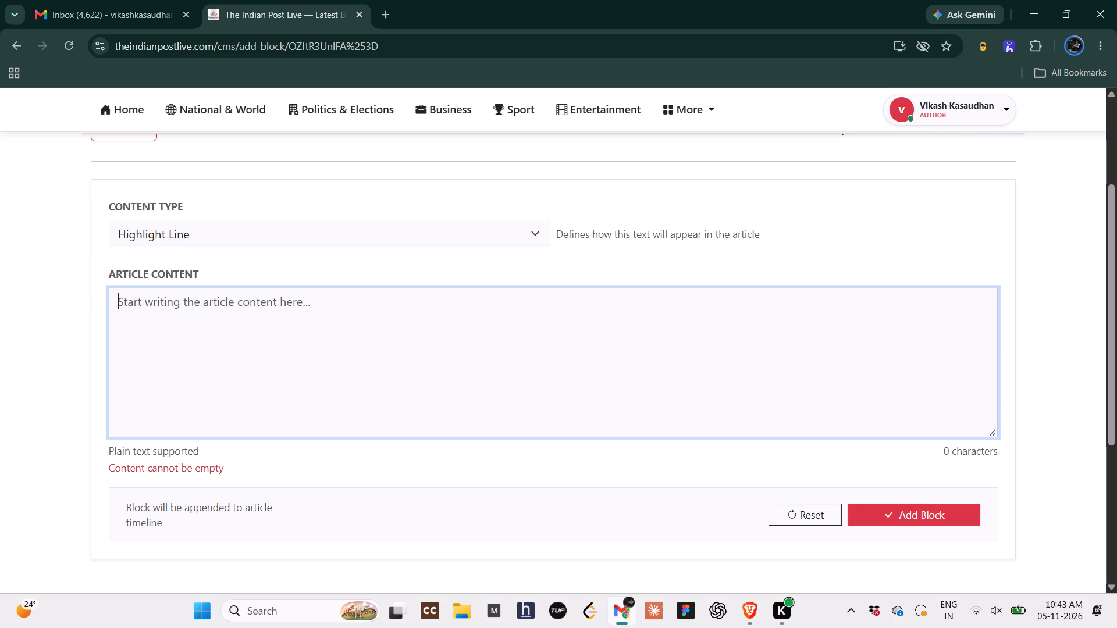
pyautogui.click(742, 613)
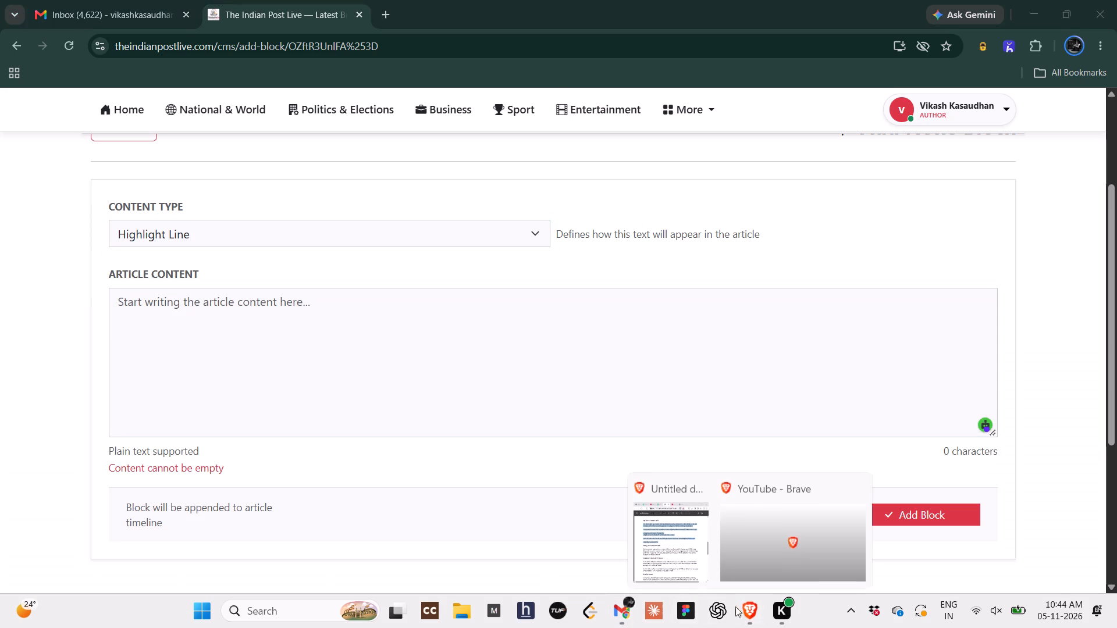
pyautogui.click(660, 525)
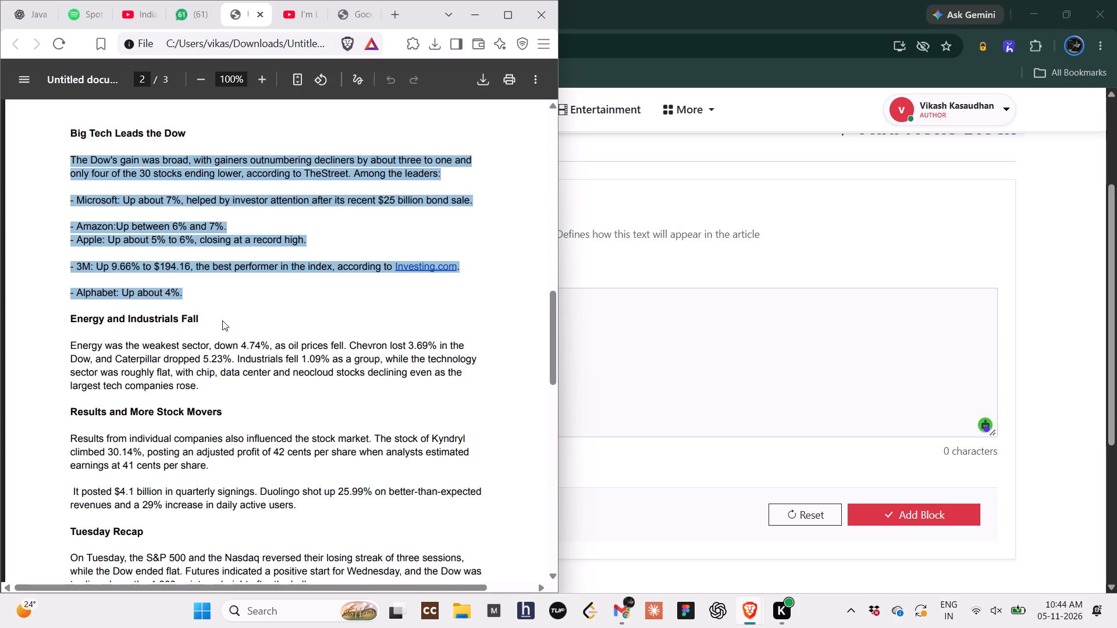
pyautogui.click(195, 318)
pyautogui.moveTo(204, 316); pyautogui.dragTo(96, 327)
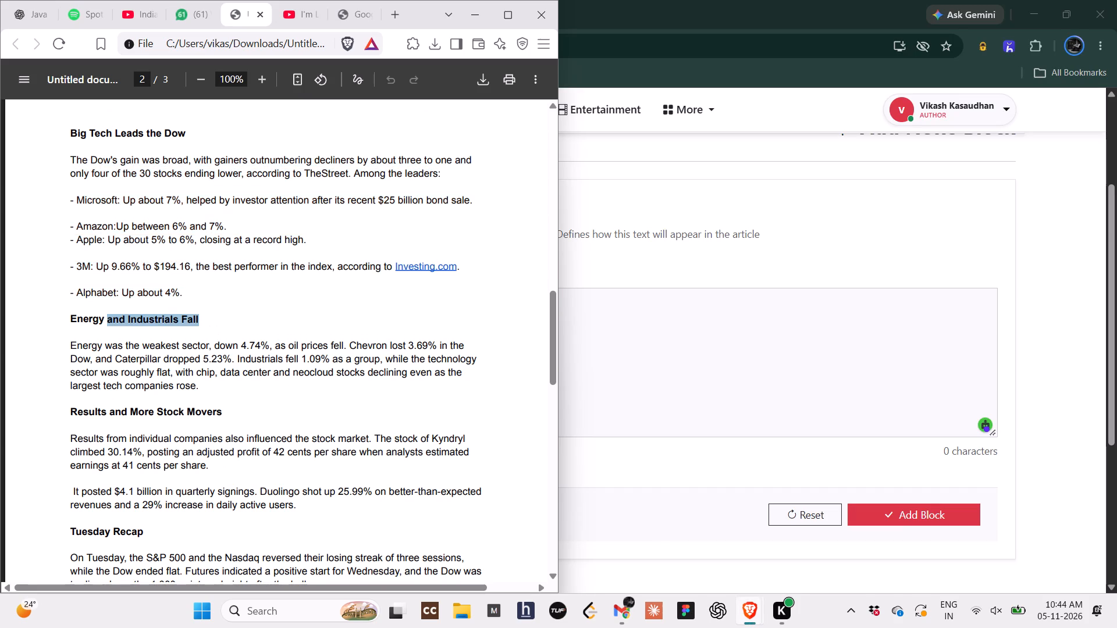
pyautogui.moveTo(96, 327); pyautogui.dragTo(61, 327)
pyautogui.hotkey('ctrl', 'c')
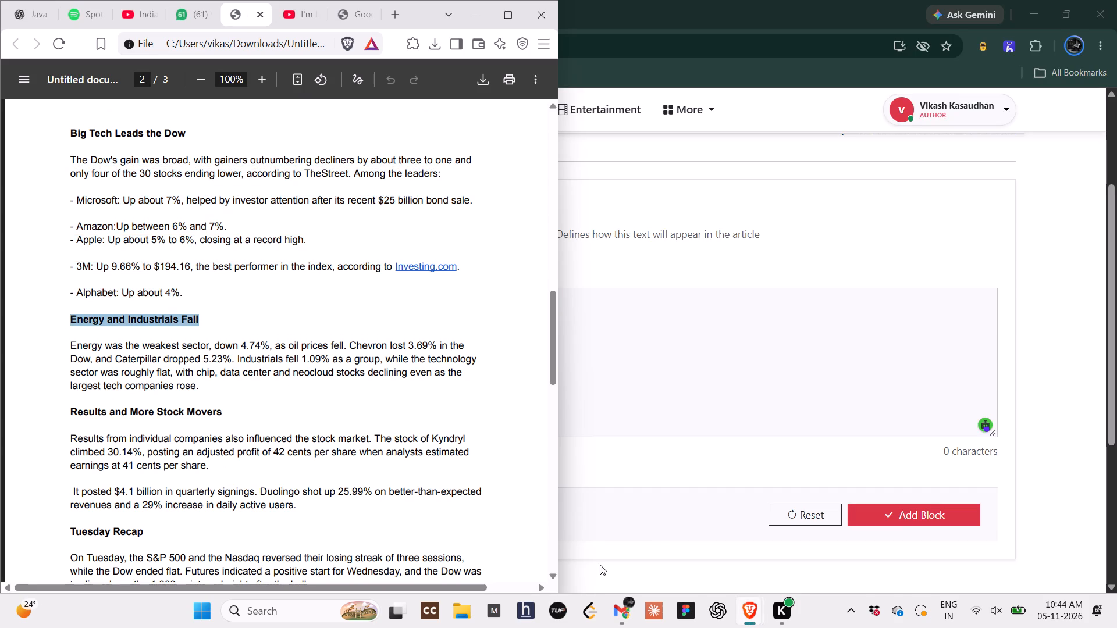
pyautogui.click(616, 605)
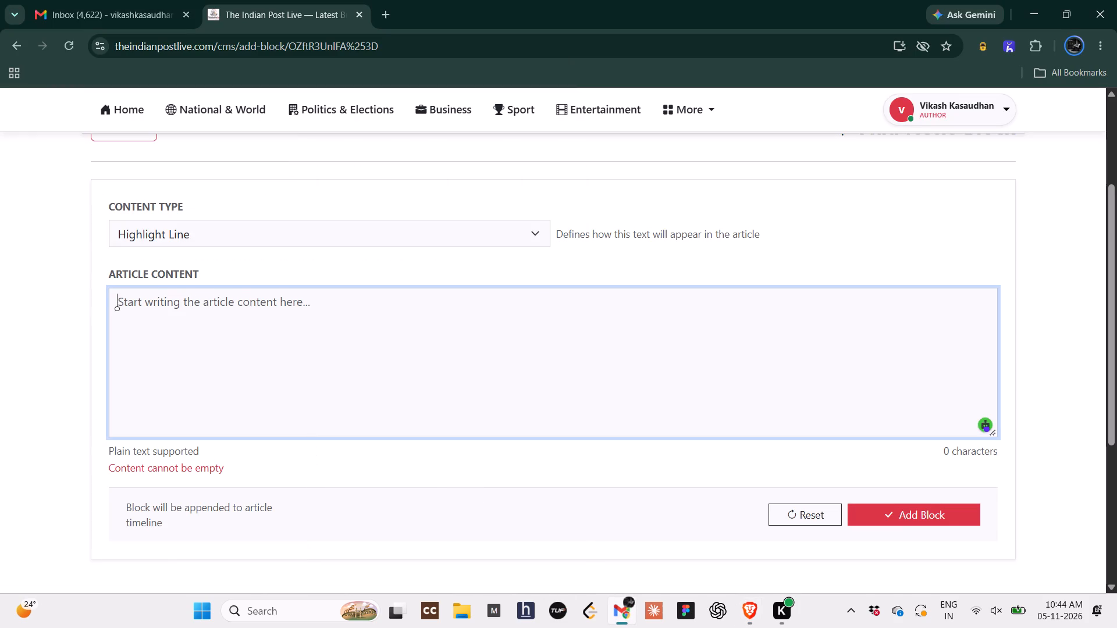
pyautogui.hotkey('ctrl', 'v')
pyautogui.click(309, 422)
pyautogui.click(883, 494)
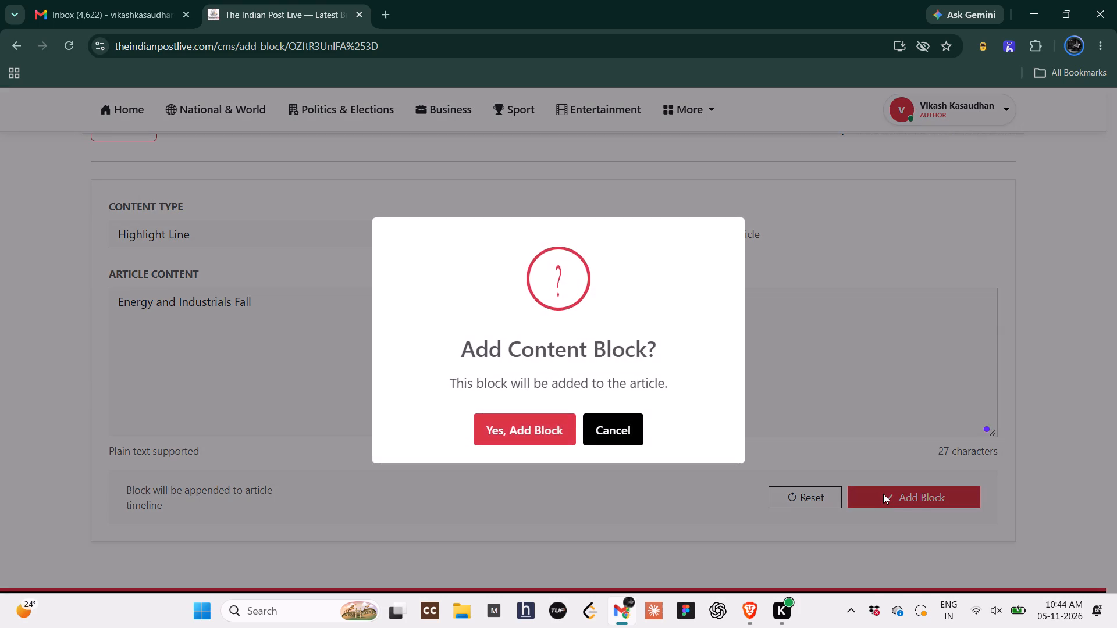
pyautogui.click(532, 435)
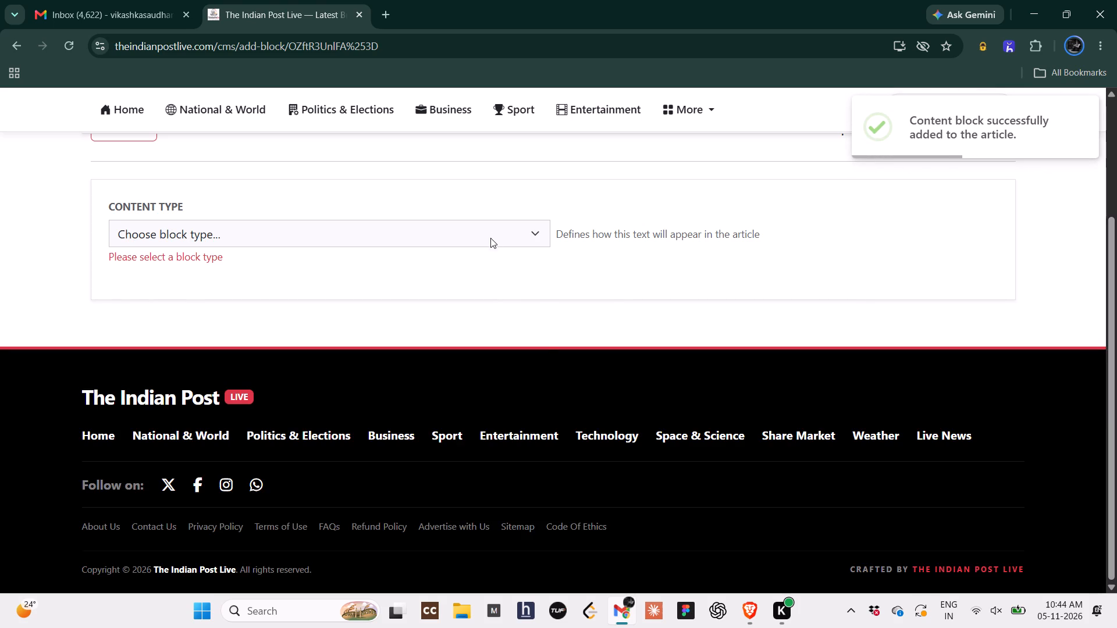
# Add a Paragraph block with the PDF text under Energy and Industrials Fall, from "Energy was the weakest sector" to "largest tech companies rose.".
pyautogui.click(489, 232)
pyautogui.click(241, 281)
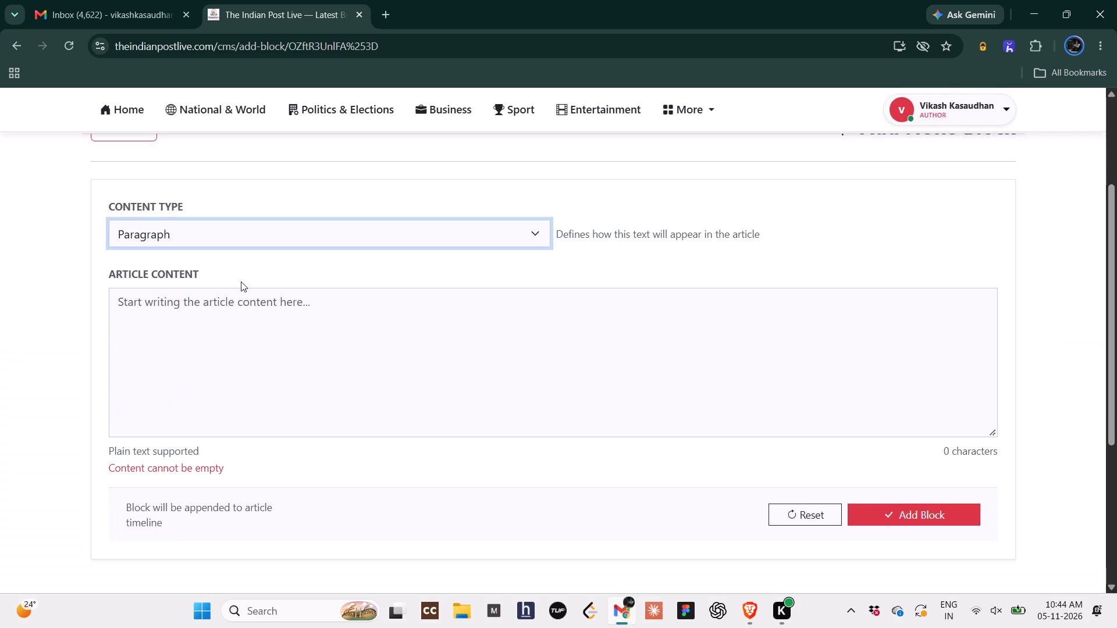
pyautogui.click(249, 343)
pyautogui.click(747, 612)
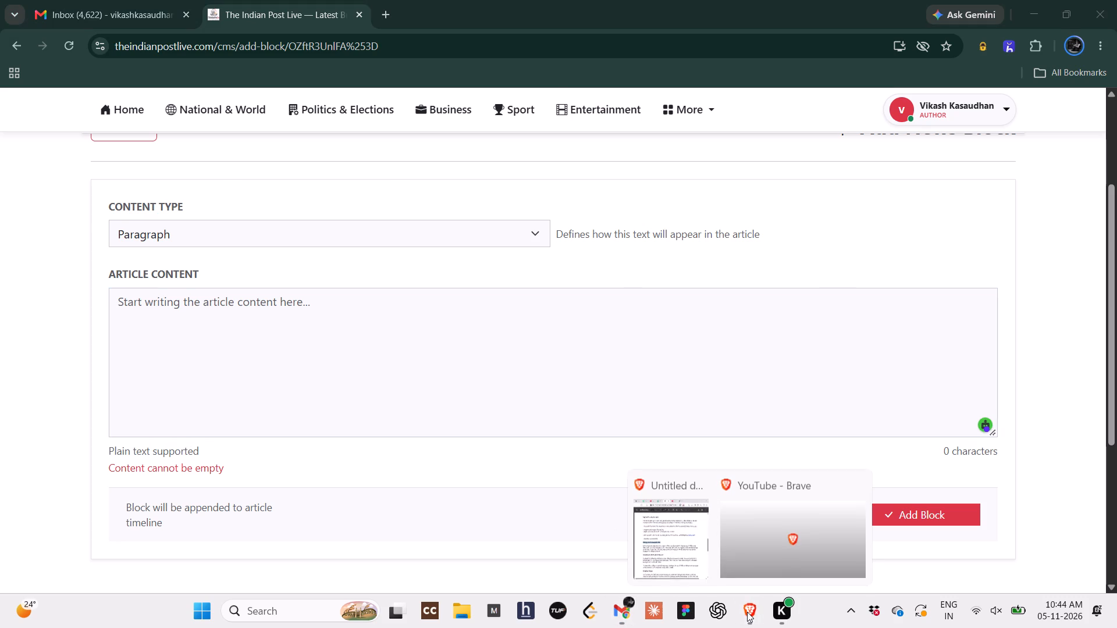
pyautogui.click(674, 538)
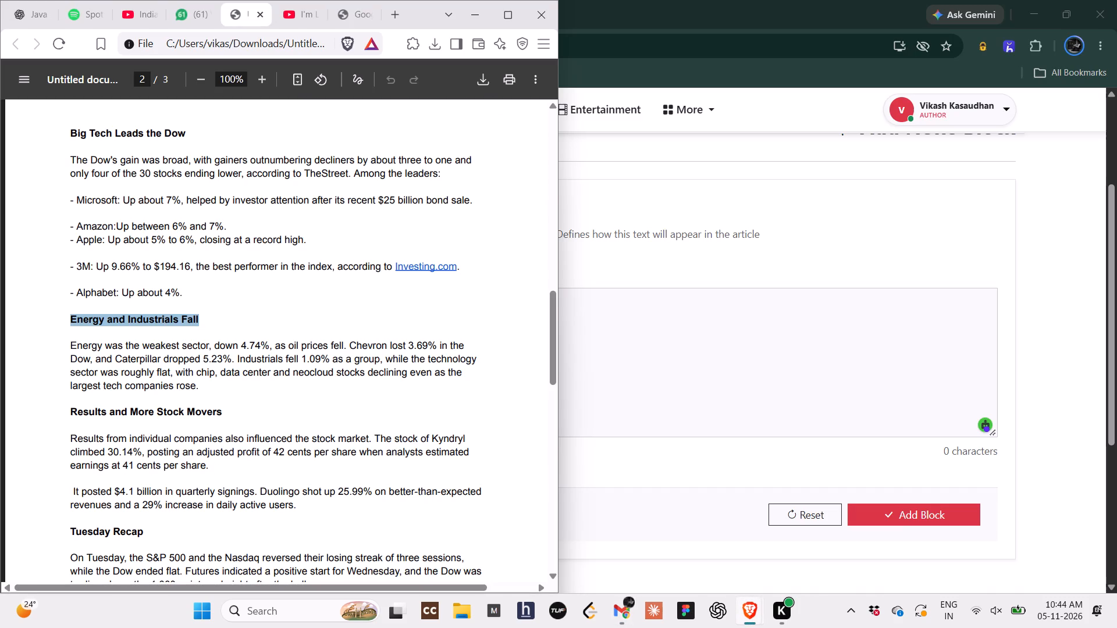
pyautogui.moveTo(201, 390); pyautogui.dragTo(63, 341)
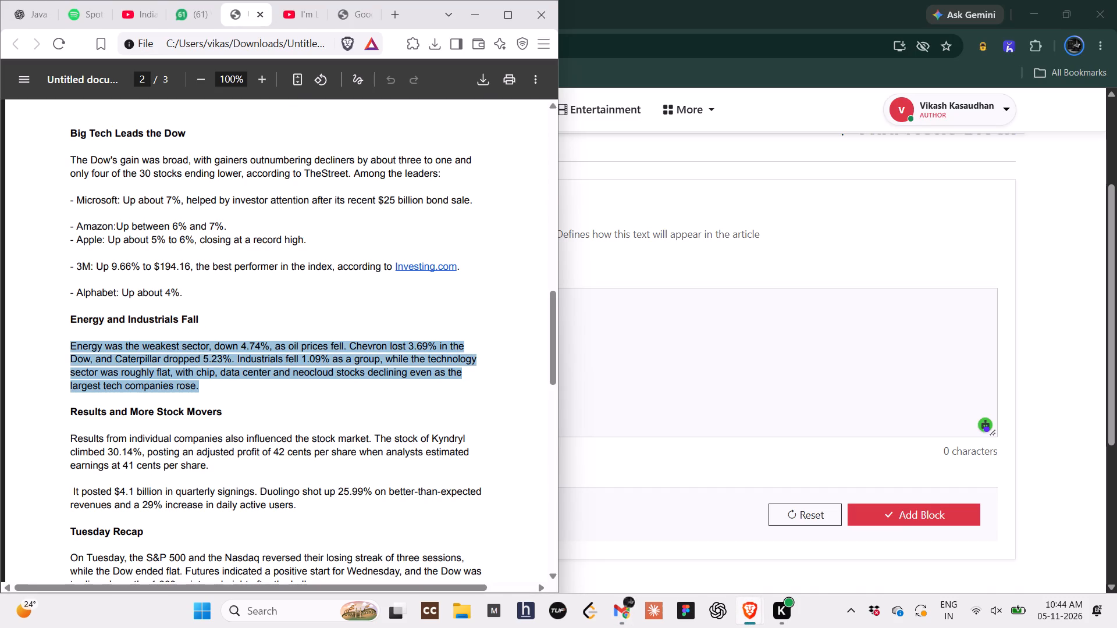
pyautogui.hotkey('ctrl', 'c')
pyautogui.click(617, 626)
pyautogui.hotkey('ctrl', 'v')
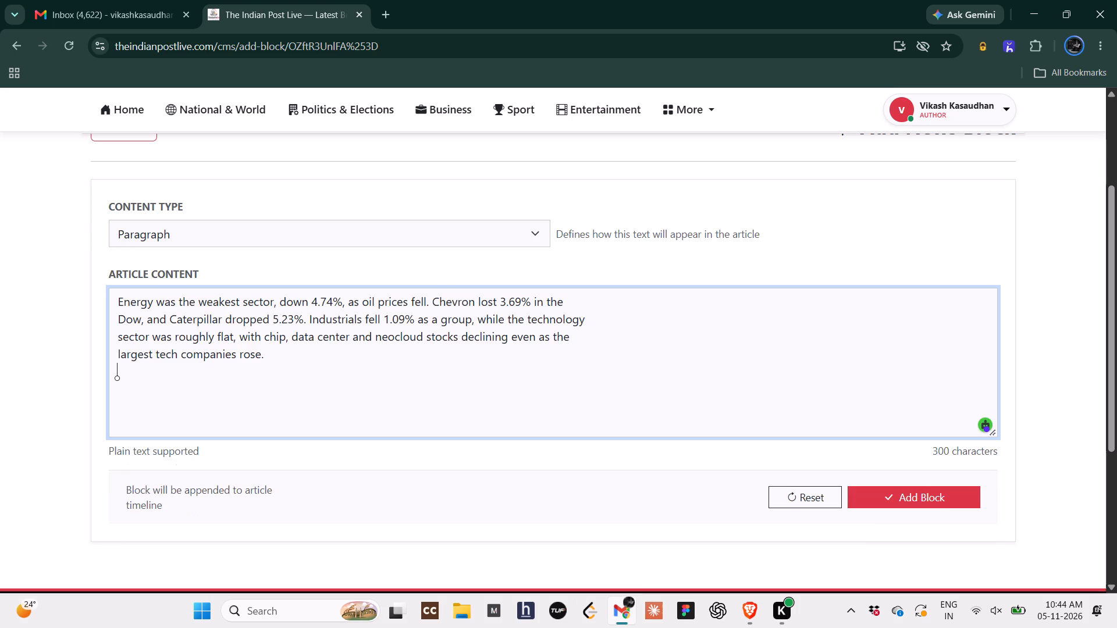
pyautogui.click(400, 423)
pyautogui.click(885, 498)
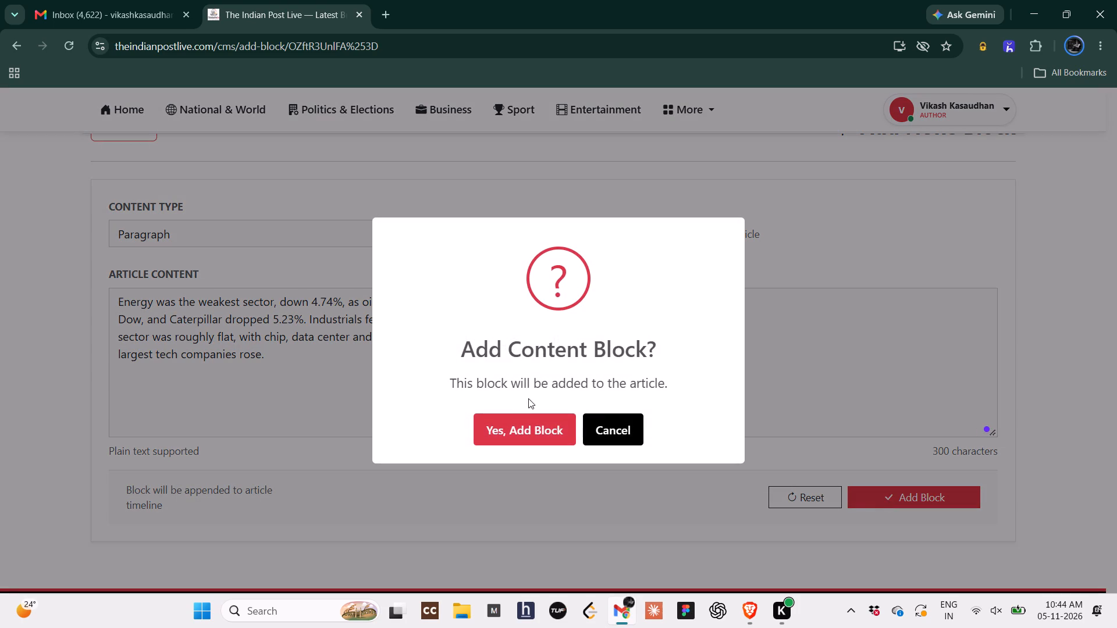
pyautogui.click(521, 426)
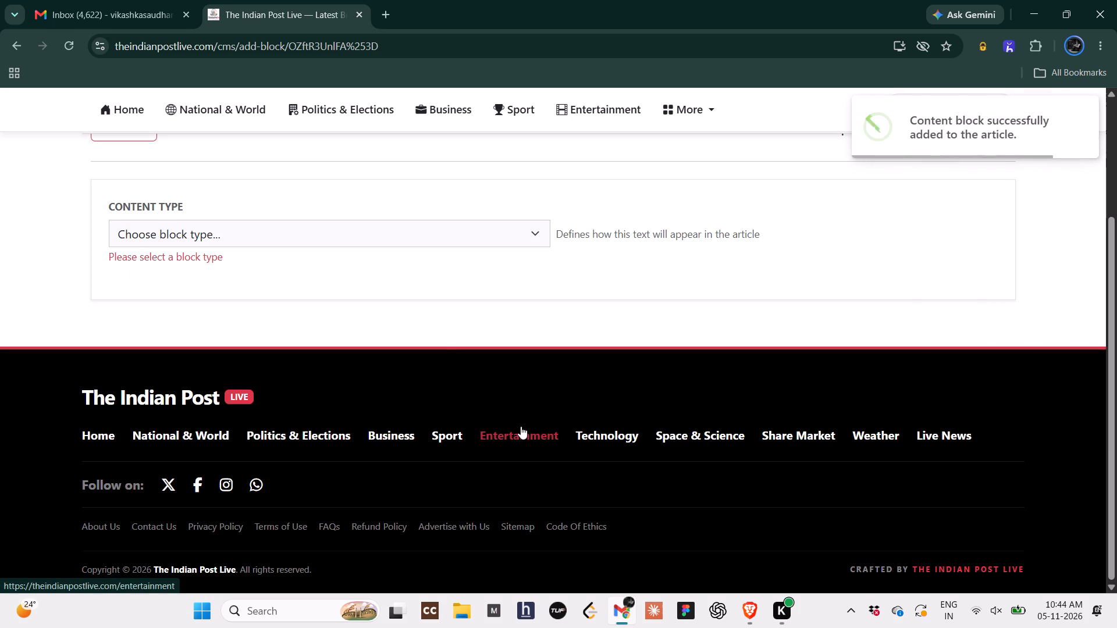
# Start another Highlight Line block and switch to the PDF in Brave for the heading following the Energy and Industrials Fall section.
pyautogui.click(415, 235)
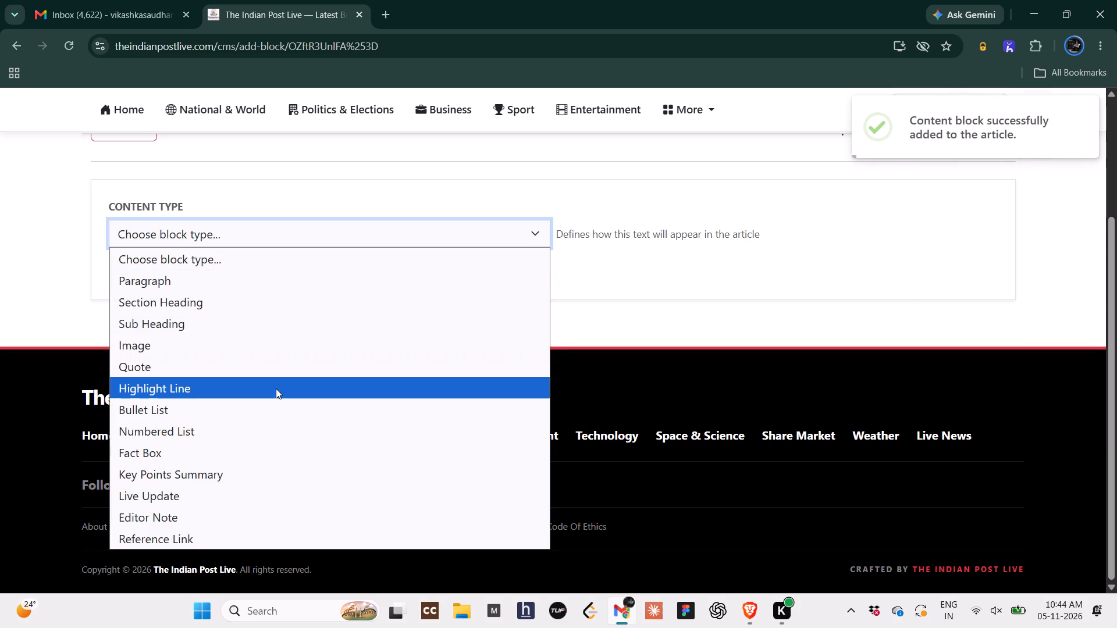
pyautogui.click(273, 397)
pyautogui.click(308, 381)
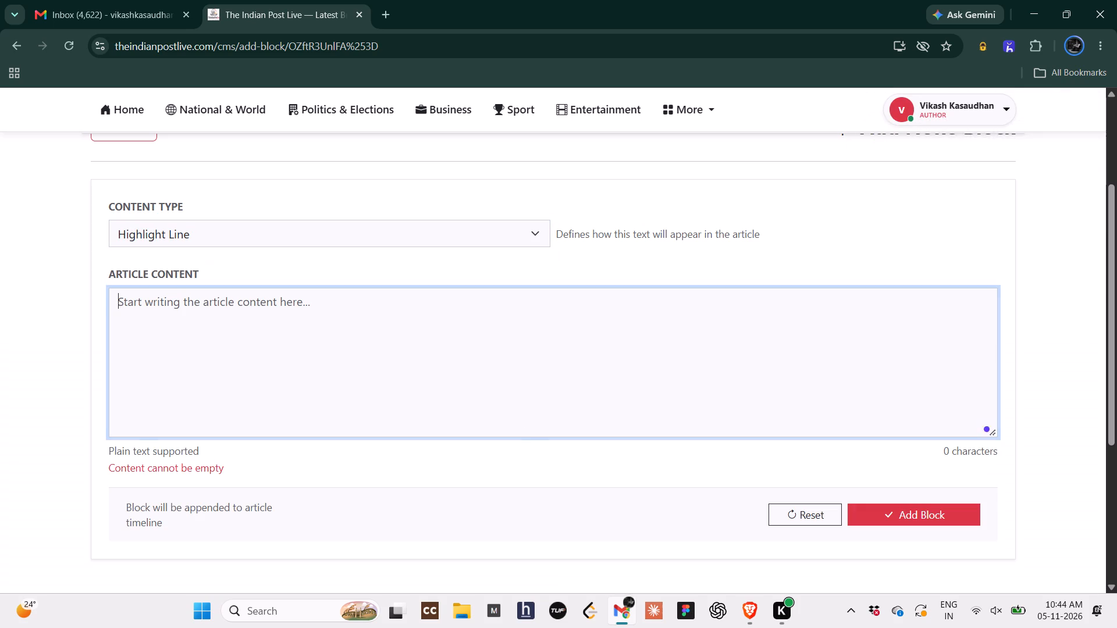
pyautogui.click(742, 625)
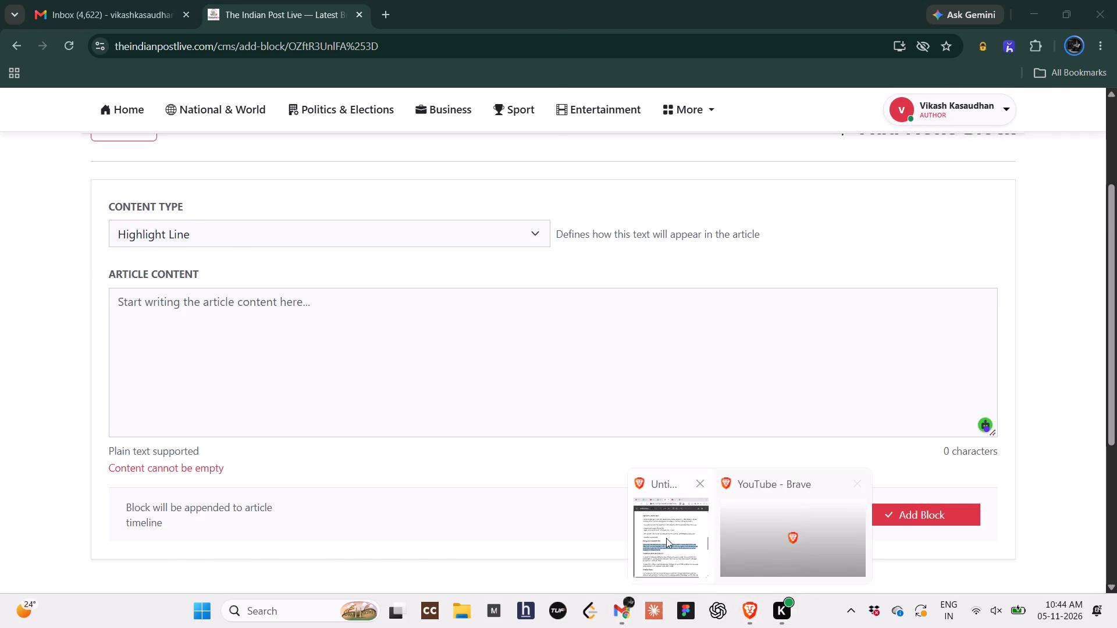
pyautogui.click(656, 540)
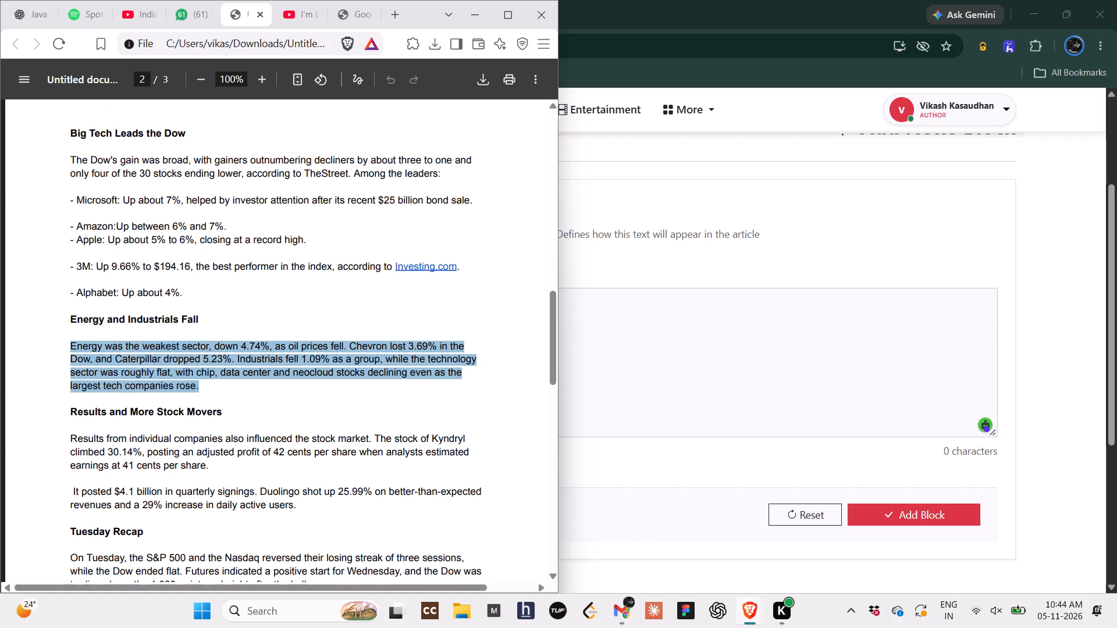
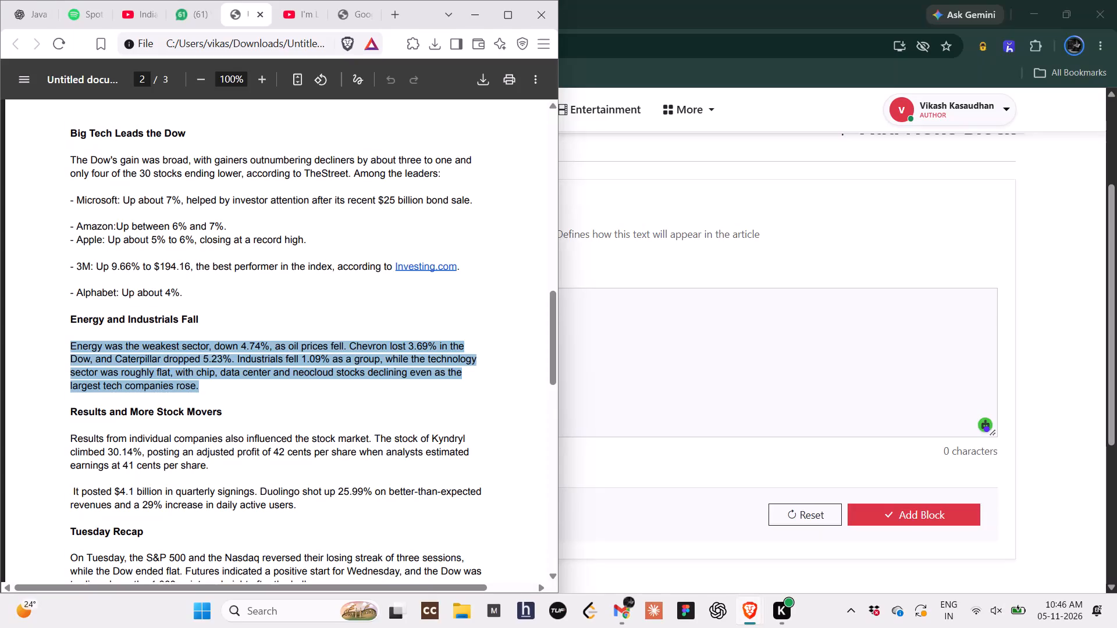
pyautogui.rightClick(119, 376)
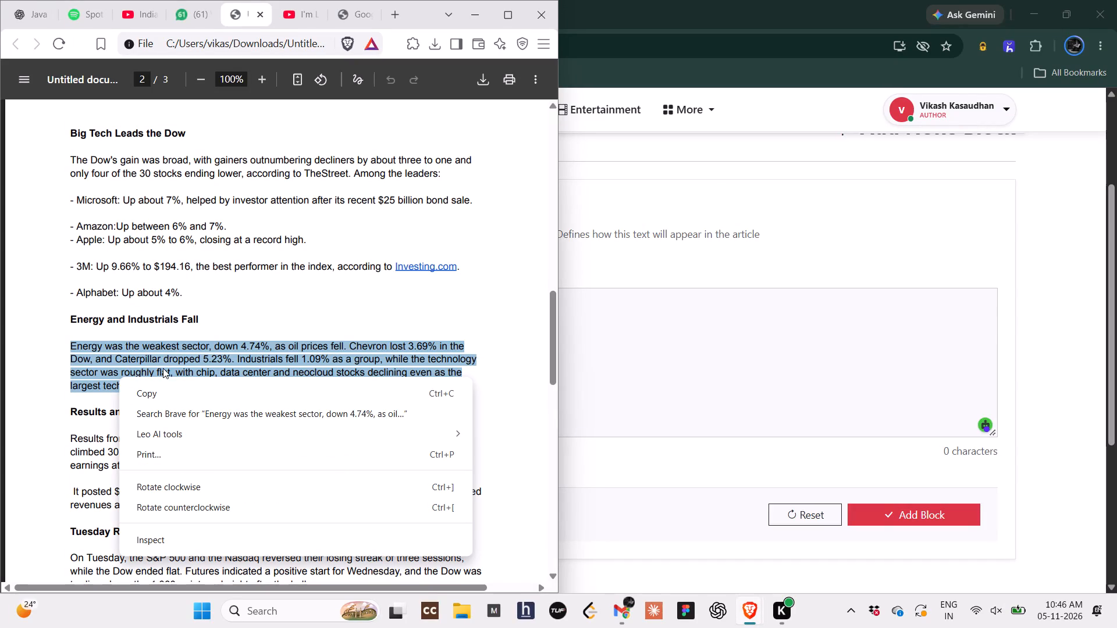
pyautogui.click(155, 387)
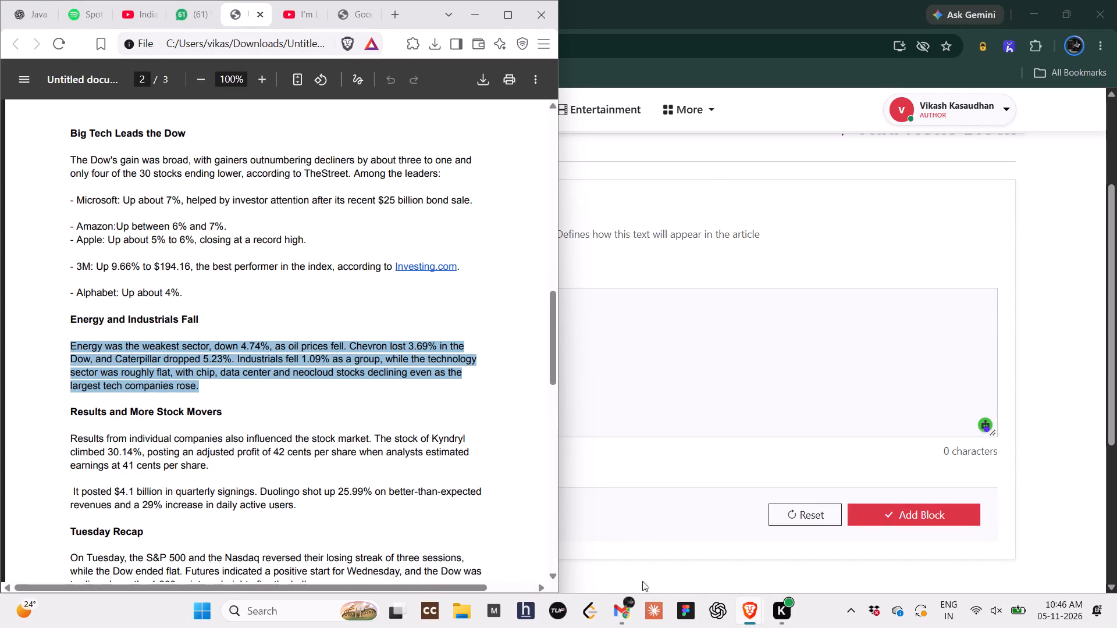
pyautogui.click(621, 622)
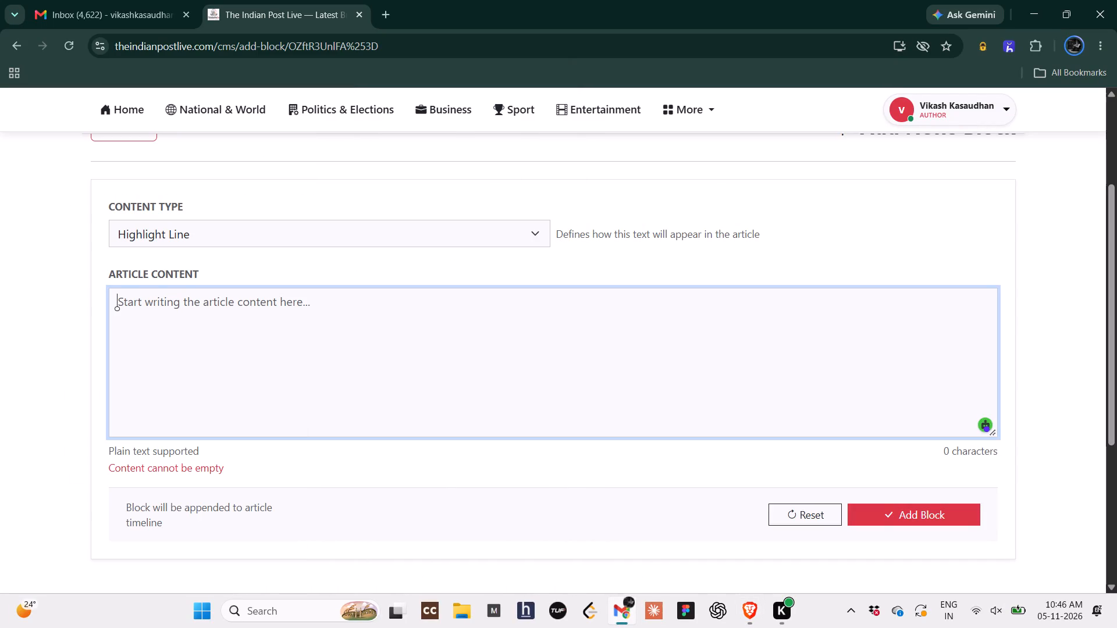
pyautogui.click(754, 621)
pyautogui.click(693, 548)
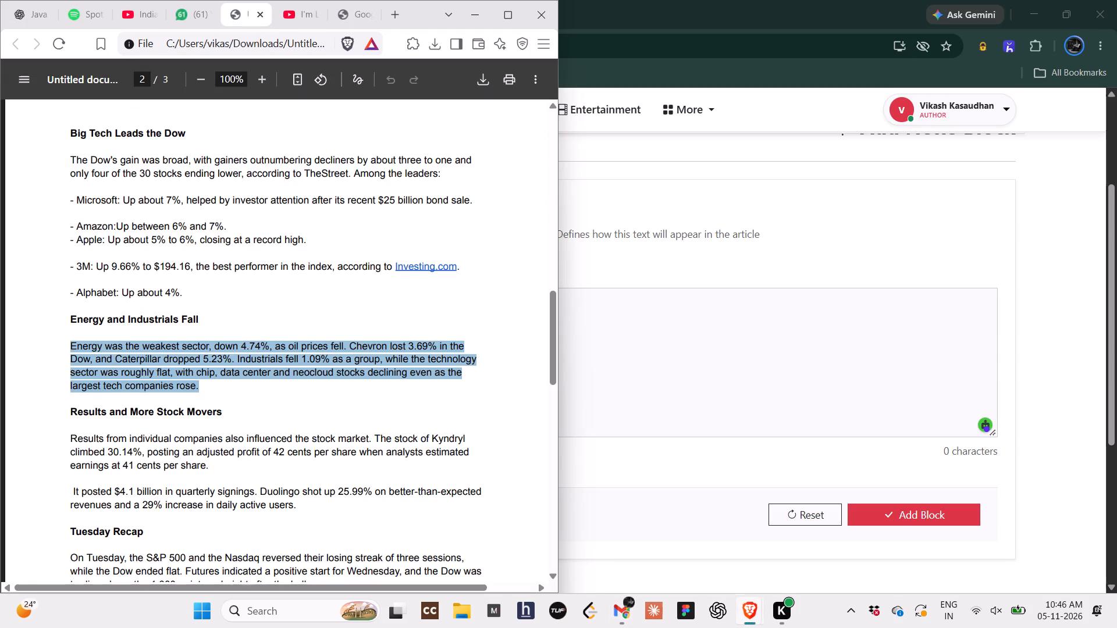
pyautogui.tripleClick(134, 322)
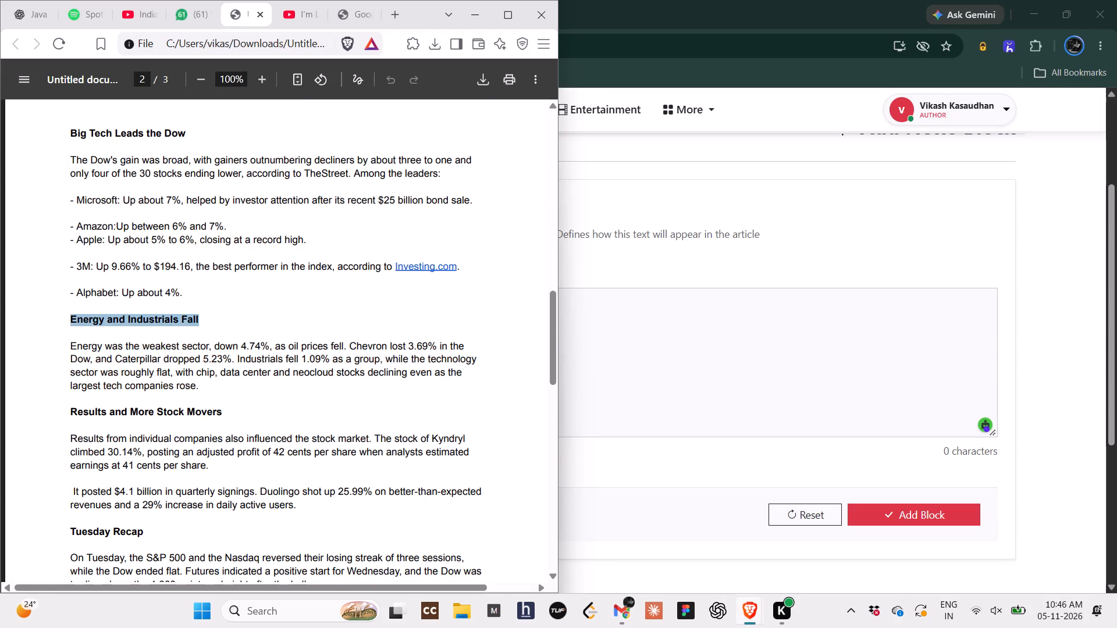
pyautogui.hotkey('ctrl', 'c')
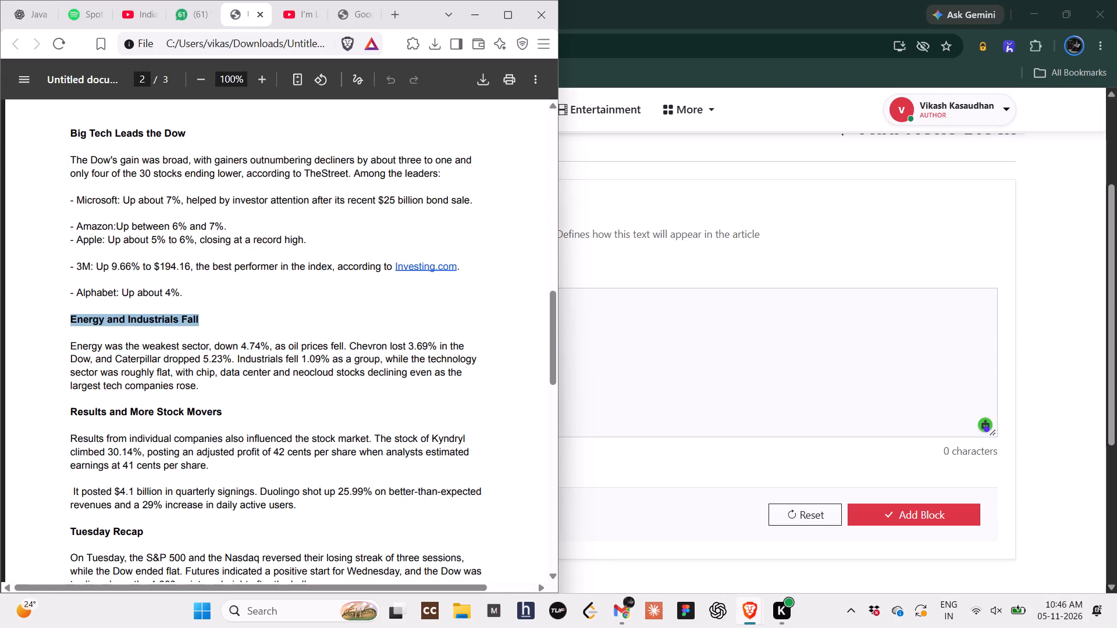
# Add a Highlight Line block containing the heading "Results and More Stock Movers" copied from the PDF, resubmitting it if saving does not complete.
pyautogui.click(204, 379)
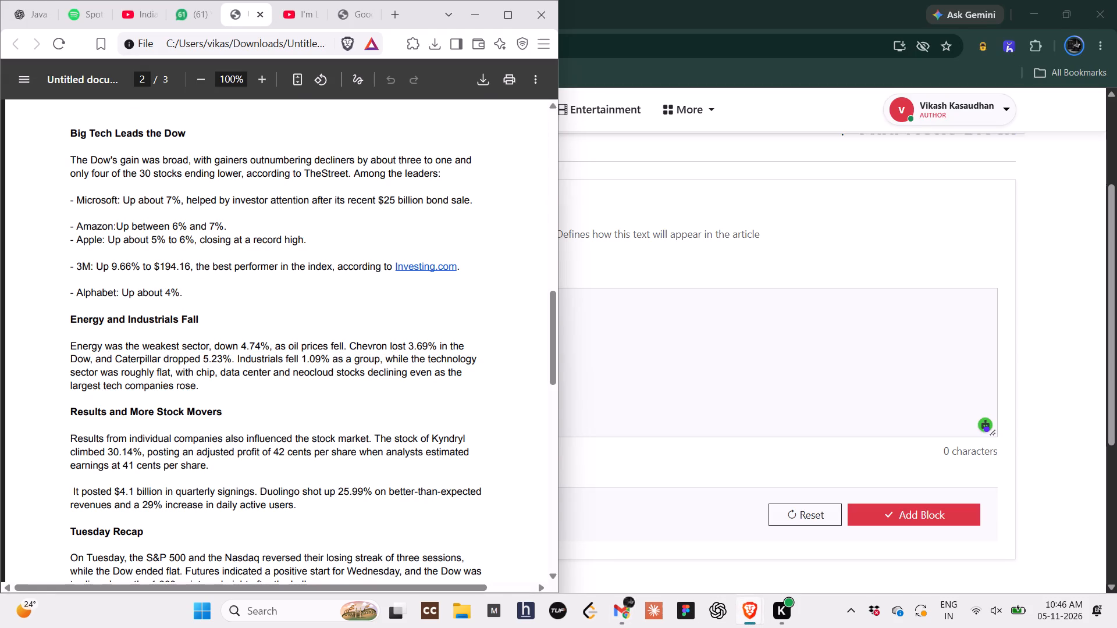
pyautogui.tripleClick(204, 409)
pyautogui.hotkey('ctrl', 'c')
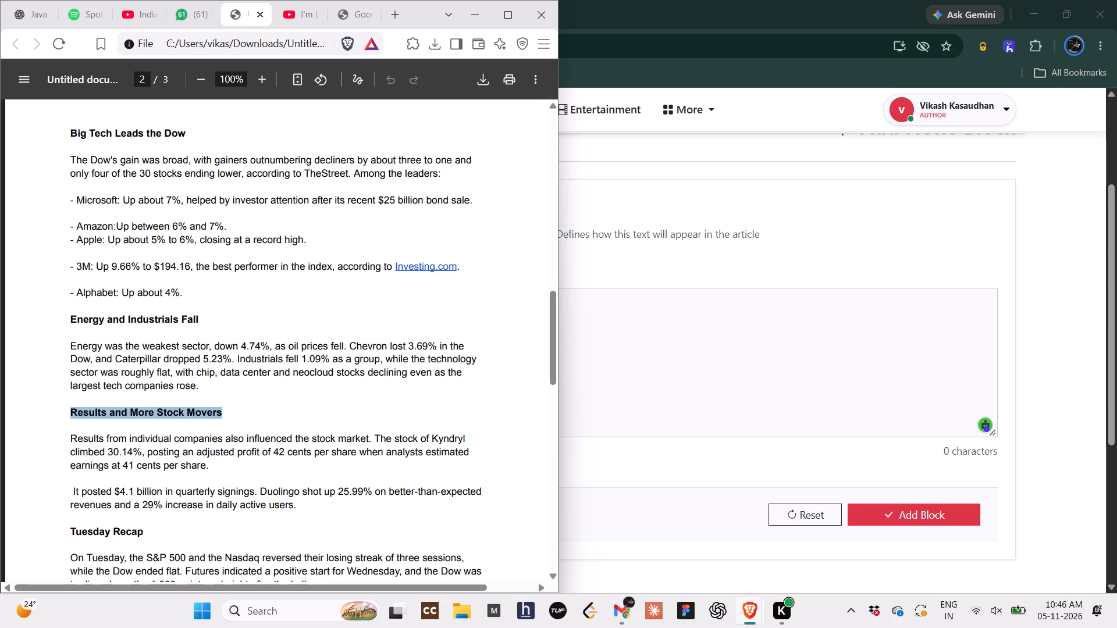
pyautogui.click(621, 616)
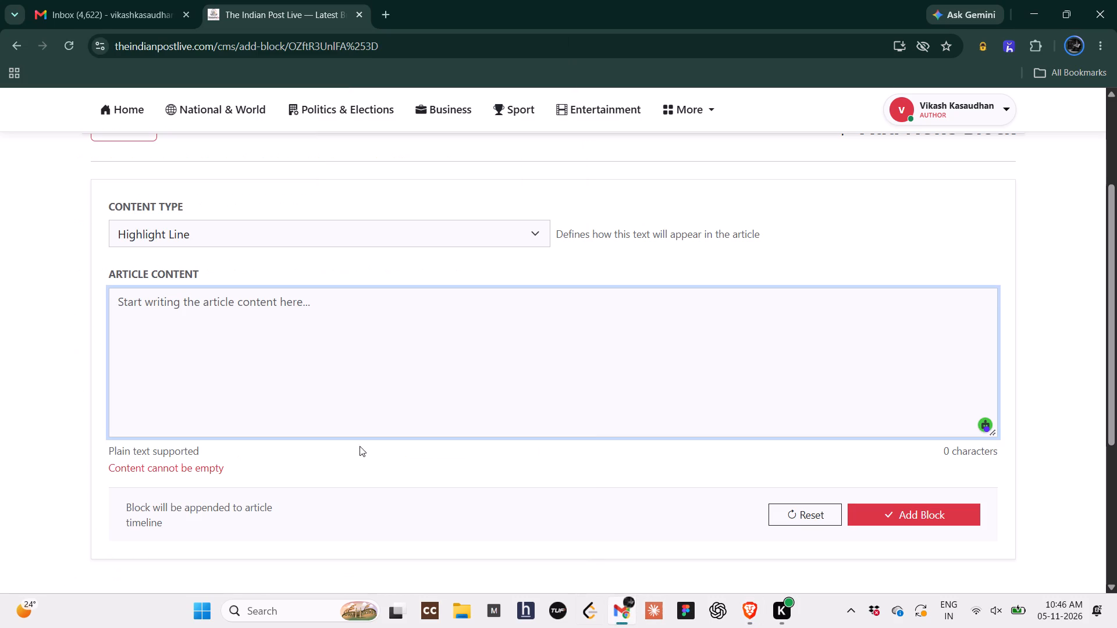
pyautogui.click(41, 305)
pyautogui.press('Up')
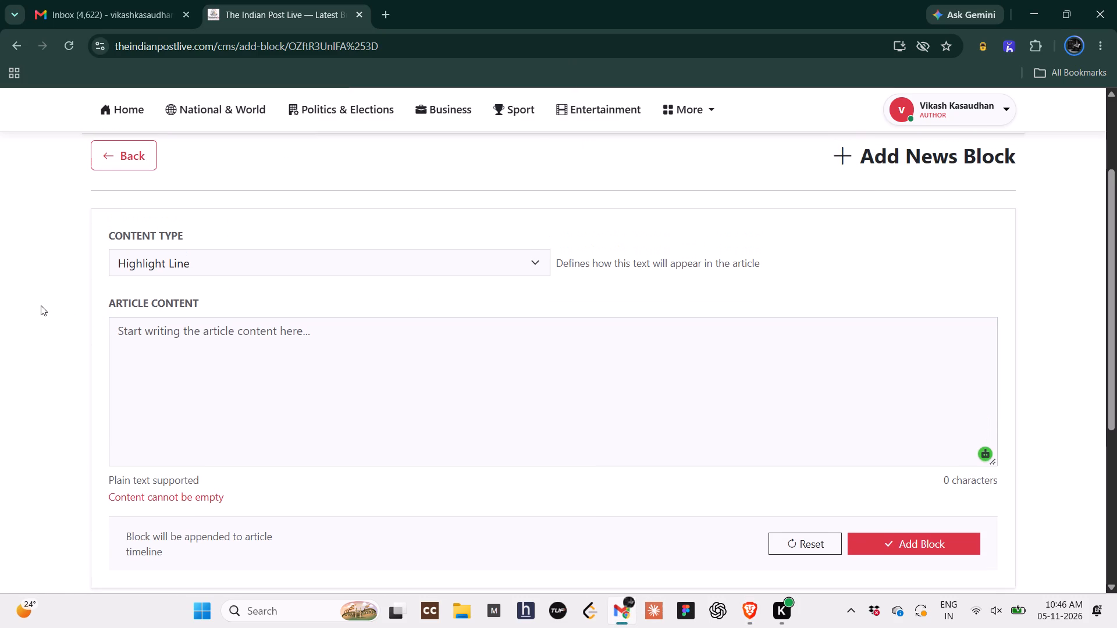
pyautogui.click(147, 360)
pyautogui.hotkey('ctrl', 'v')
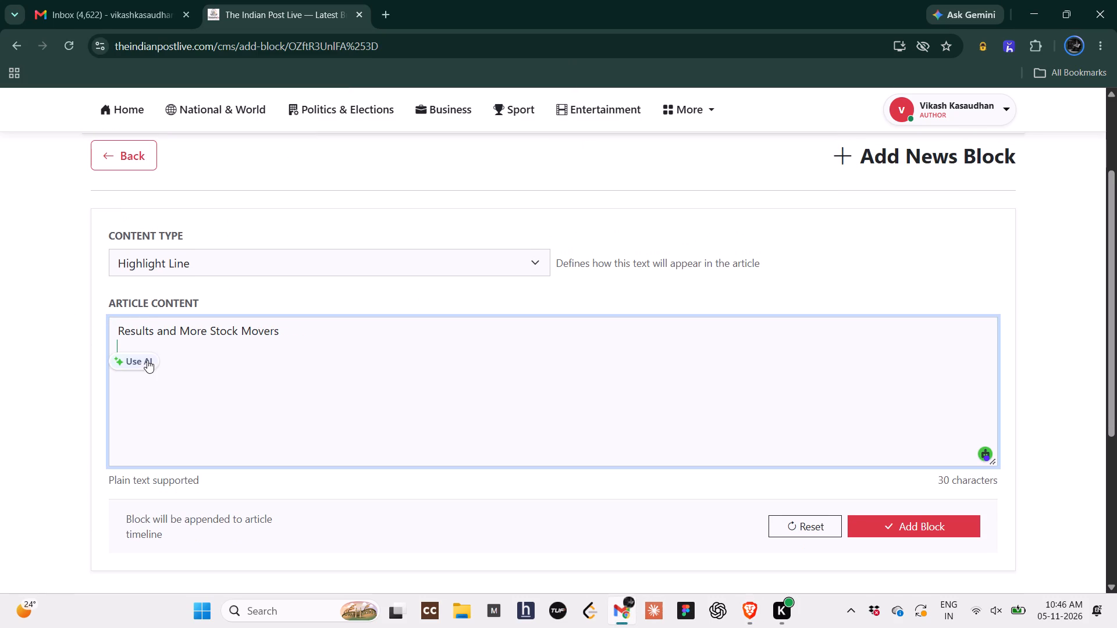
pyautogui.click(859, 523)
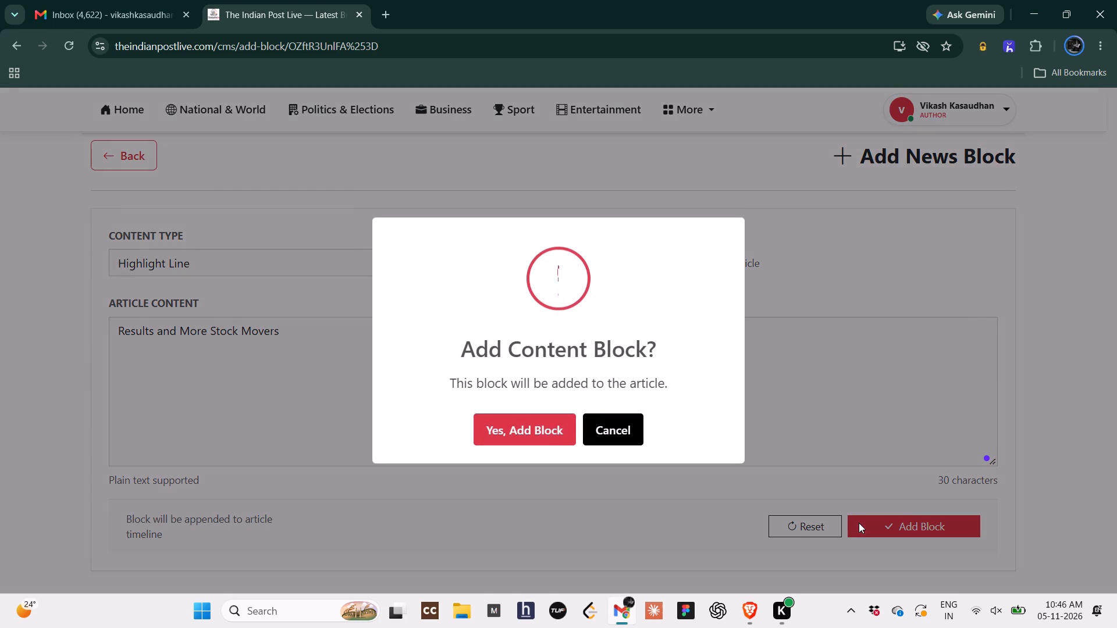
pyautogui.click(541, 427)
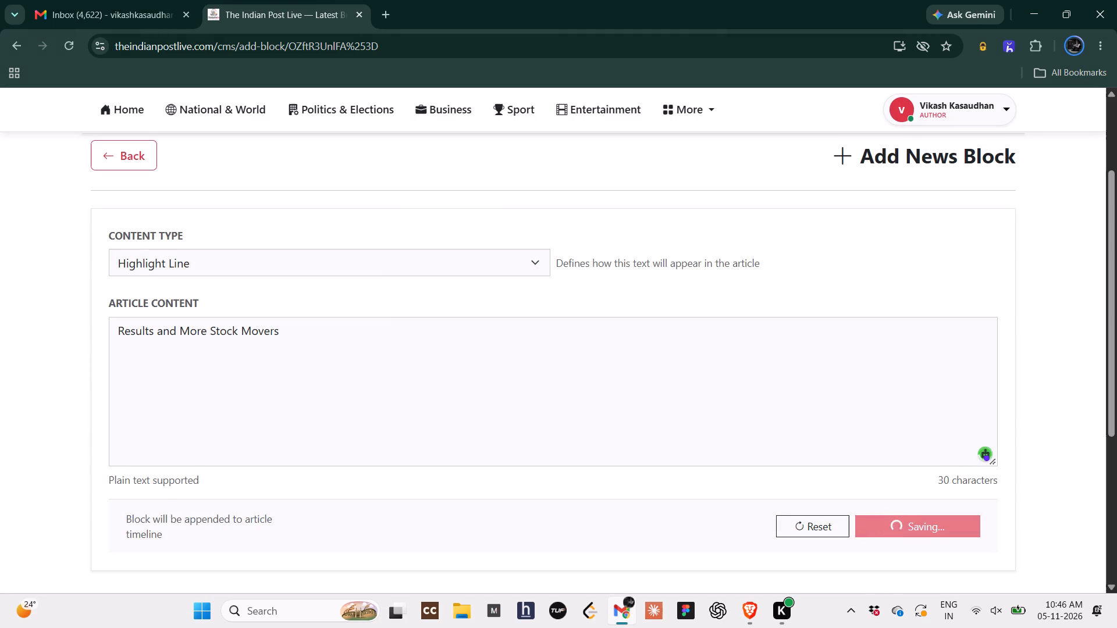
pyautogui.click(622, 473)
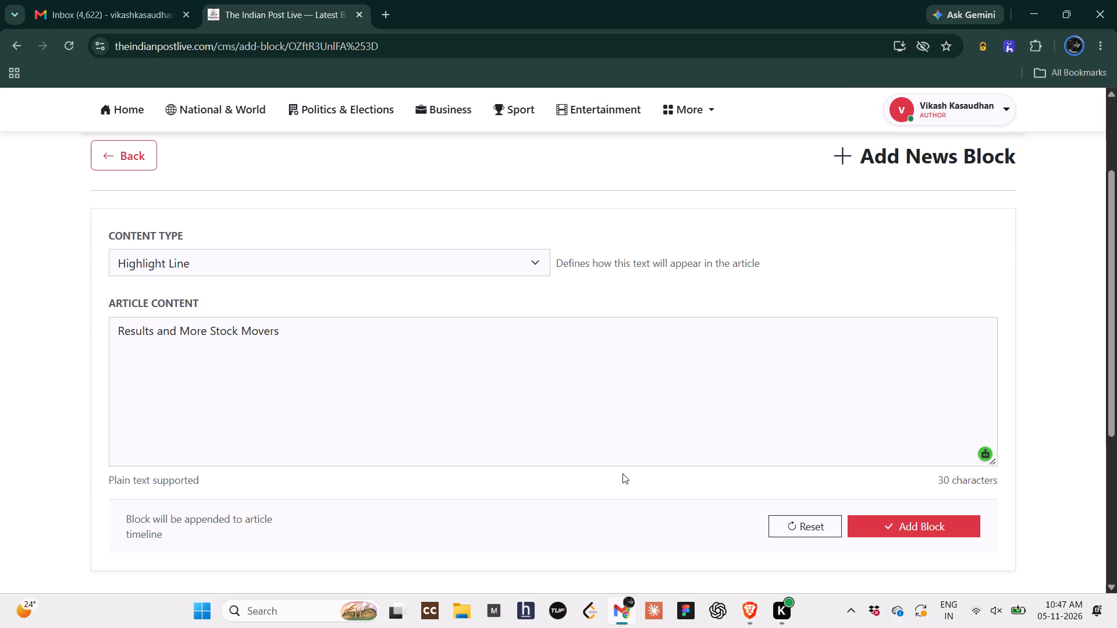
pyautogui.click(945, 520)
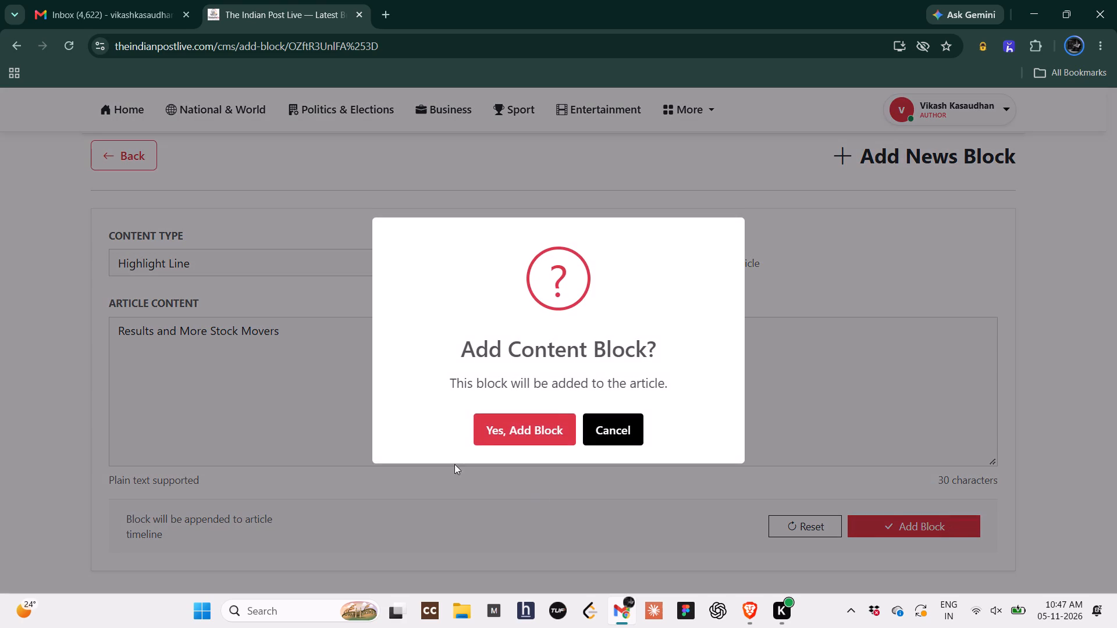
pyautogui.click(495, 423)
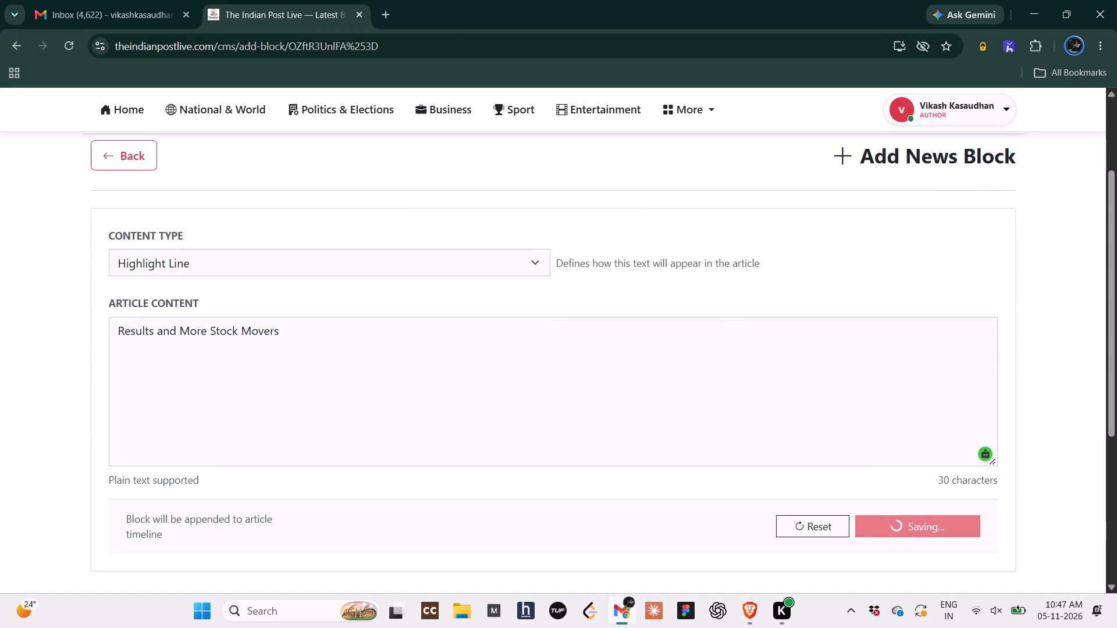
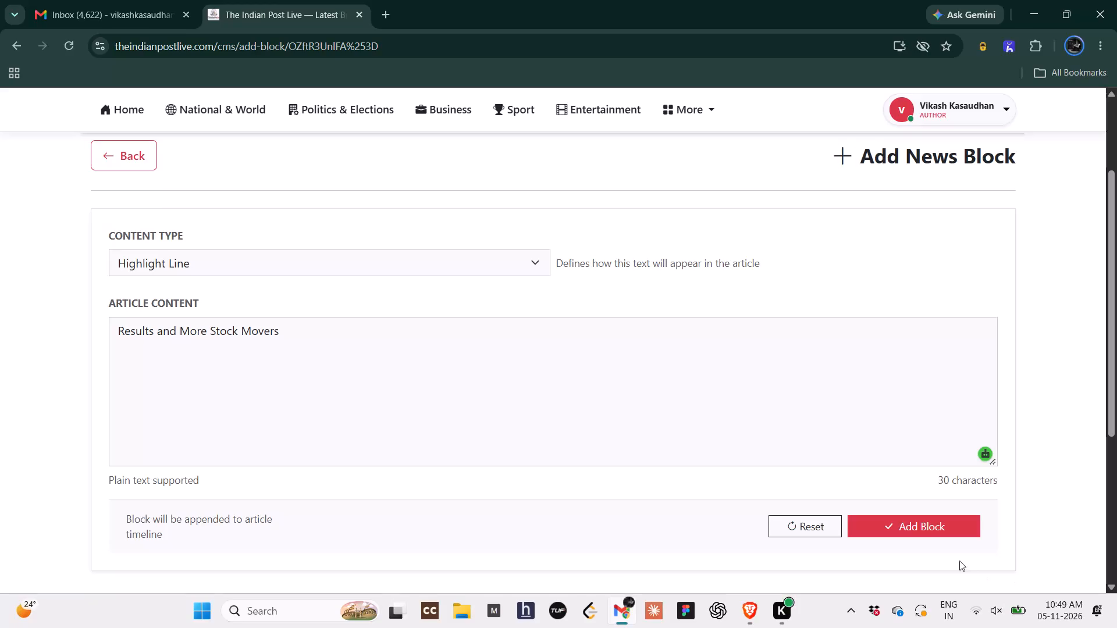
# Submit the Highlight Line block "Results and More Stock Movers" again to add it to the article.
pyautogui.click(930, 533)
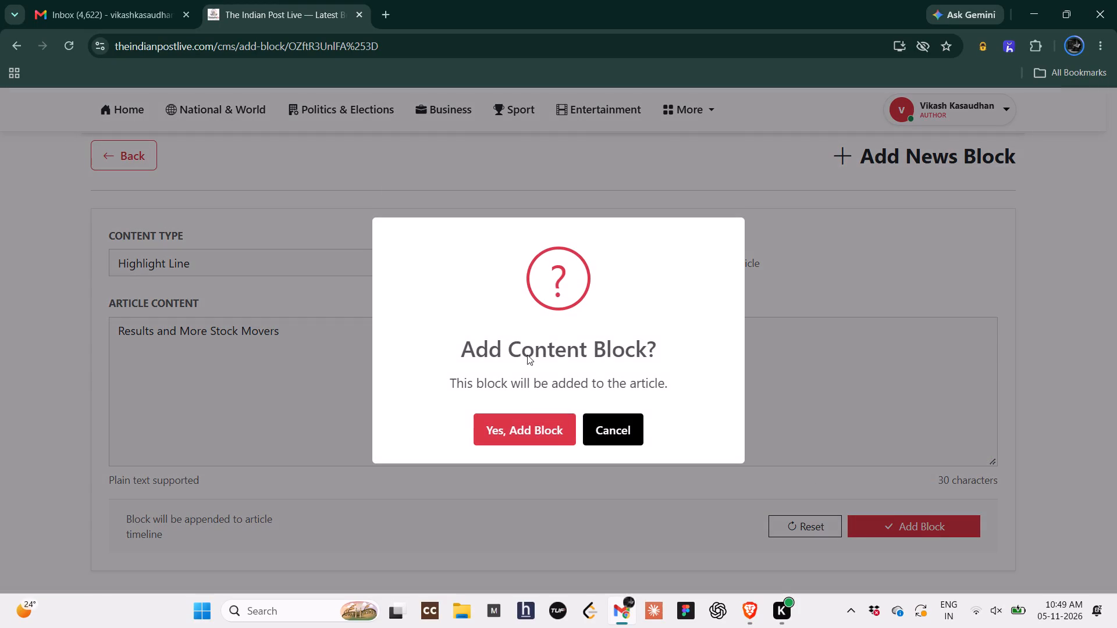
pyautogui.click(524, 421)
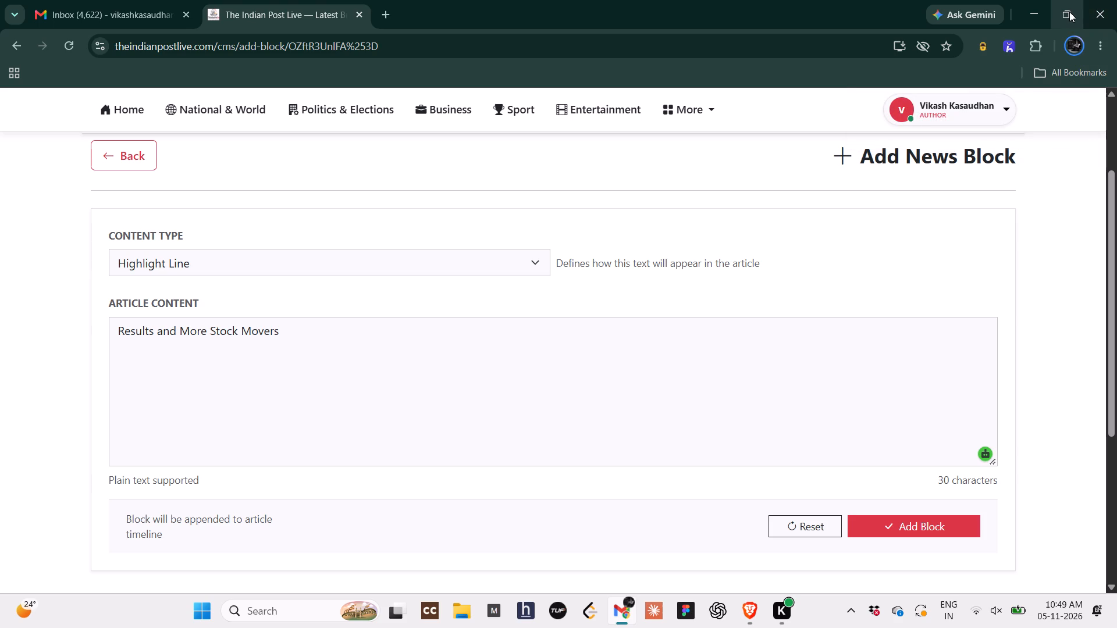
# Snap the CMS browser window to the left half of an equal split-screen layout with Brave.
pyautogui.click(984, 42)
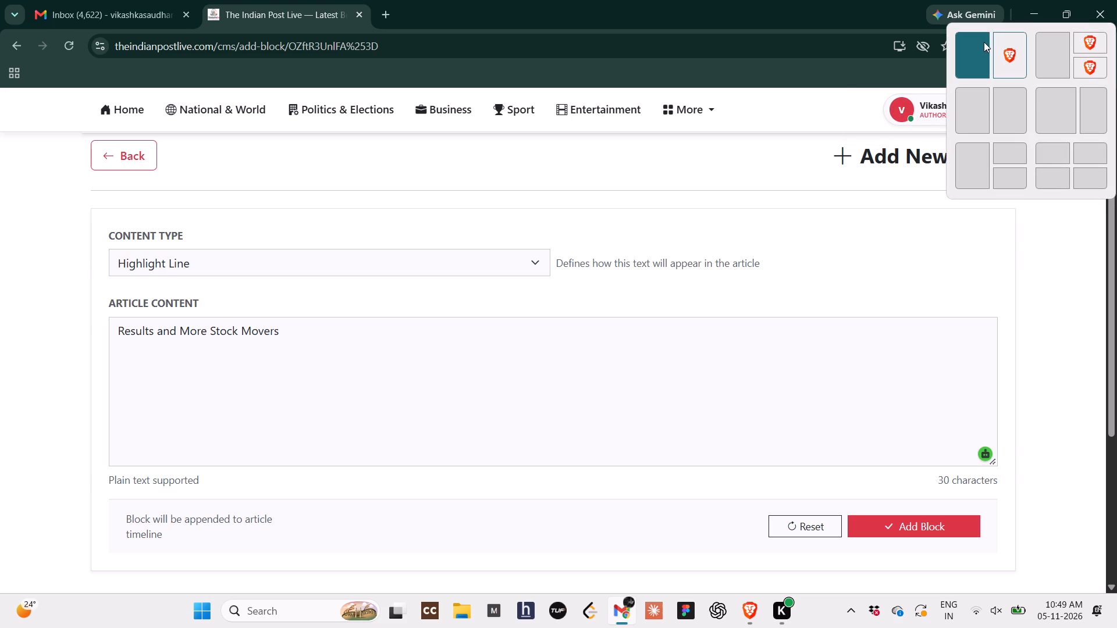
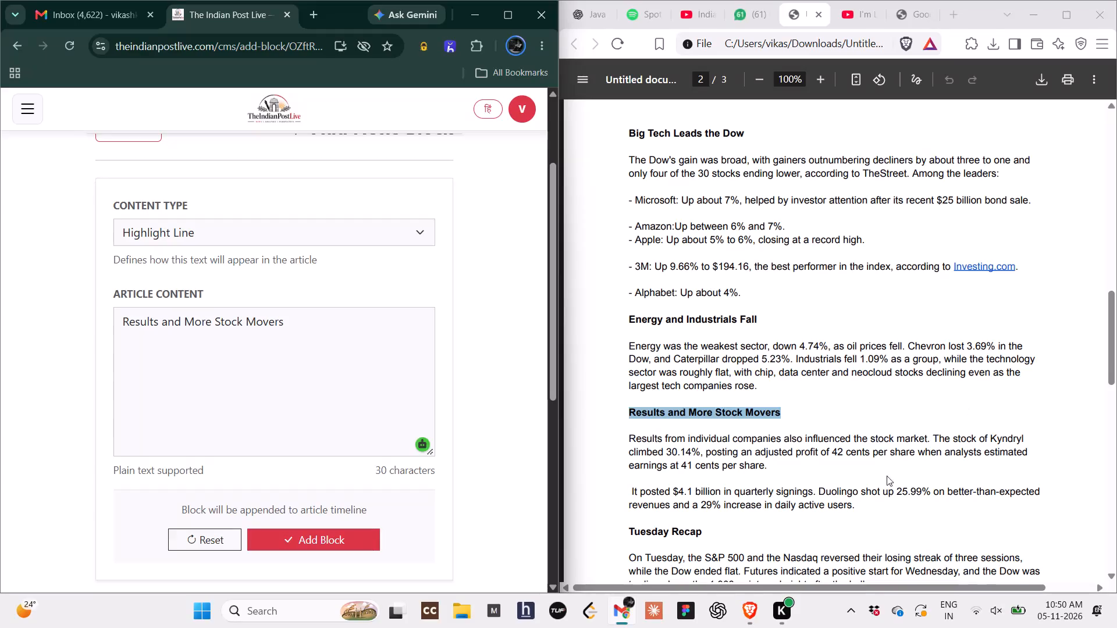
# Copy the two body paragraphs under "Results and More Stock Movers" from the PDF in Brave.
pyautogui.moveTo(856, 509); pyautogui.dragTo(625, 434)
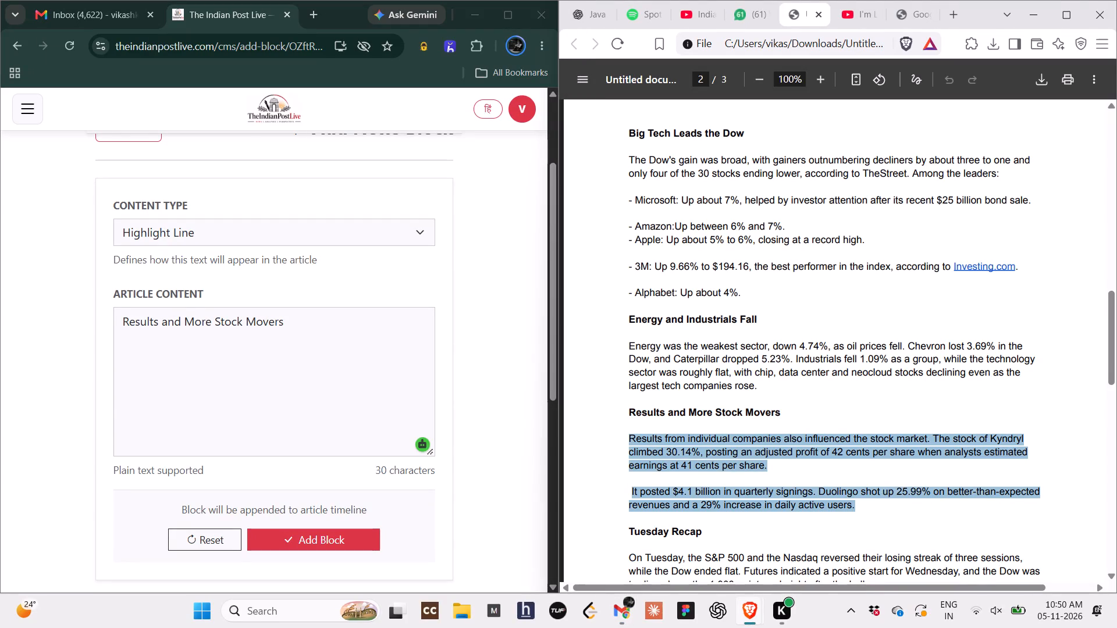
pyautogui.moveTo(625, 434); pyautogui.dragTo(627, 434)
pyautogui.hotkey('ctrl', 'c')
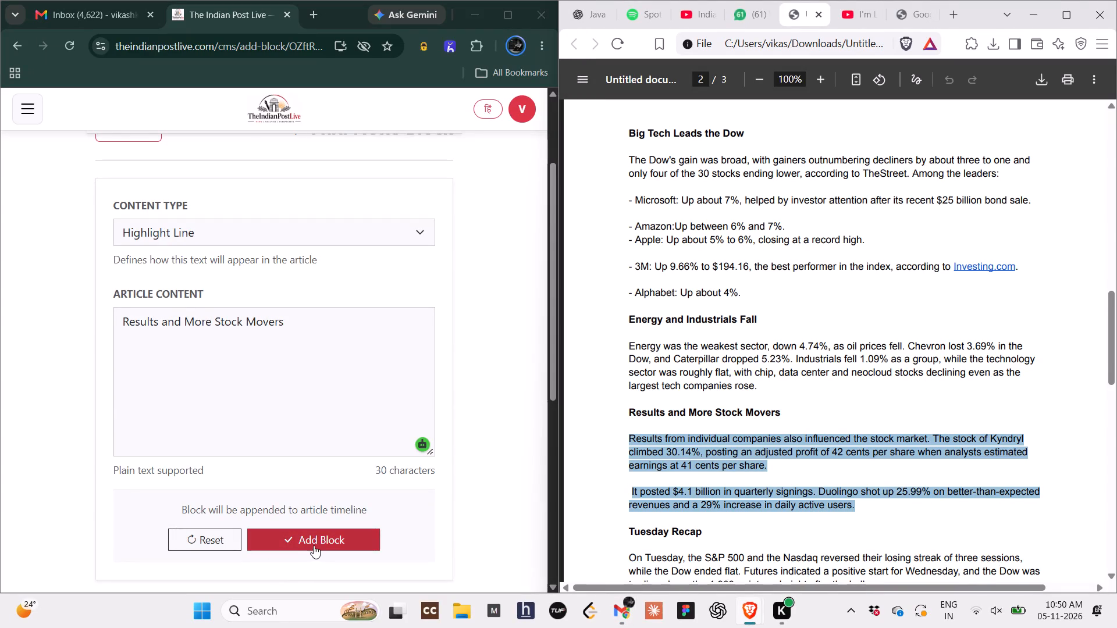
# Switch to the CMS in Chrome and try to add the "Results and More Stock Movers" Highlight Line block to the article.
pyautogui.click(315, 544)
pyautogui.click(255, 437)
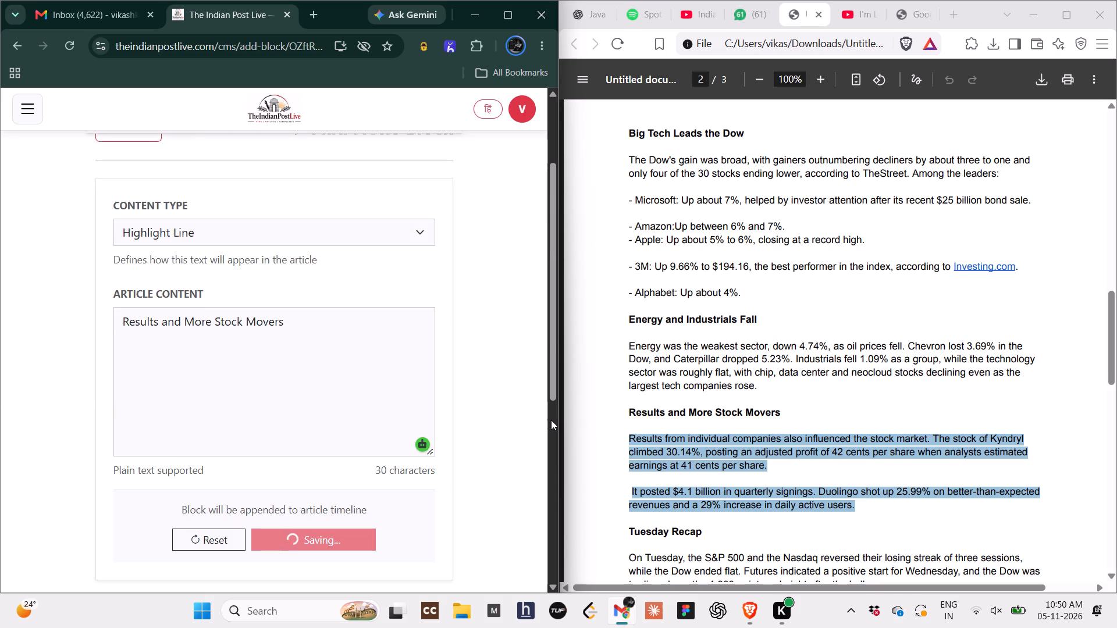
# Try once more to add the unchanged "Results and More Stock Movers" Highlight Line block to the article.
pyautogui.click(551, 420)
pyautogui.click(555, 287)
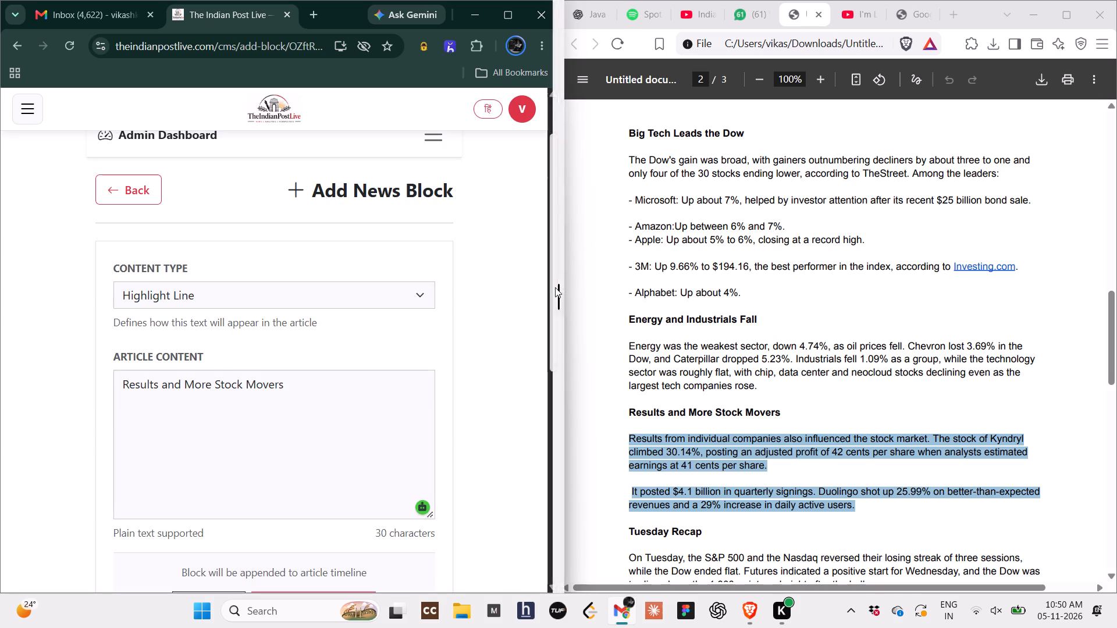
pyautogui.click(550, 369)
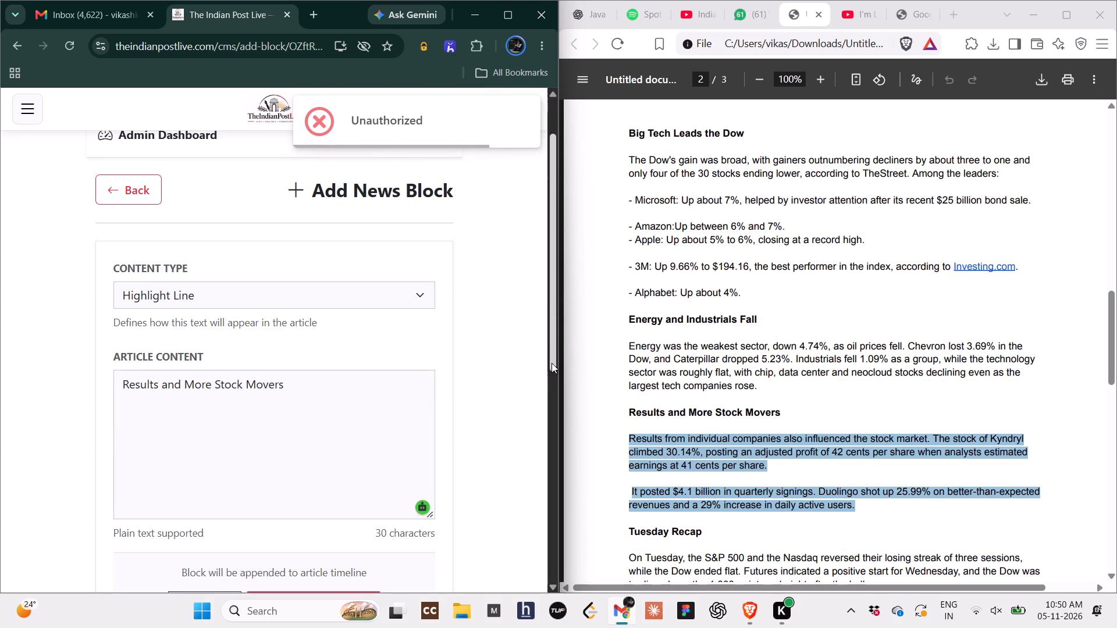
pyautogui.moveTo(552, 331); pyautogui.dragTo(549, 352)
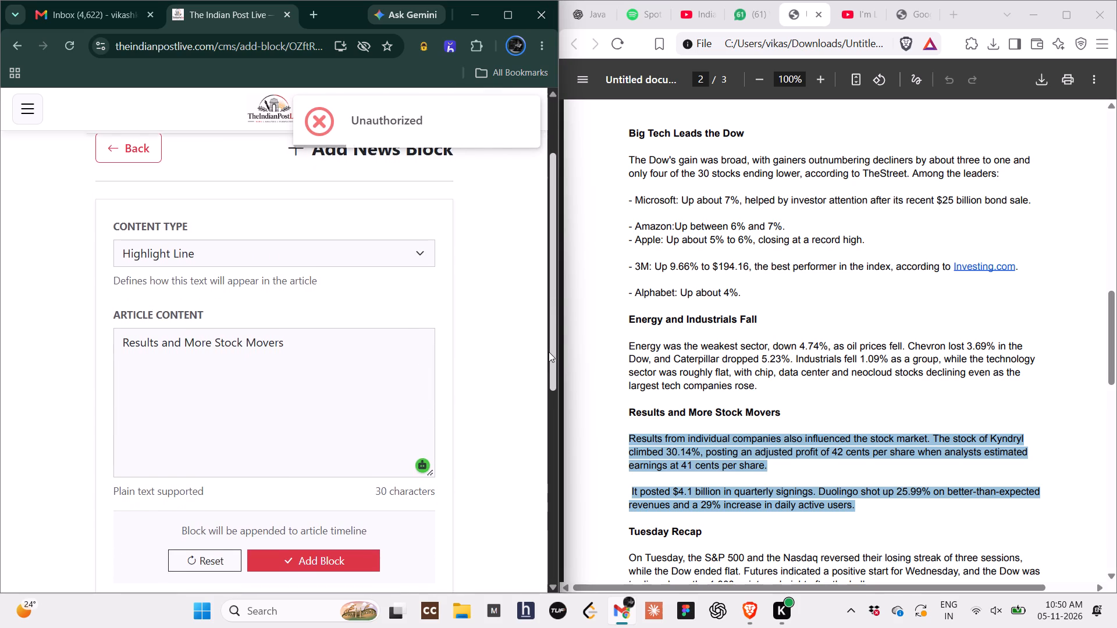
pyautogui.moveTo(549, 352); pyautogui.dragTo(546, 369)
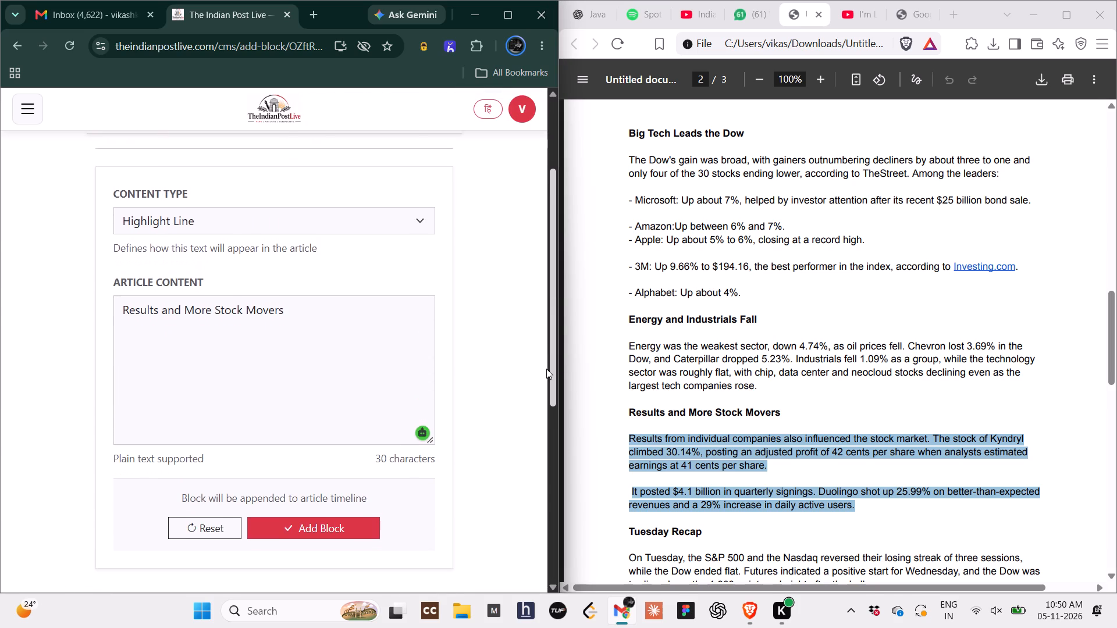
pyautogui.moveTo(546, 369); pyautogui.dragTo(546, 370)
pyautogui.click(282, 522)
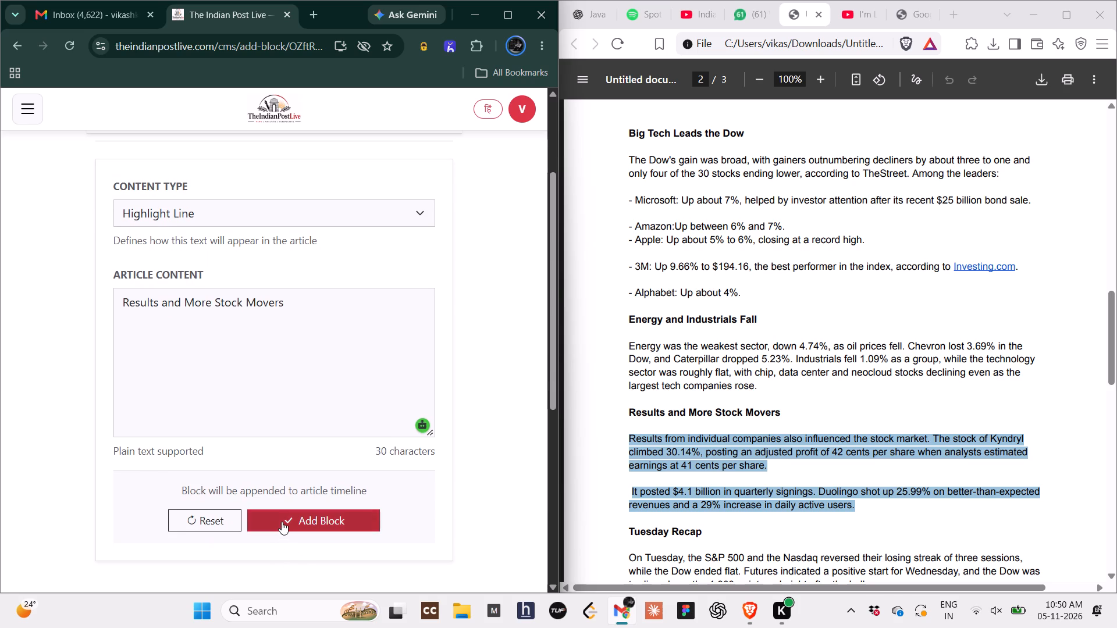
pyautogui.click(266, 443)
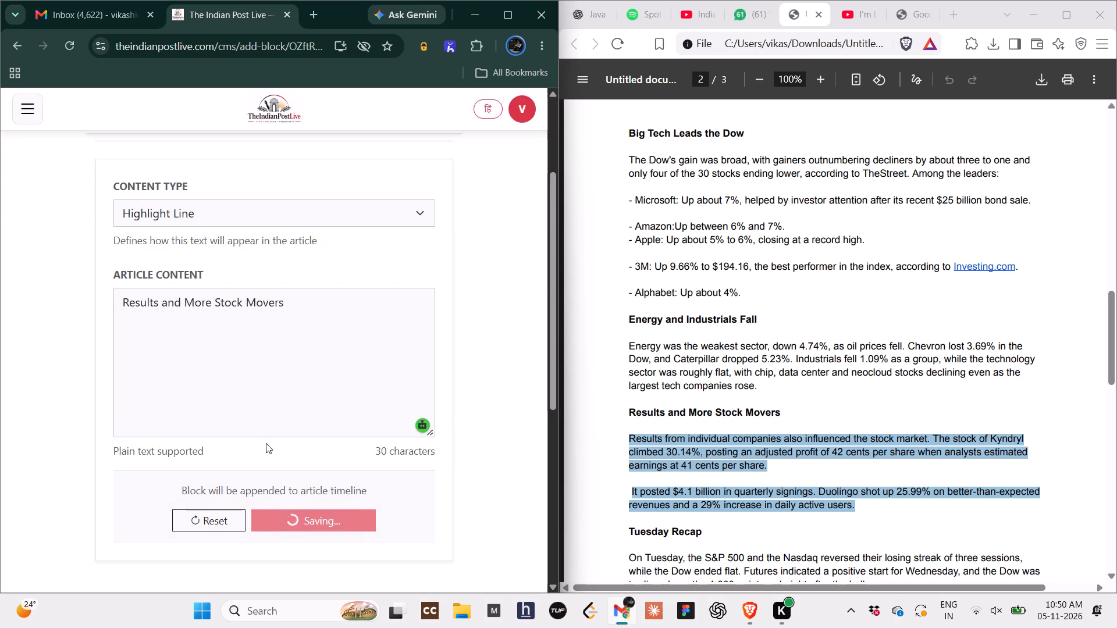
# Return to the article's News Block list, dismiss the dialog and open a fresh Add News Block form.
pyautogui.click(16, 37)
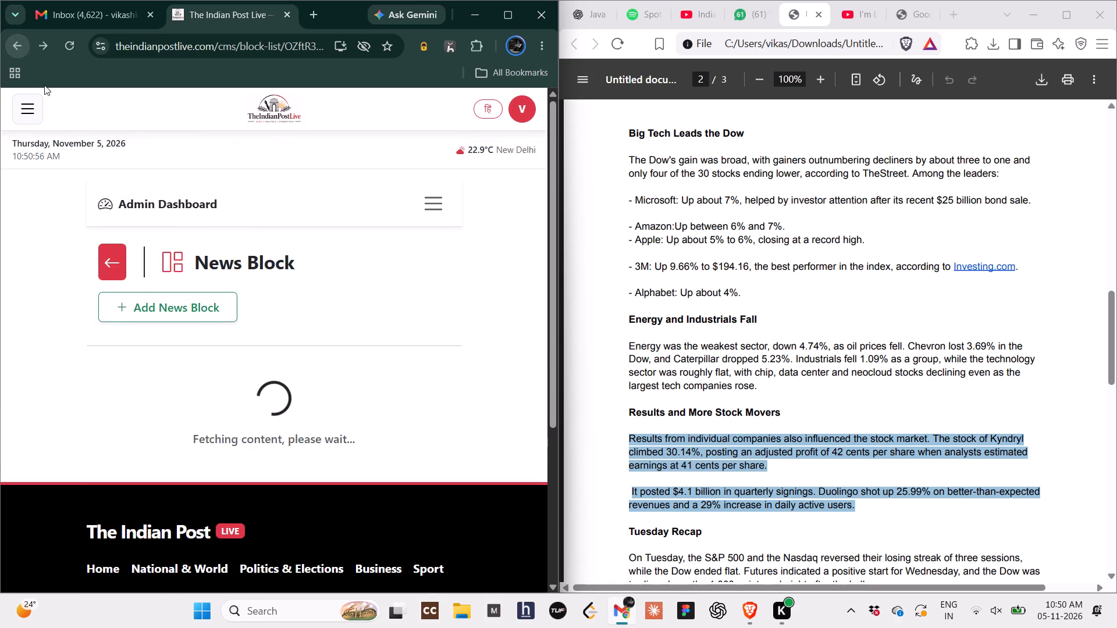
pyautogui.click(272, 427)
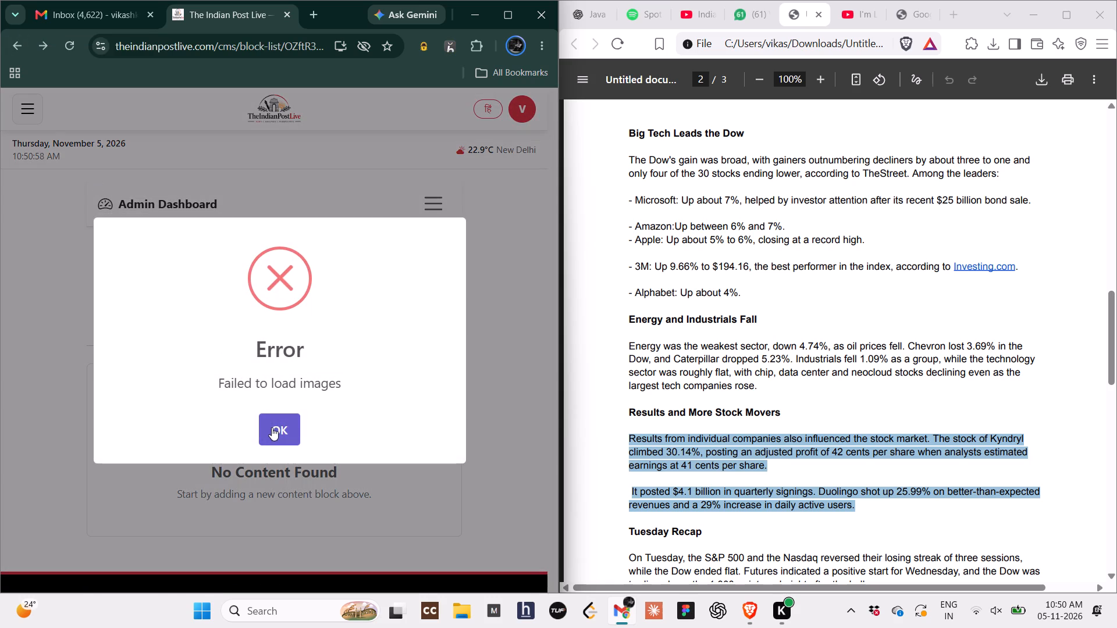
pyautogui.click(195, 315)
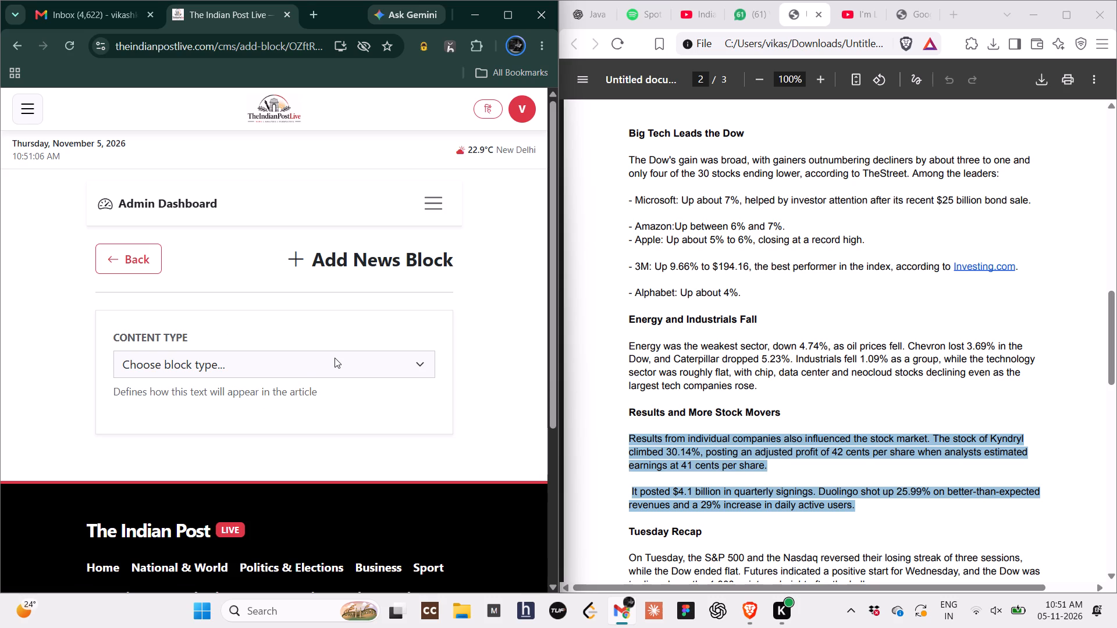
# Fill the new block as a Highlight Line with the heading "Results and More Stock Movers" copied from the PDF.
pyautogui.click(319, 365)
pyautogui.click(496, 379)
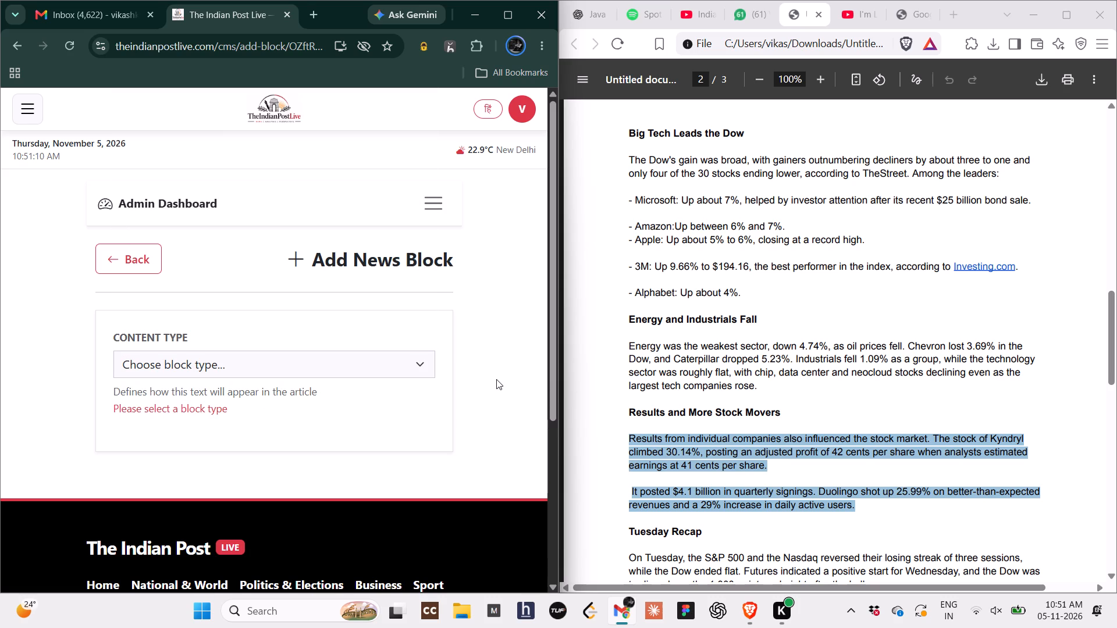
pyautogui.click(801, 358)
pyautogui.tripleClick(764, 419)
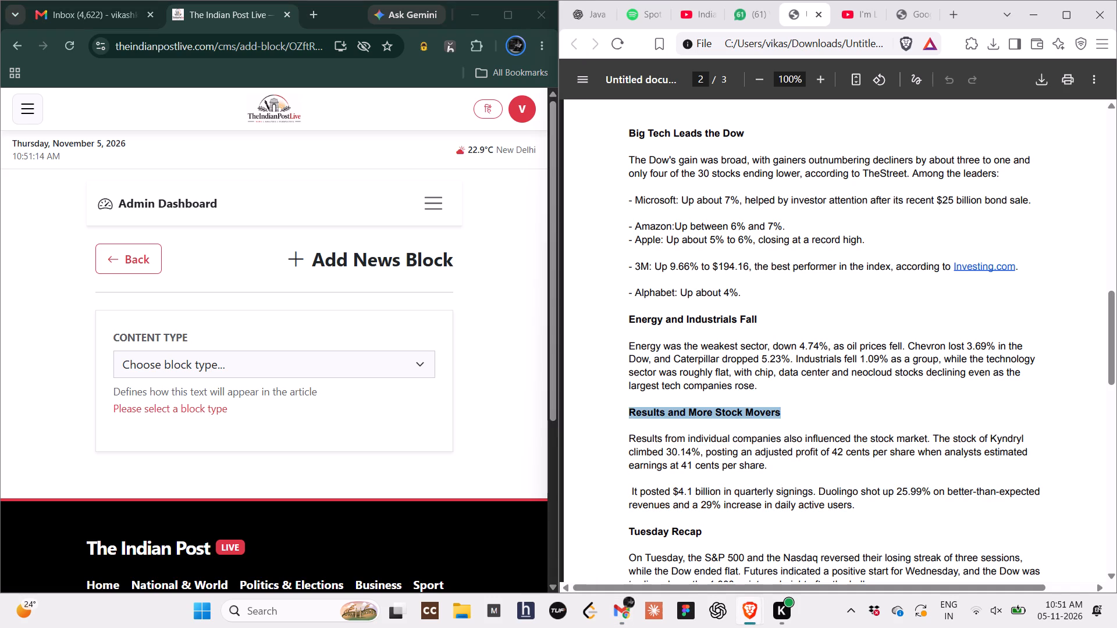
pyautogui.hotkey('ctrl', 'c')
pyautogui.click(328, 366)
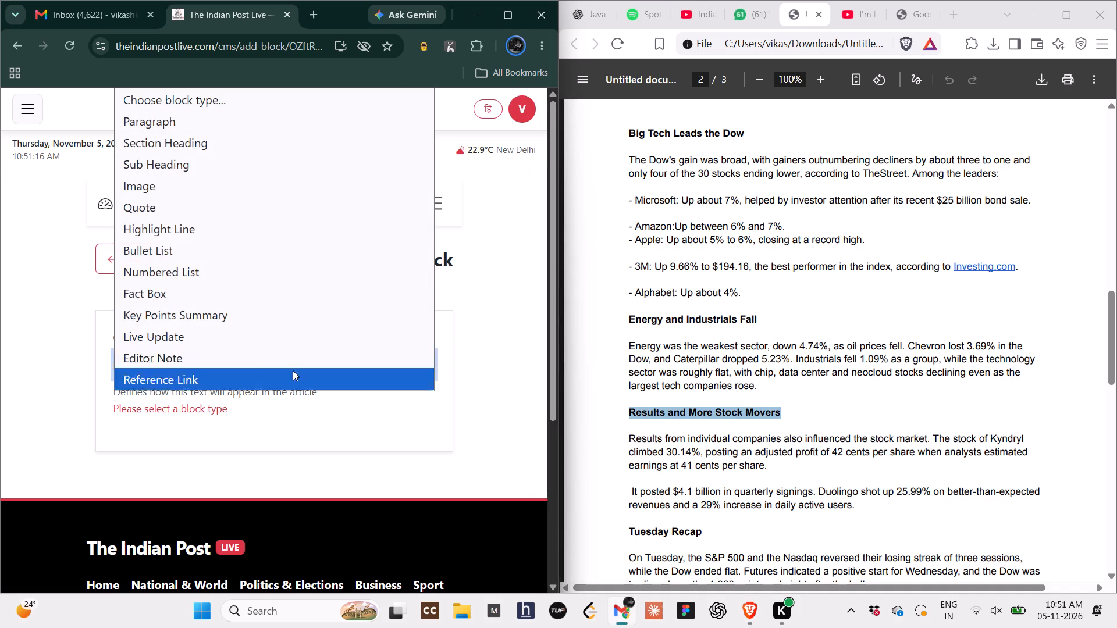
pyautogui.click(199, 233)
pyautogui.click(199, 491)
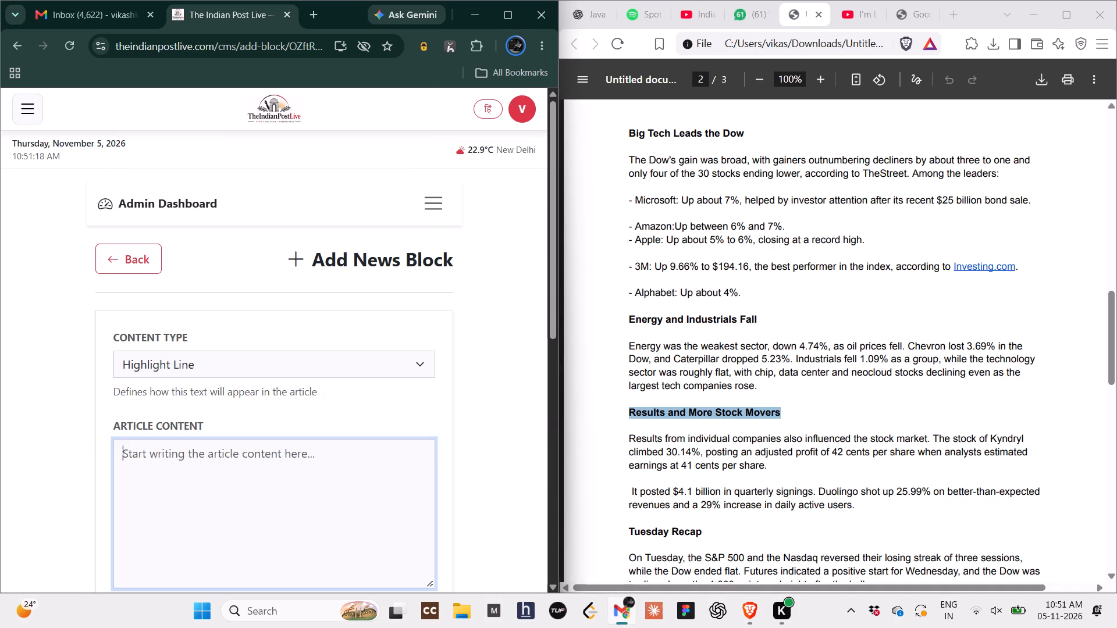
pyautogui.hotkey('ctrl', 'v')
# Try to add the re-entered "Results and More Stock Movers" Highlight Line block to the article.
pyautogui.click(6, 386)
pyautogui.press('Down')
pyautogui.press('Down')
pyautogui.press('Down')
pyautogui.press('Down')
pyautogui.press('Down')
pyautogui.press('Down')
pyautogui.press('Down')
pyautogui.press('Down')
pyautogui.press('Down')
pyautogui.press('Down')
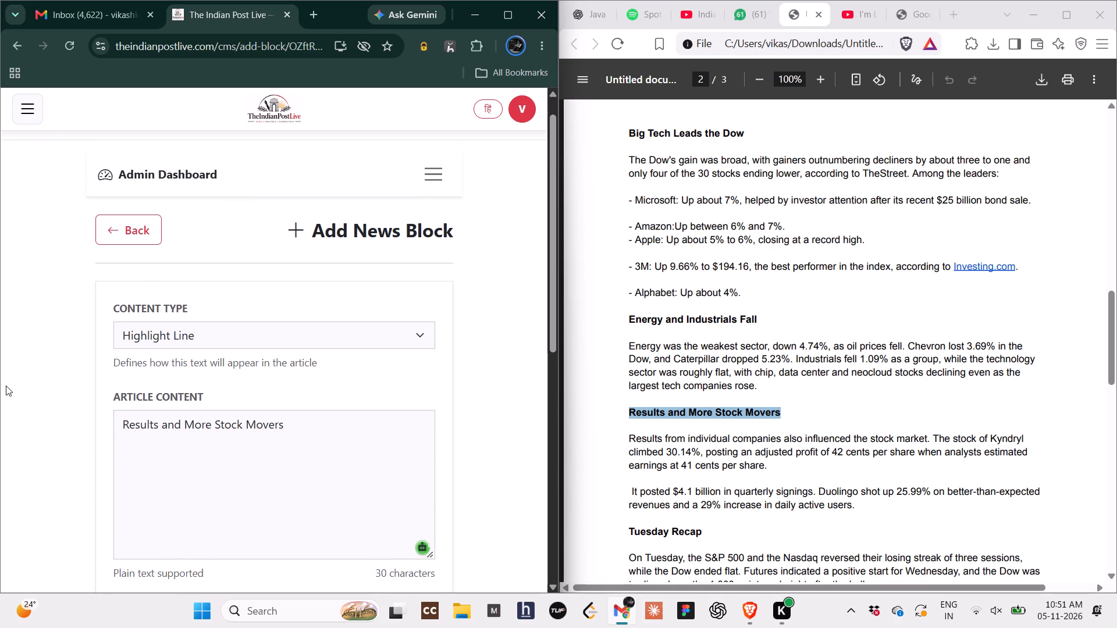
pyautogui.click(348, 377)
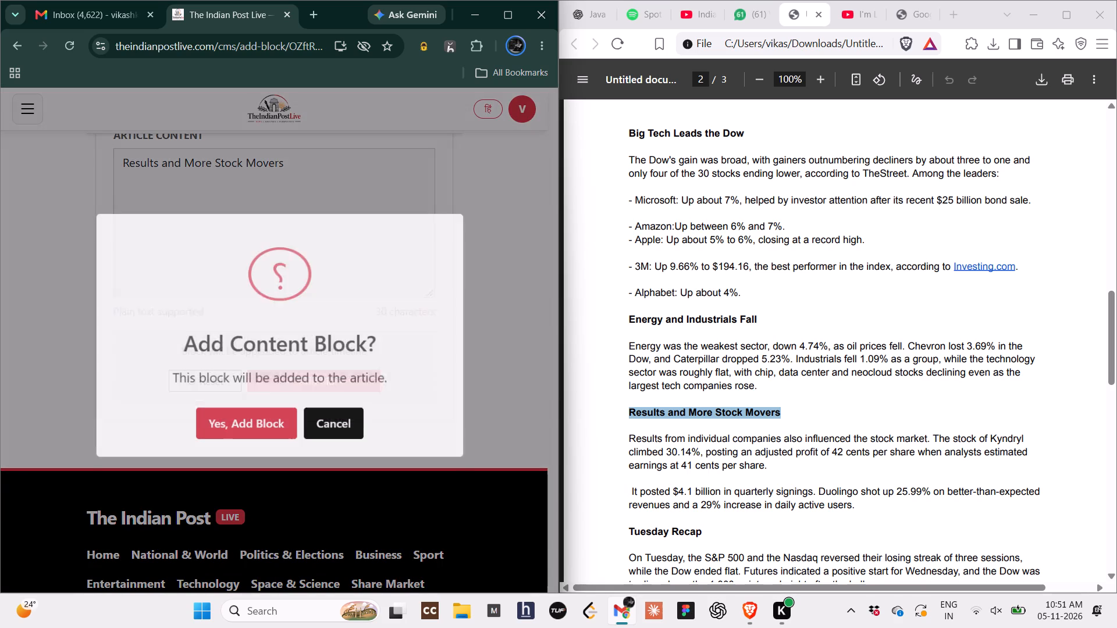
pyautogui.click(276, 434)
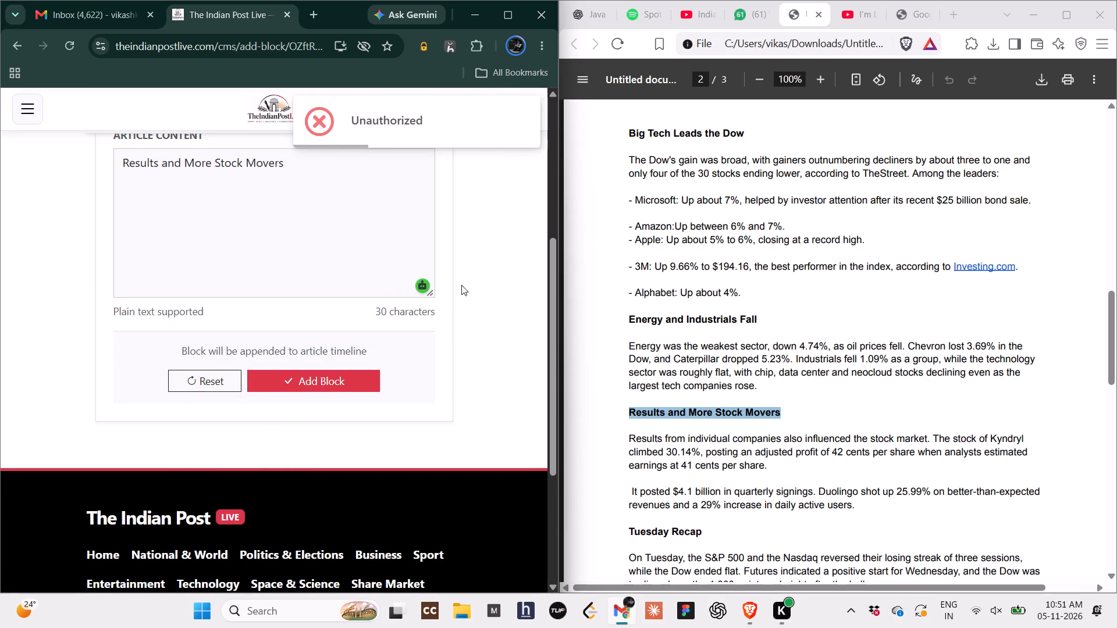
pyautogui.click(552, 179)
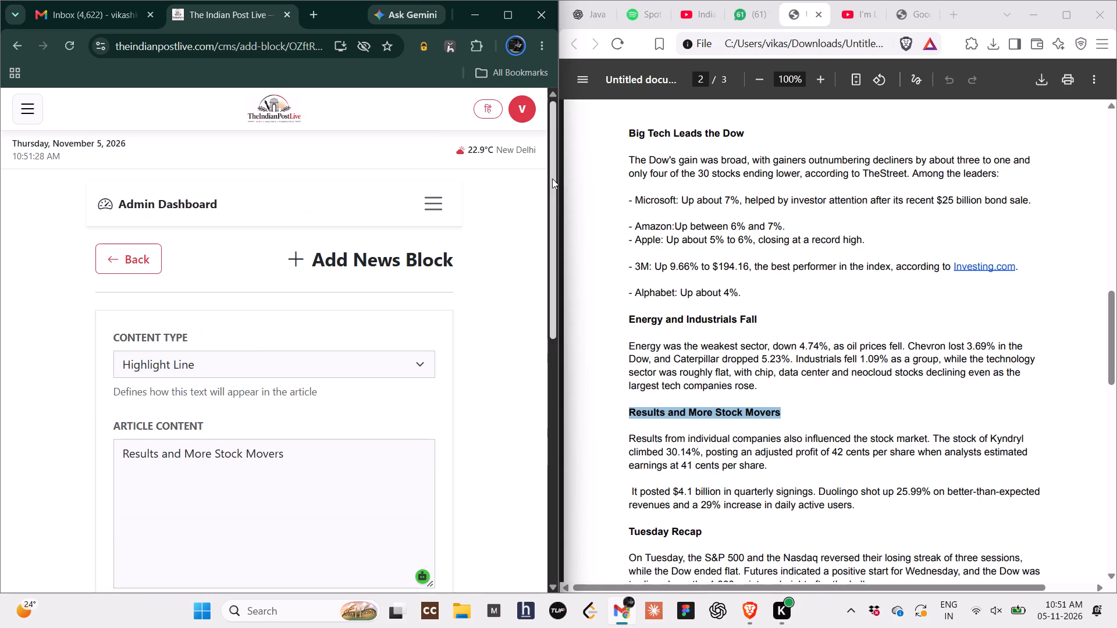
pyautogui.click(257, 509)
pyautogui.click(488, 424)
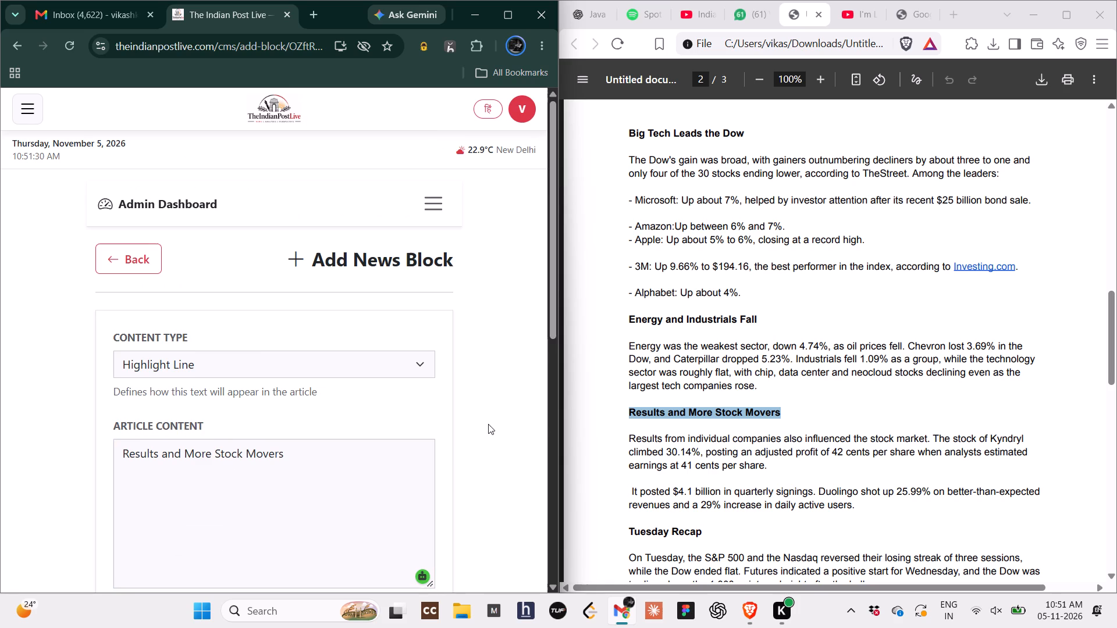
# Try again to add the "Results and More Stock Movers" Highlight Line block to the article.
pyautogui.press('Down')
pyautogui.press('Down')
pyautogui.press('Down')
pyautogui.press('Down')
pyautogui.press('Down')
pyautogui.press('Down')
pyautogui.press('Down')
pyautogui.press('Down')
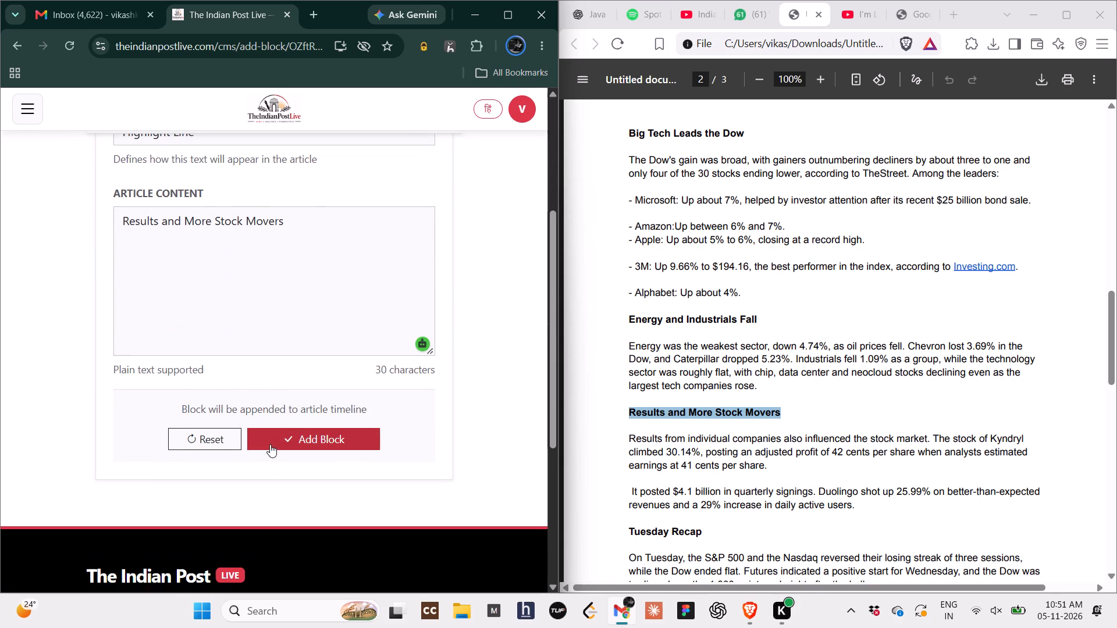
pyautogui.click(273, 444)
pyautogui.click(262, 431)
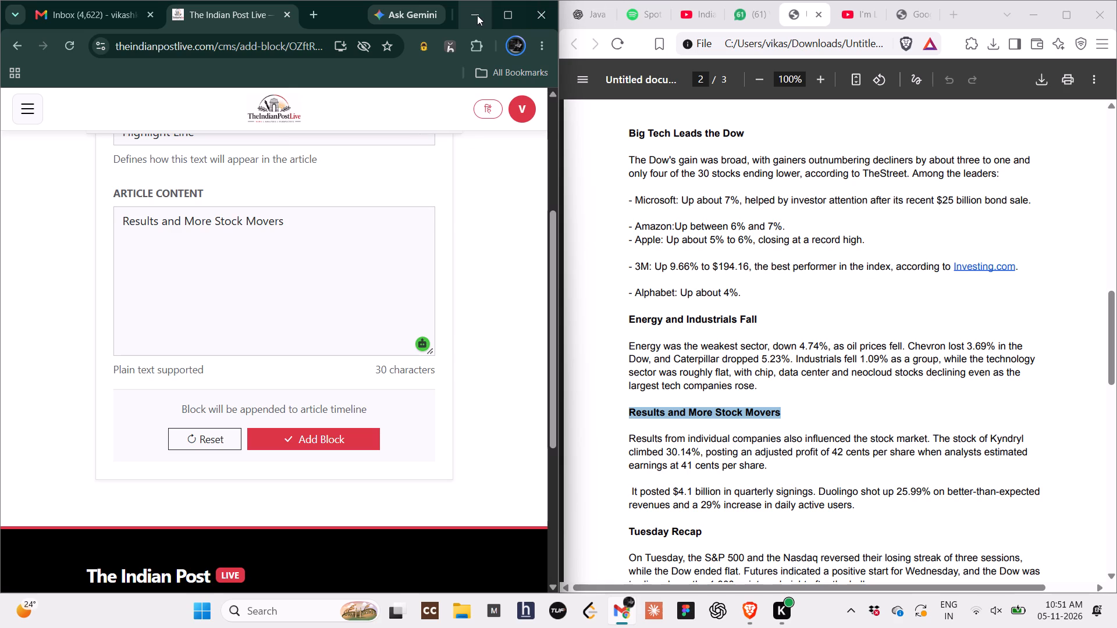
# Close the Chrome window containing the Add News Block form, leaving the source PDF open.
pyautogui.click(543, 17)
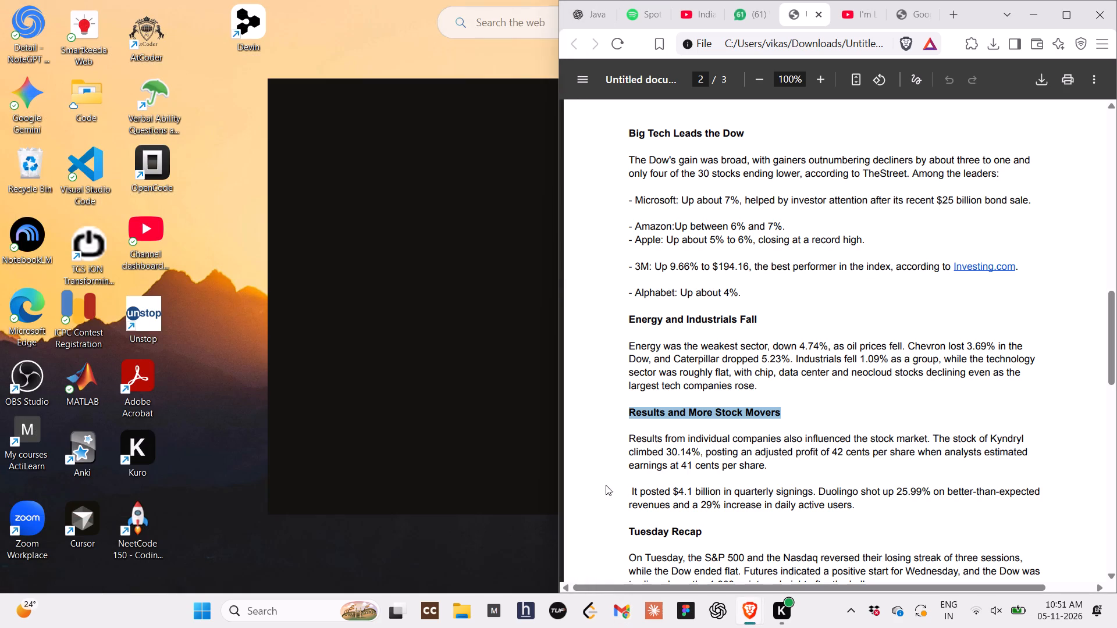
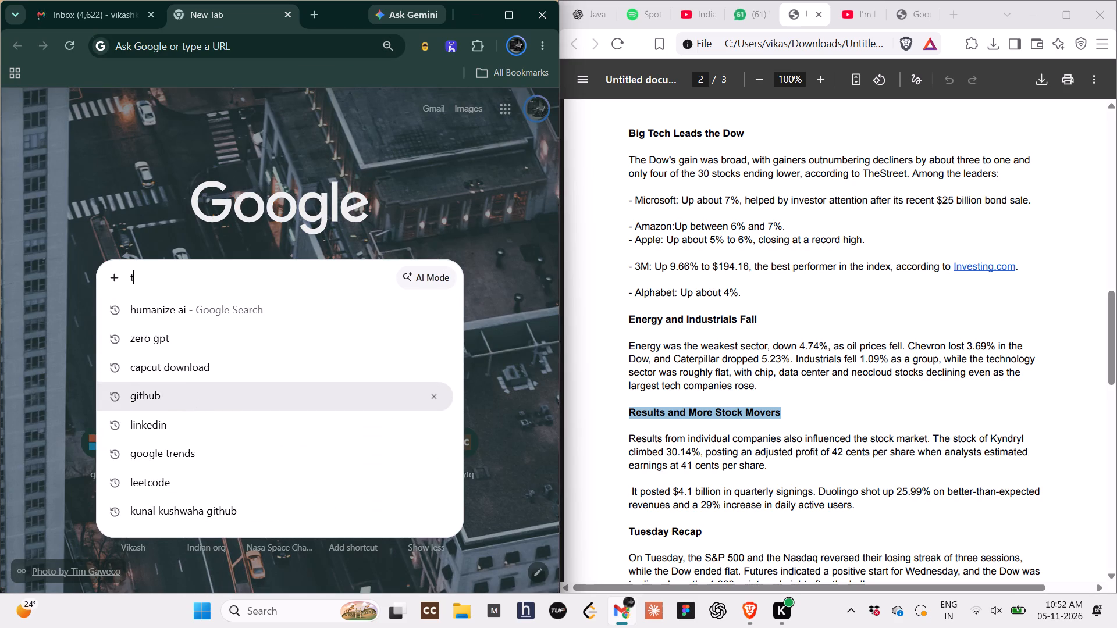
# Begin a Google search in the new tab with the word "the".
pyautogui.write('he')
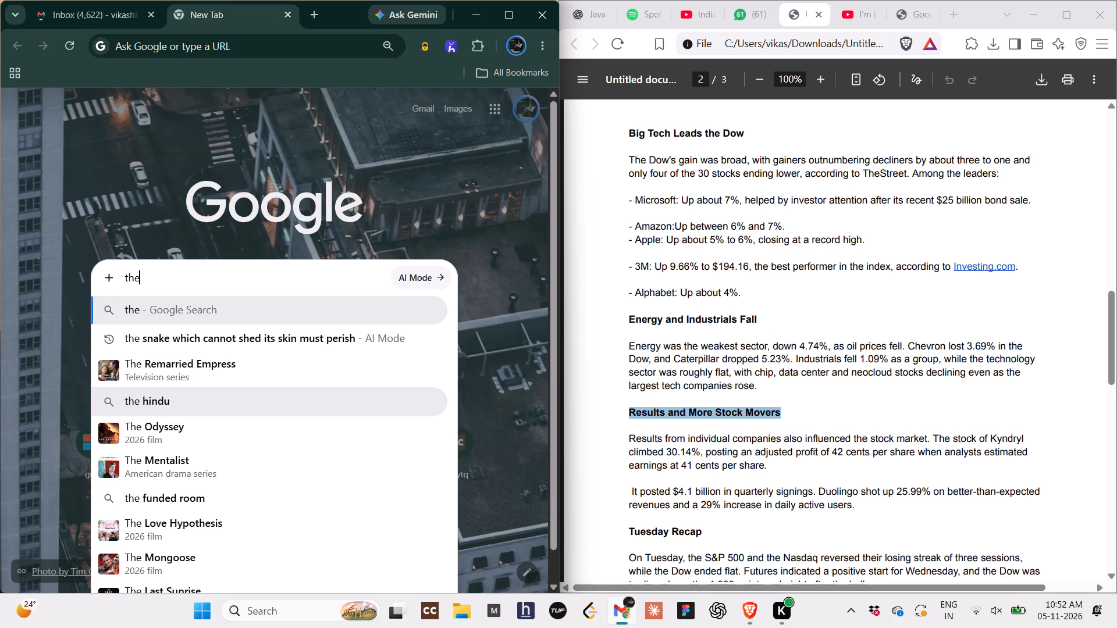
# Open theindianpostlive.com and sign in to reach the CMS admin dashboard.
pyautogui.write('in')
pyautogui.write('dianpostlive.com')
pyautogui.press('Return')
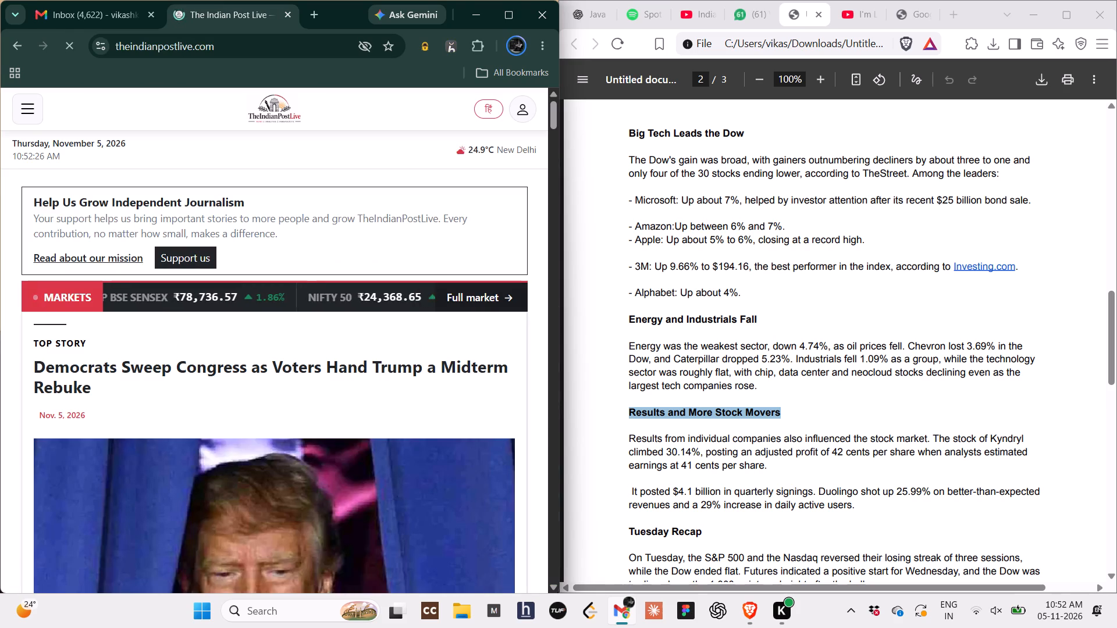
pyautogui.click(529, 110)
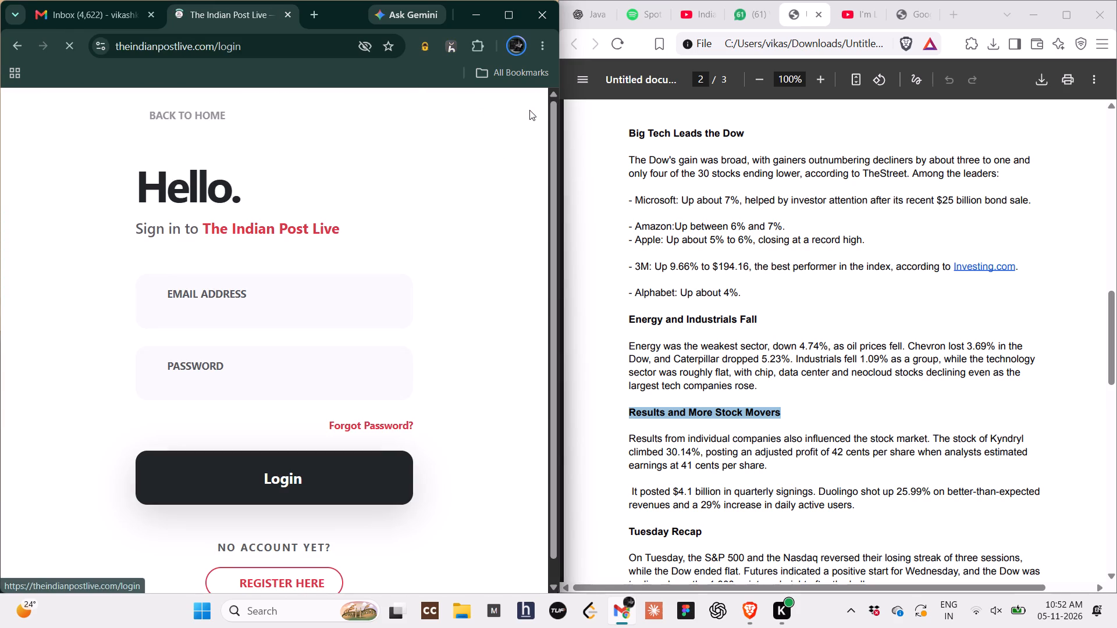
pyautogui.click(229, 467)
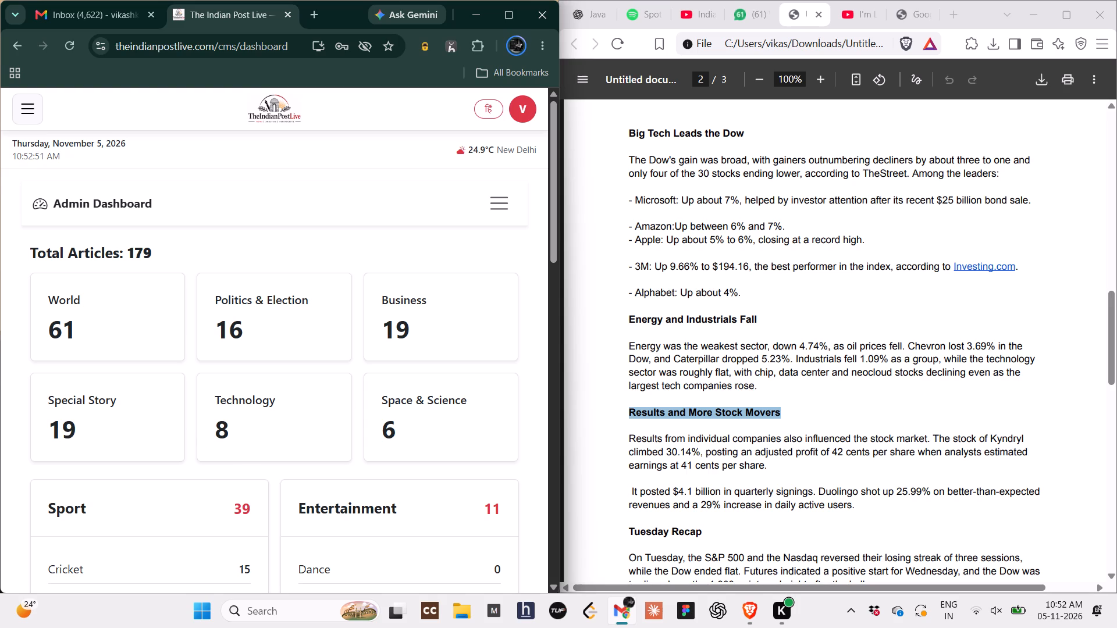
# Go to the News Articles list, enlarge the window and open the block list of the Dow Jones draft article.
pyautogui.hotkey('ctrl', 'c')
pyautogui.click(506, 202)
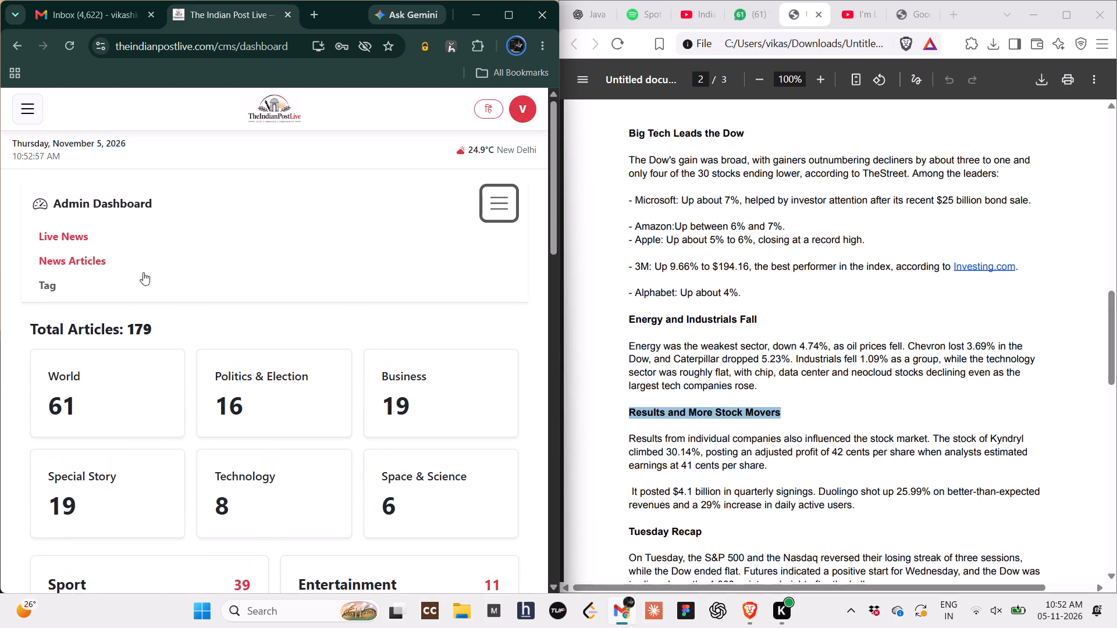
pyautogui.click(77, 259)
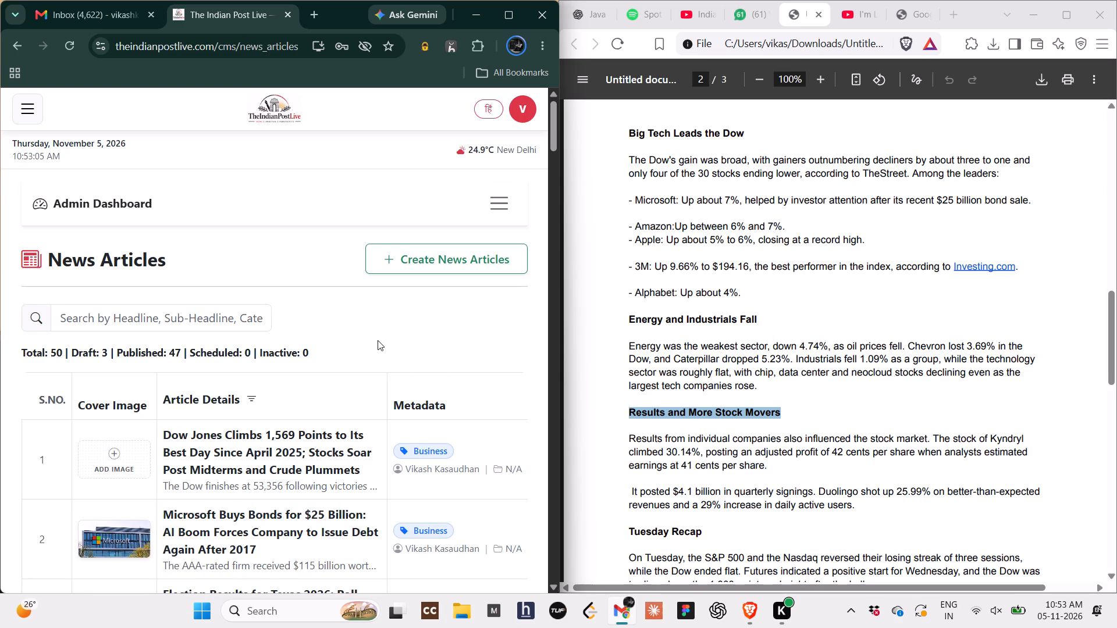
pyautogui.press('Down')
pyautogui.press('Down')
pyautogui.press('Down')
pyautogui.press('Down')
pyautogui.press('Down')
pyautogui.press('Down')
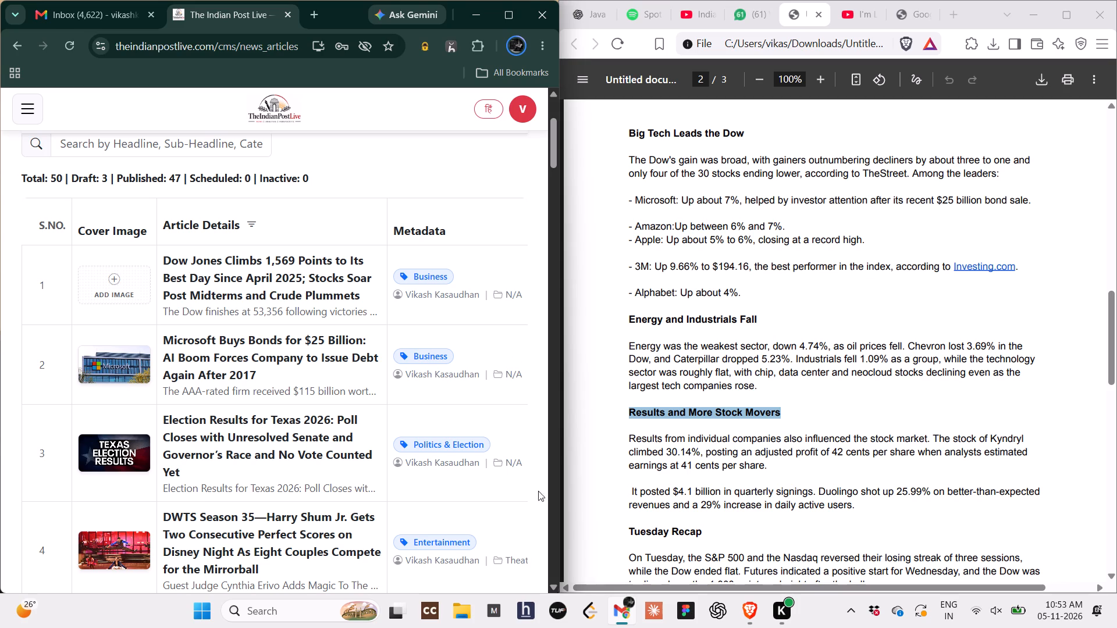
pyautogui.click(501, 13)
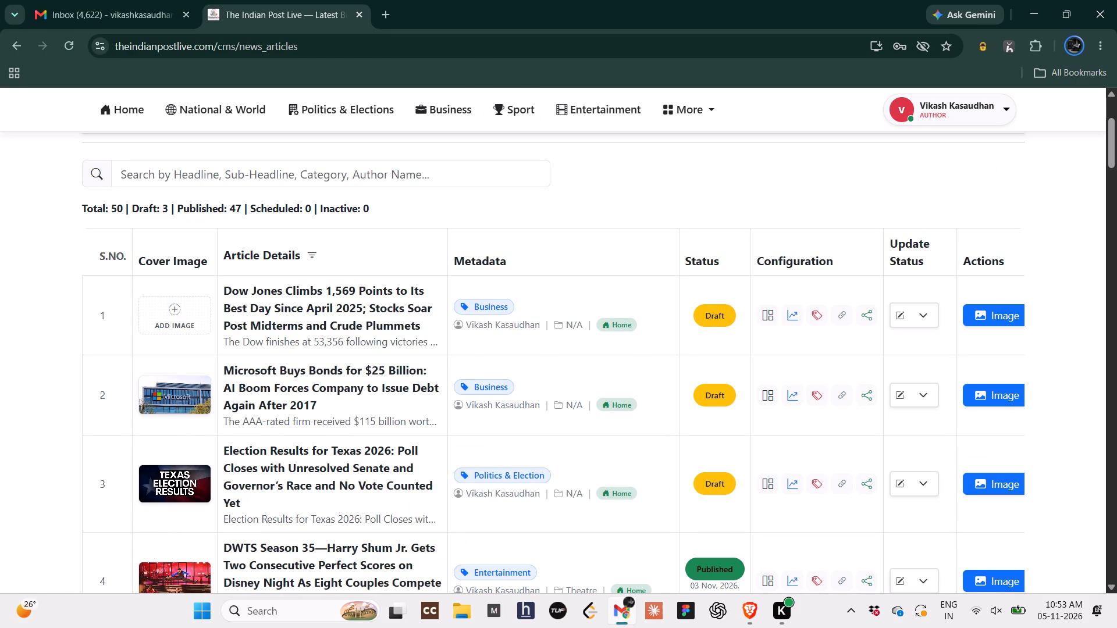
pyautogui.click(764, 319)
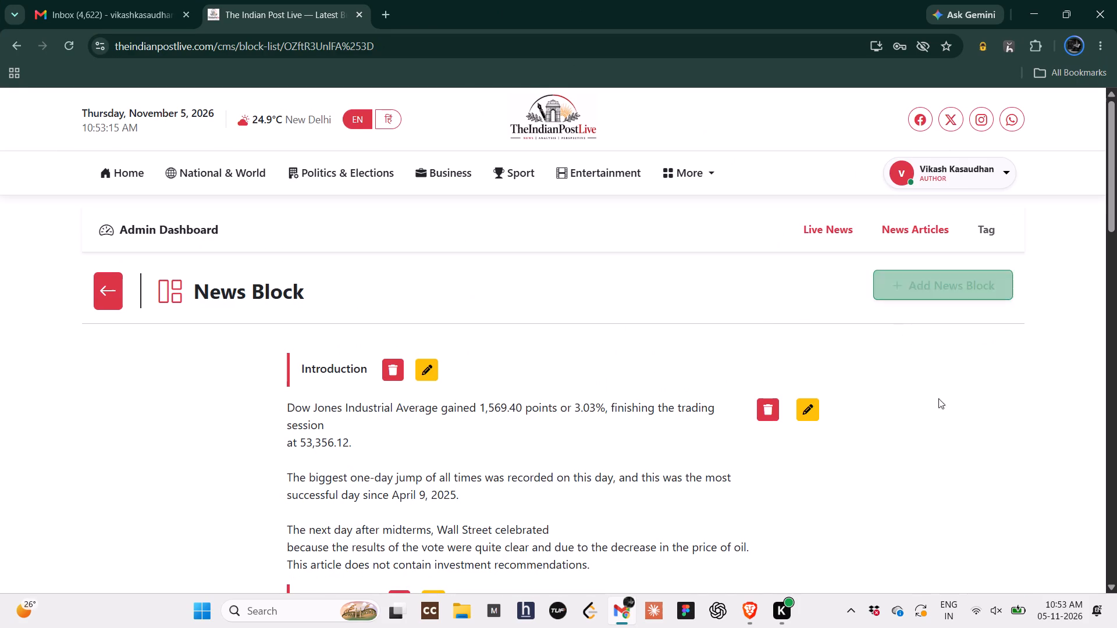
# Review the Dow Jones article's existing blocks from the introduction through to the last section to check which ones were saved.
pyautogui.click(945, 430)
pyautogui.press('Down')
pyautogui.press('Down')
pyautogui.press('Down')
pyautogui.press('Down')
pyautogui.press('Down')
pyautogui.press('Down')
pyautogui.press('Down')
pyautogui.press('Down')
pyautogui.press('Down')
pyautogui.press('Down')
pyautogui.press('Down')
pyautogui.press('Down')
pyautogui.press('Down')
pyautogui.press('Down')
pyautogui.press('Down')
pyautogui.press('Down')
pyautogui.press('Down')
pyautogui.press('Down')
pyautogui.press('Down')
pyautogui.press('Down')
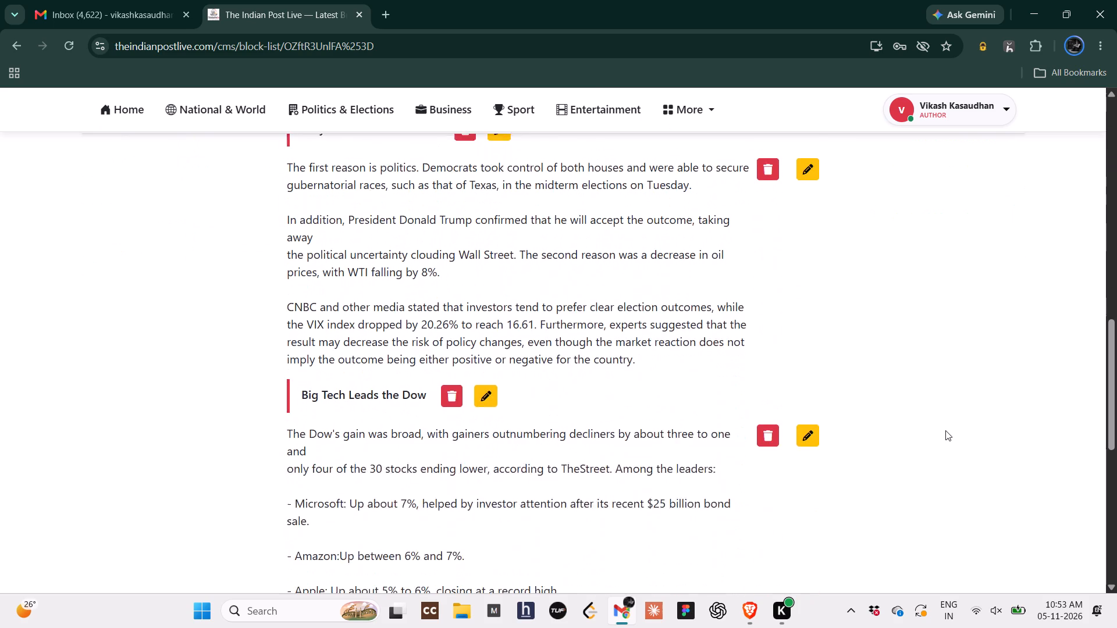
pyautogui.press('Down')
pyautogui.press('Down')
pyautogui.press('Down')
pyautogui.press('Down')
pyautogui.press('Down')
pyautogui.press('Down')
pyautogui.press('Down')
pyautogui.press('Down')
pyautogui.press('Down')
pyautogui.press('Down')
pyautogui.press('Down')
pyautogui.press('Down')
pyautogui.press('Down')
pyautogui.press('Down')
pyautogui.press('Down')
pyautogui.press('Down')
pyautogui.press('Down')
pyautogui.press('Down')
pyautogui.press('Down')
pyautogui.press('Down')
pyautogui.press('Up')
pyautogui.press('Up')
pyautogui.press('Up')
pyautogui.press('Up')
pyautogui.press('Up')
pyautogui.press('Up')
pyautogui.press('Up')
pyautogui.press('Up')
pyautogui.press('Up')
pyautogui.press('Up')
pyautogui.press('Up')
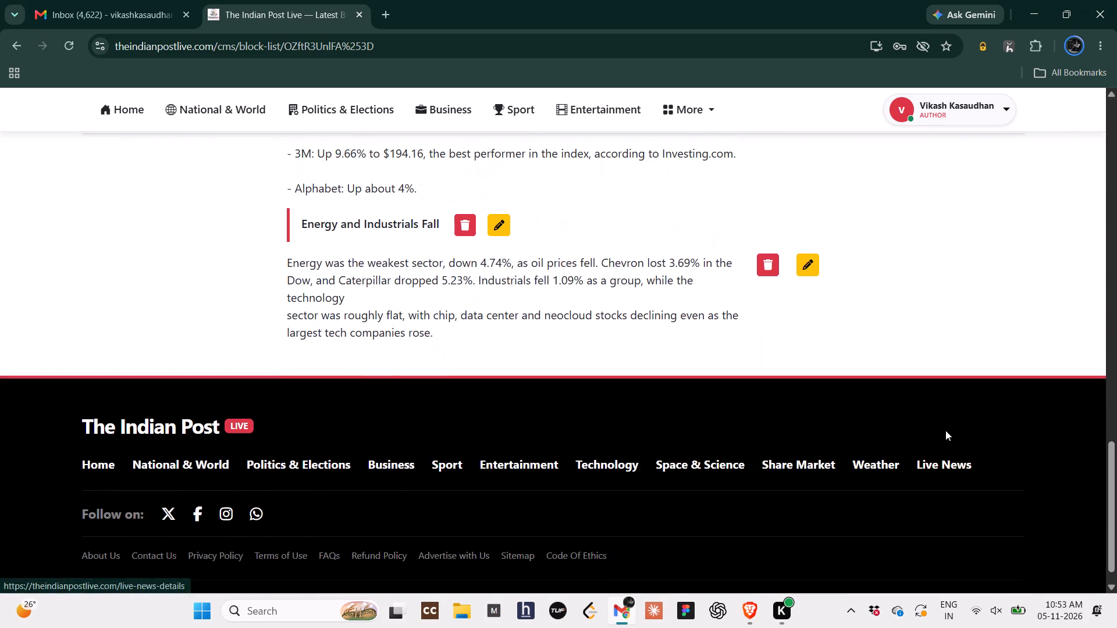
pyautogui.press('Down')
pyautogui.press('Down')
pyautogui.press('Down')
pyautogui.press('Down')
pyautogui.press('Down')
pyautogui.press('Down')
pyautogui.press('Down')
pyautogui.press('Down')
pyautogui.press('Down')
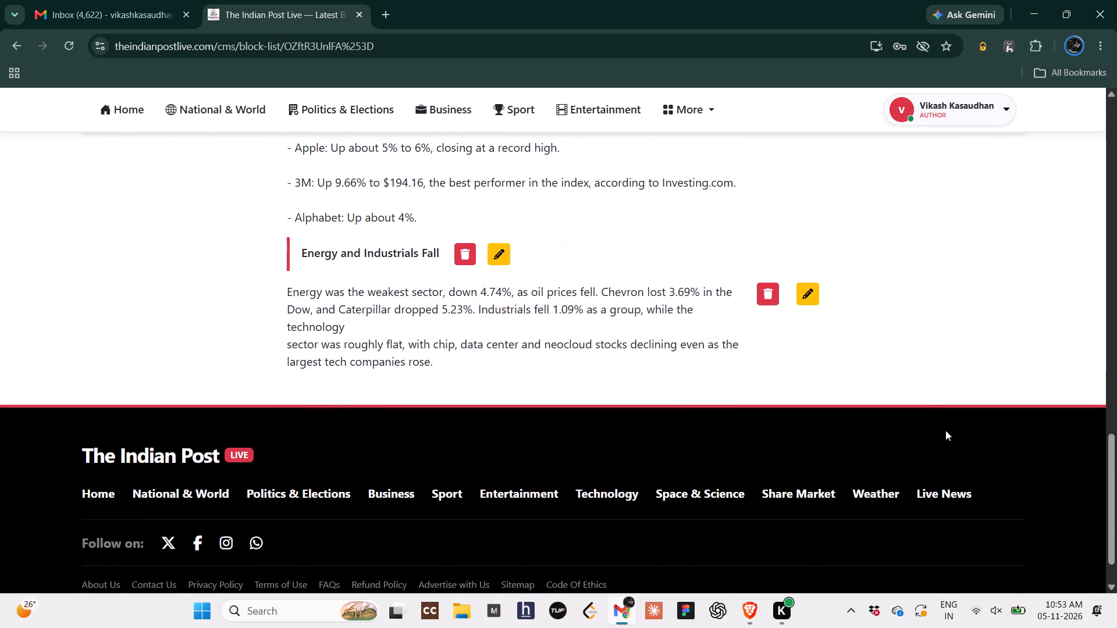
pyautogui.press('Up')
pyautogui.press('Up')
pyautogui.press('Up')
pyautogui.press('Up')
pyautogui.press('Up')
pyautogui.press('Up')
pyautogui.press('Up')
pyautogui.press('Up')
pyautogui.press('Up')
pyautogui.press('Up')
pyautogui.press('Up')
pyautogui.press('Up')
pyautogui.press('Up')
pyautogui.press('Up')
pyautogui.press('Up')
pyautogui.press('Up')
pyautogui.press('Up')
pyautogui.press('Up')
pyautogui.press('Up')
pyautogui.press('Up')
pyautogui.press('Up')
pyautogui.press('Up')
pyautogui.press('Up')
pyautogui.press('Up')
pyautogui.press('Up')
pyautogui.press('Up')
pyautogui.press('Up')
pyautogui.press('Up')
pyautogui.press('Up')
pyautogui.press('Up')
pyautogui.press('Up')
pyautogui.press('Up')
pyautogui.press('Up')
pyautogui.press('Up')
pyautogui.press('Up')
pyautogui.press('Up')
pyautogui.press('Up')
pyautogui.press('Up')
pyautogui.press('Up')
pyautogui.press('Up')
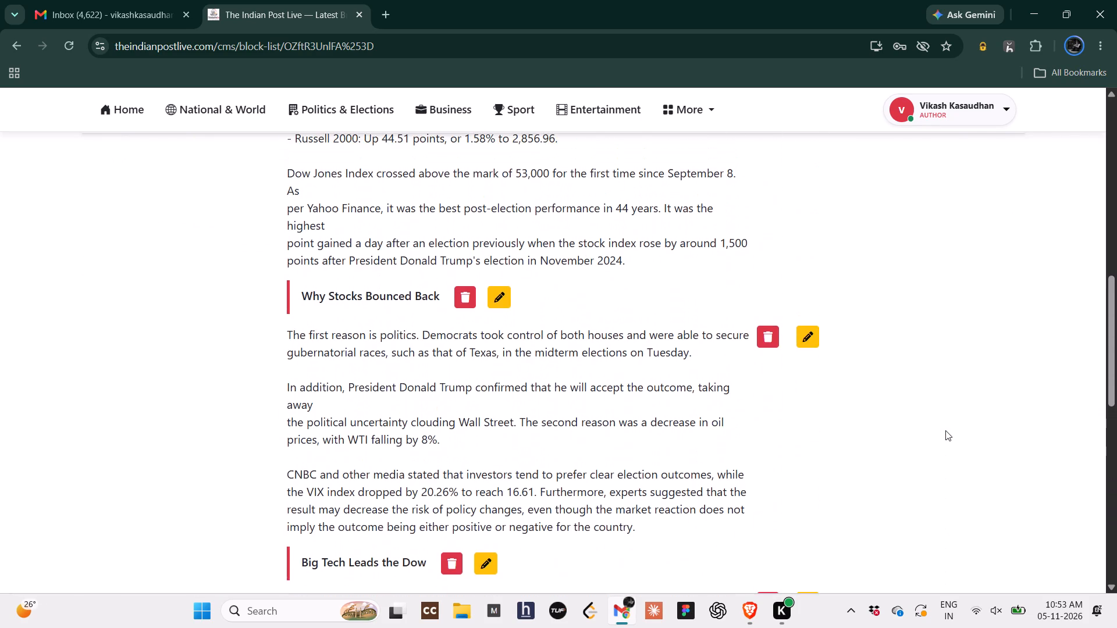
pyautogui.press('Up')
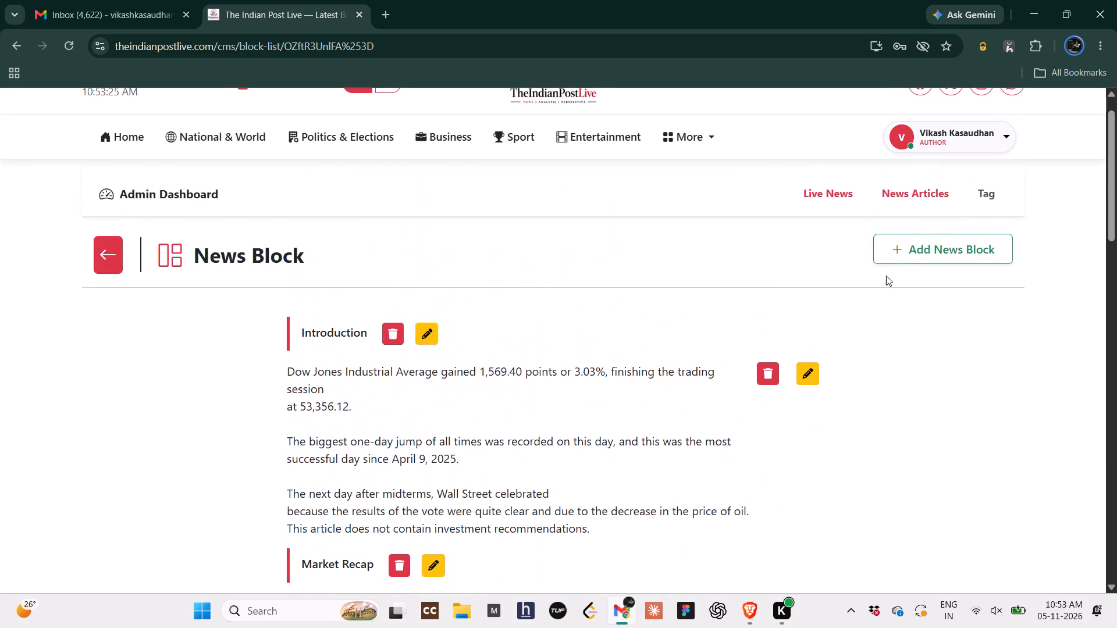
# Start a new news block of type Highlight Line and place the CMS window side by side with the PDF.
pyautogui.click(913, 245)
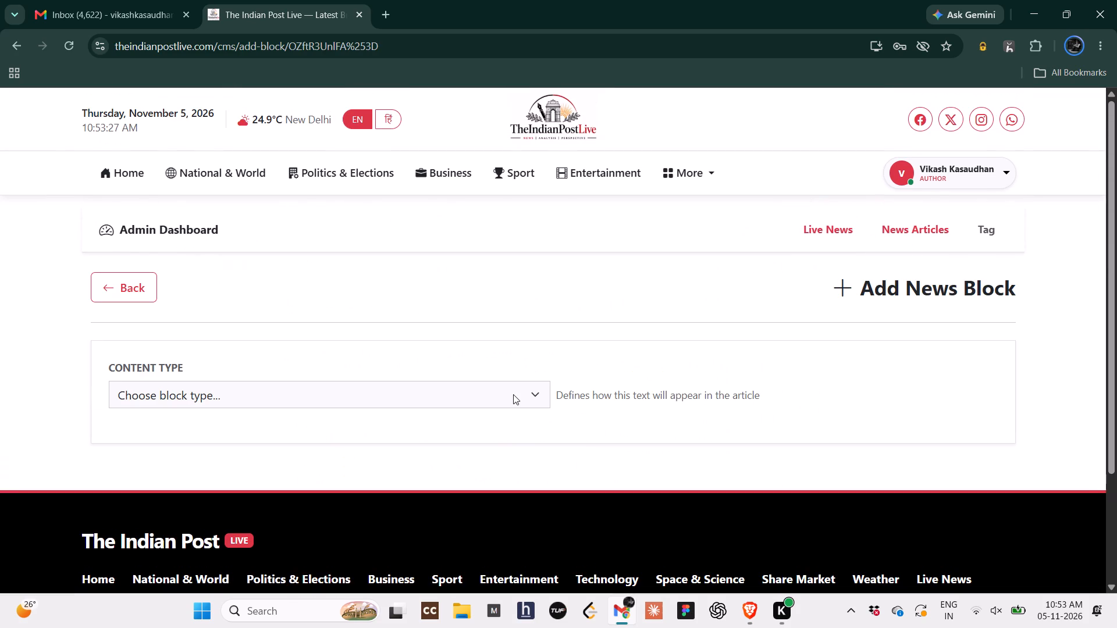
pyautogui.click(513, 394)
pyautogui.click(283, 230)
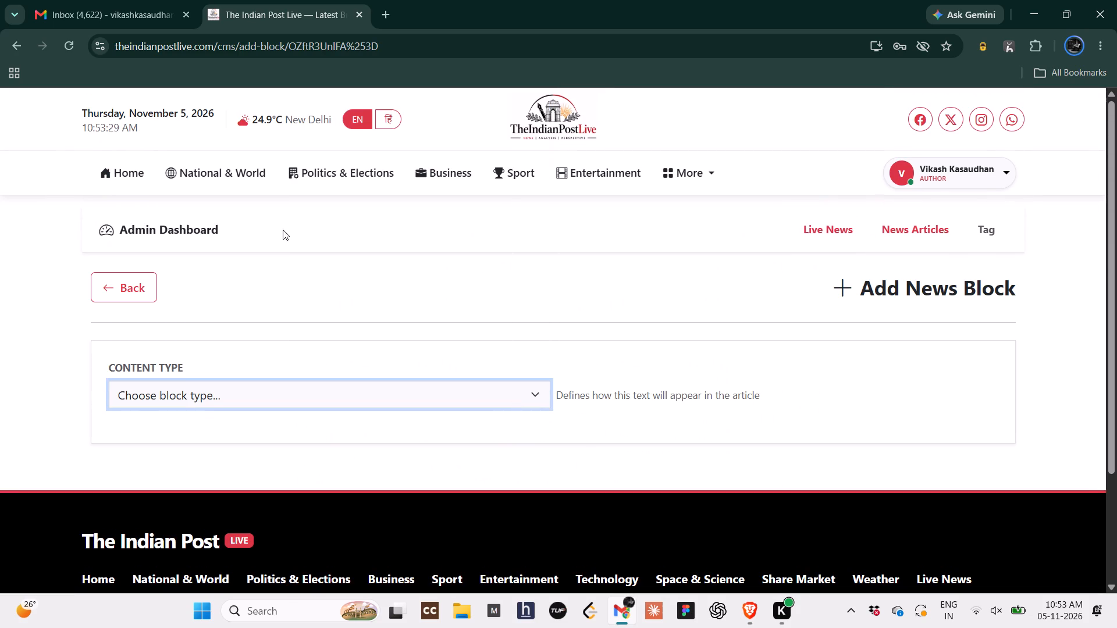
pyautogui.click(44, 322)
pyautogui.press('Down')
pyautogui.press('Down')
pyautogui.press('Down')
pyautogui.press('Down')
pyautogui.press('Down')
pyautogui.press('Down')
pyautogui.press('Down')
pyautogui.press('Down')
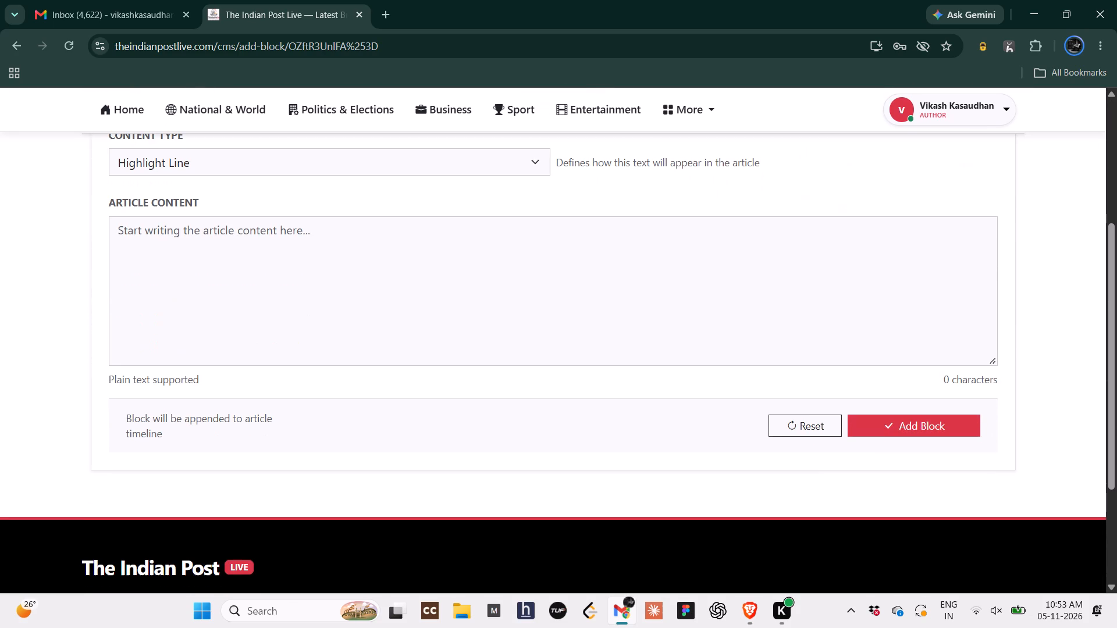
pyautogui.click(241, 279)
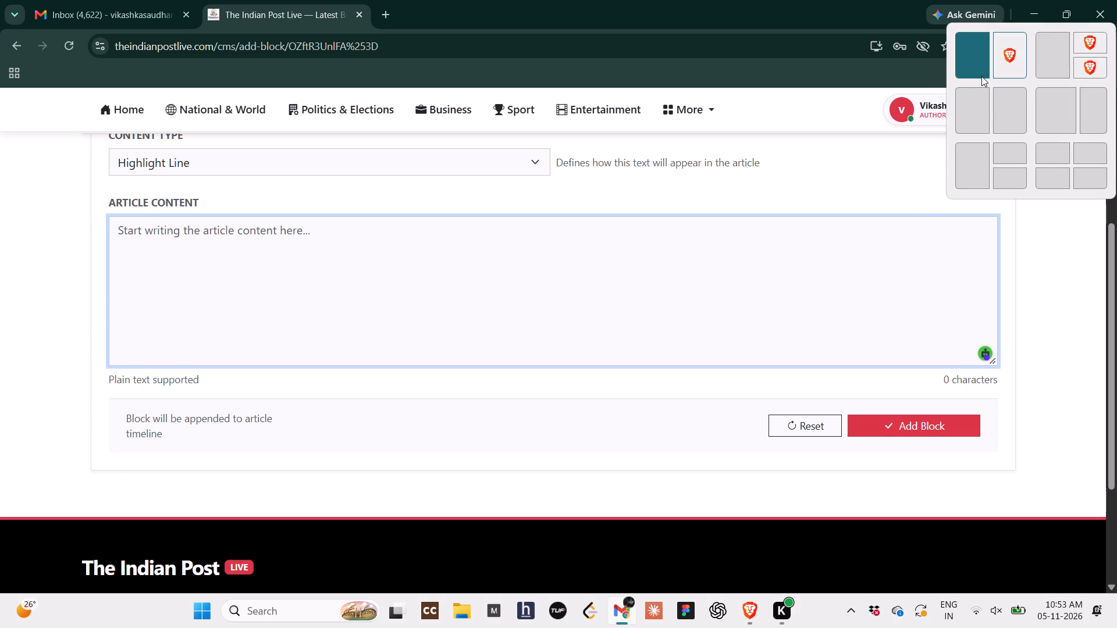
pyautogui.click(981, 76)
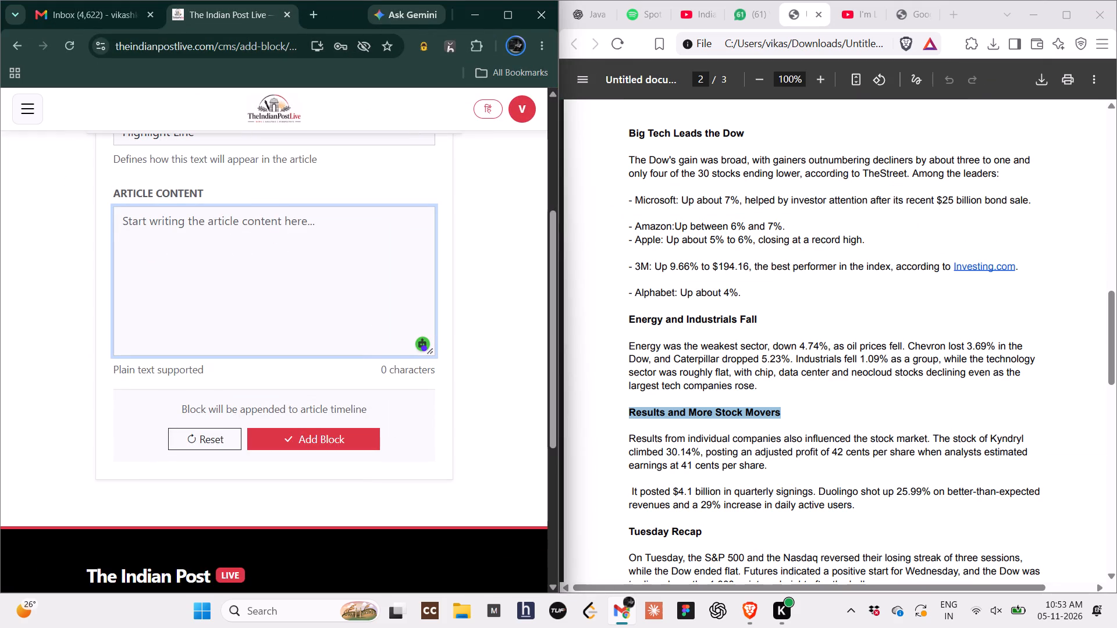
# Enter the heading "Results and More Stock Movers" as the block's content and add the block to the article.
pyautogui.hotkey('ctrl', 'c')
pyautogui.click(290, 319)
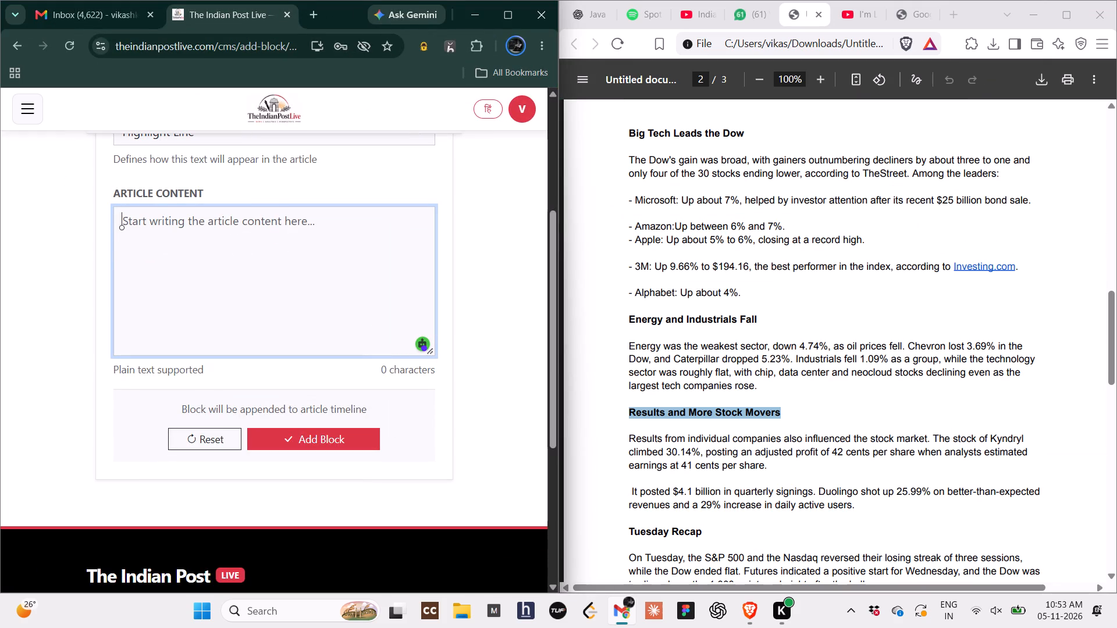
pyautogui.hotkey('ctrl', 'v')
pyautogui.keyDown('ctrl'); pyautogui.click(290, 319); pyautogui.keyUp('ctrl')
pyautogui.click(282, 439)
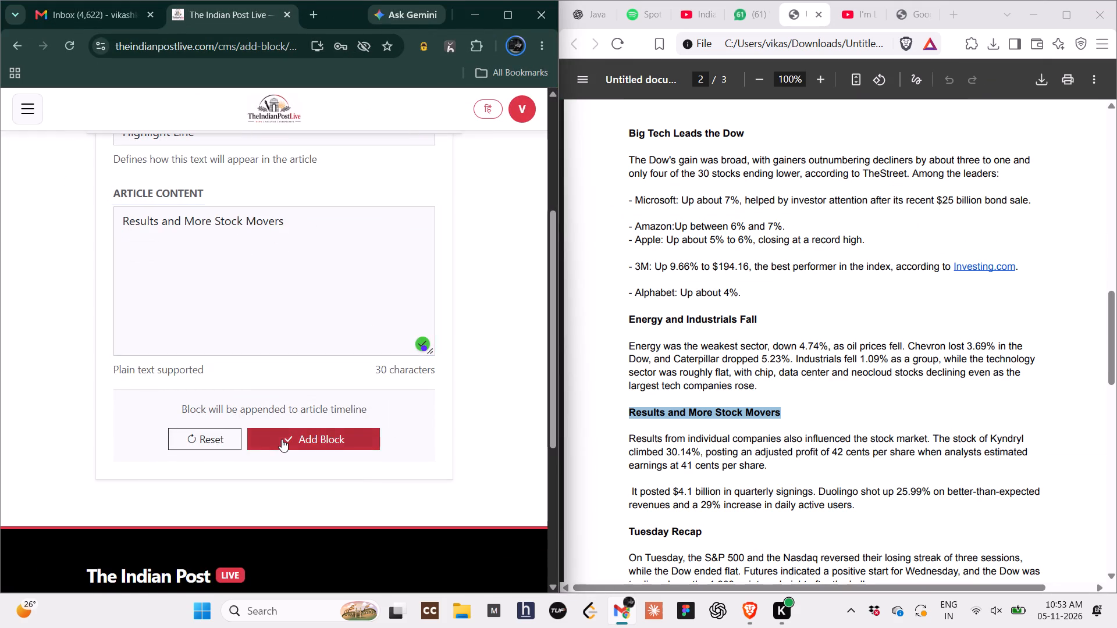
pyautogui.click(247, 433)
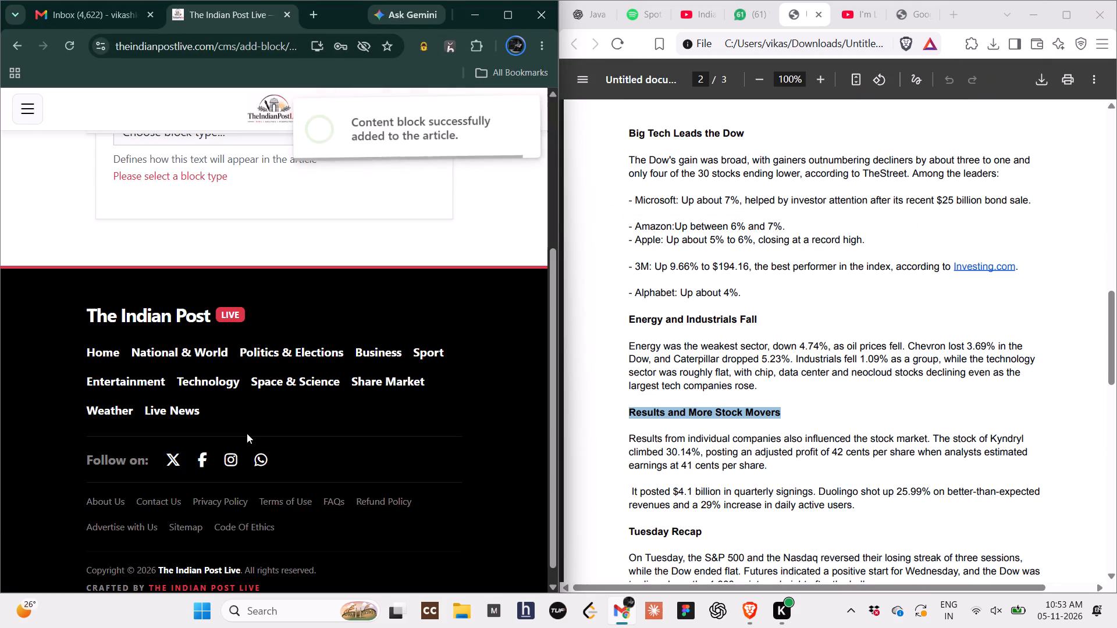
# Fill a new Paragraph block with the PDF text under "Results and More Stock Movers", from the Kyndryl results through Duolingo's active users.
pyautogui.click(416, 230)
pyautogui.press('Up')
pyautogui.press('Up')
pyautogui.press('Up')
pyautogui.press('Up')
pyautogui.press('Up')
pyautogui.press('Up')
pyautogui.press('Up')
pyautogui.press('Up')
pyautogui.press('Up')
pyautogui.press('Up')
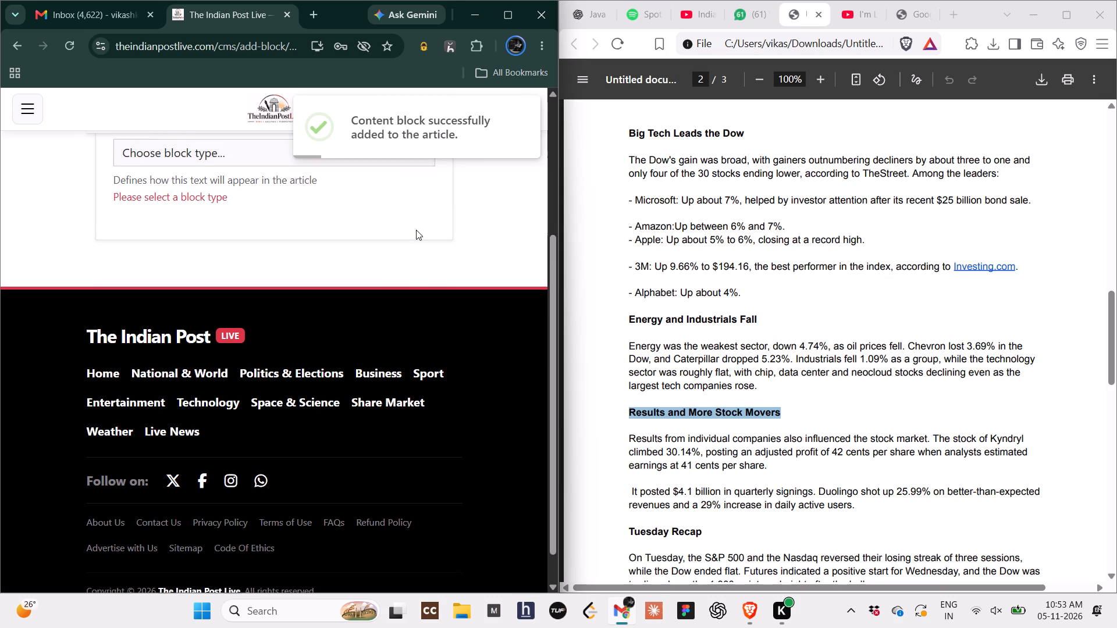
pyautogui.click(325, 363)
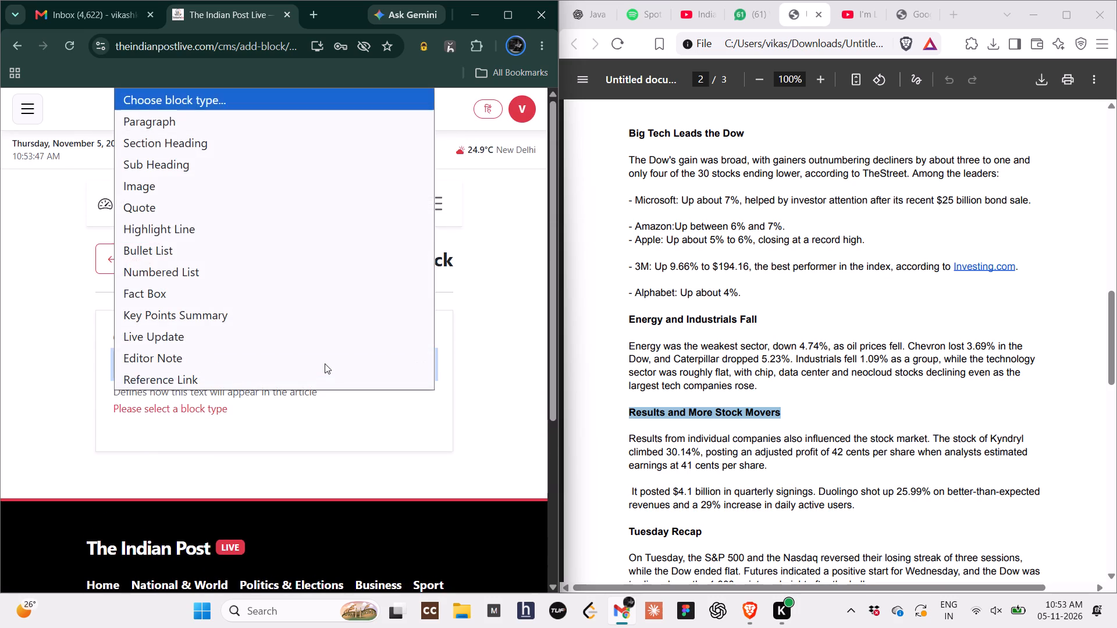
pyautogui.click(197, 224)
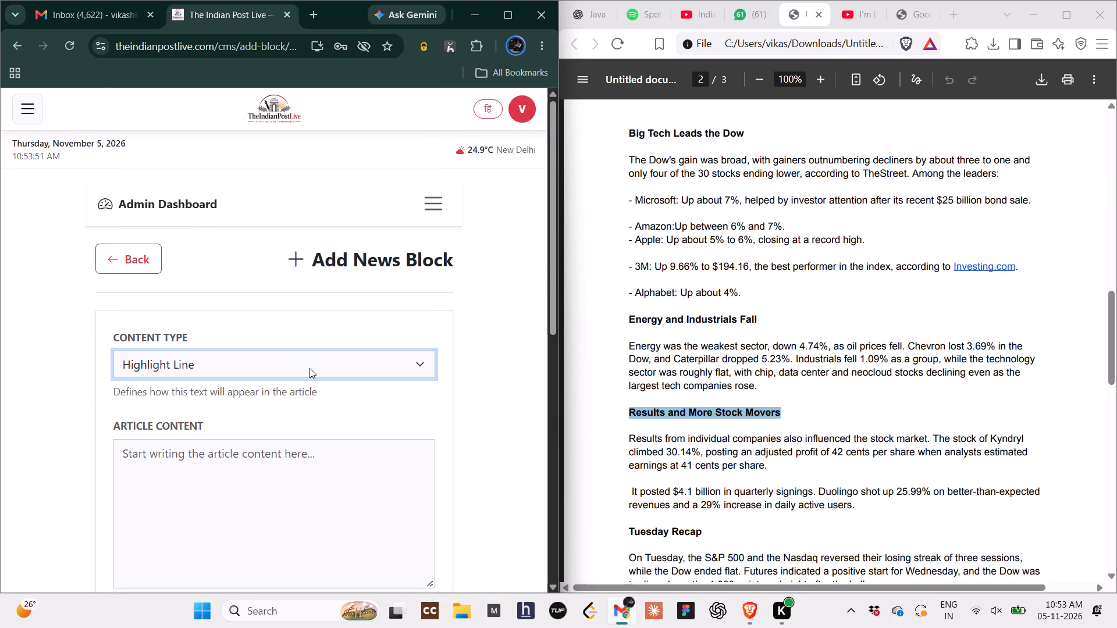
pyautogui.click(368, 361)
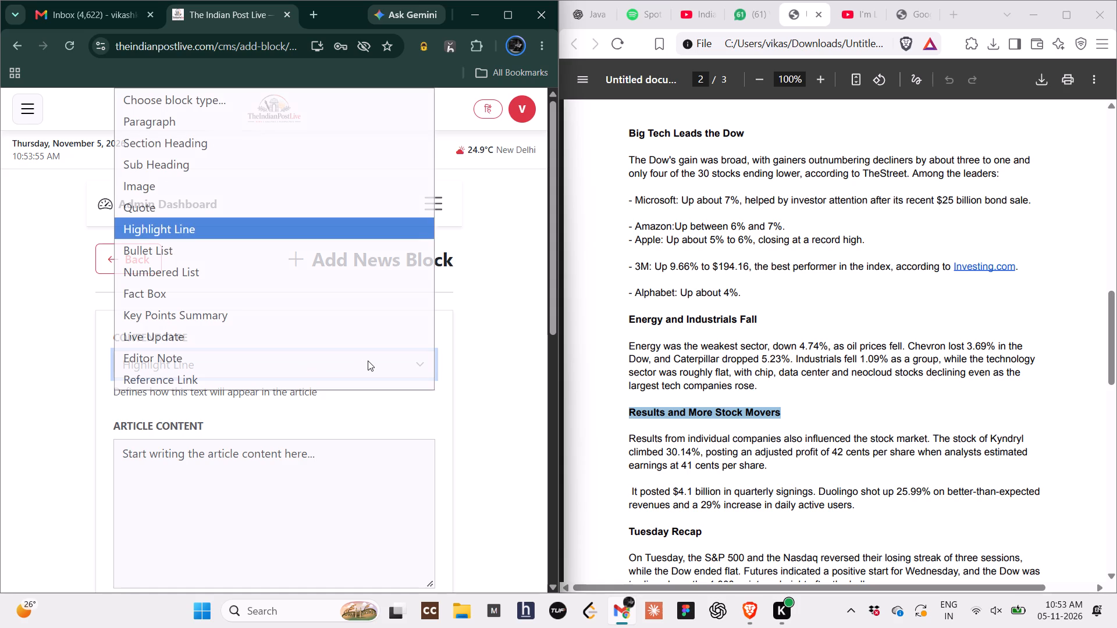
pyautogui.click(208, 130)
pyautogui.click(204, 509)
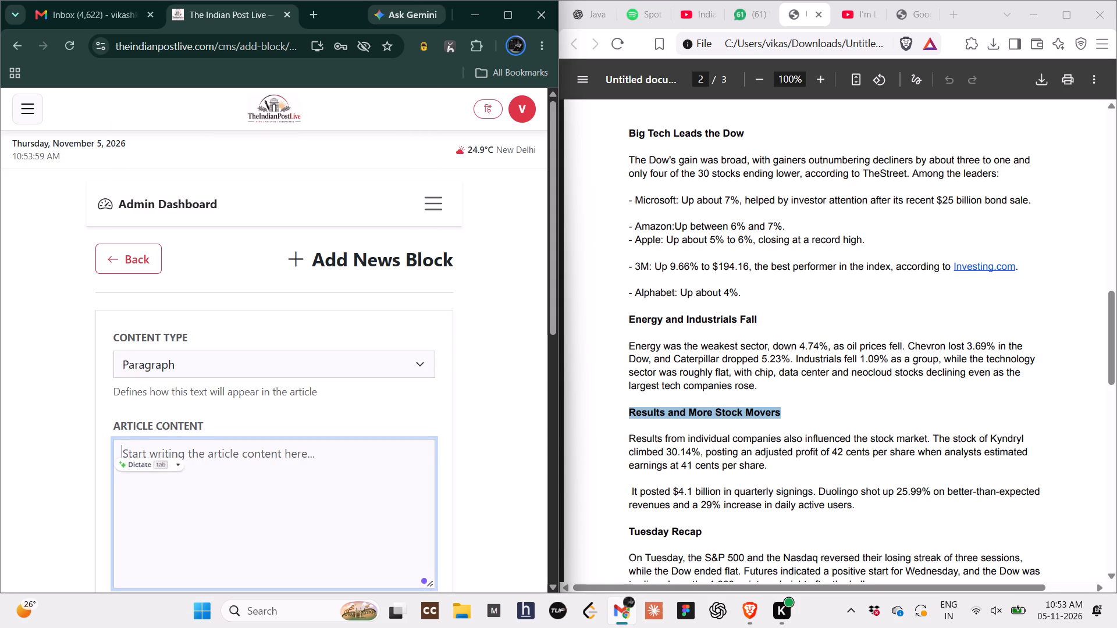
pyautogui.moveTo(859, 507); pyautogui.dragTo(757, 494)
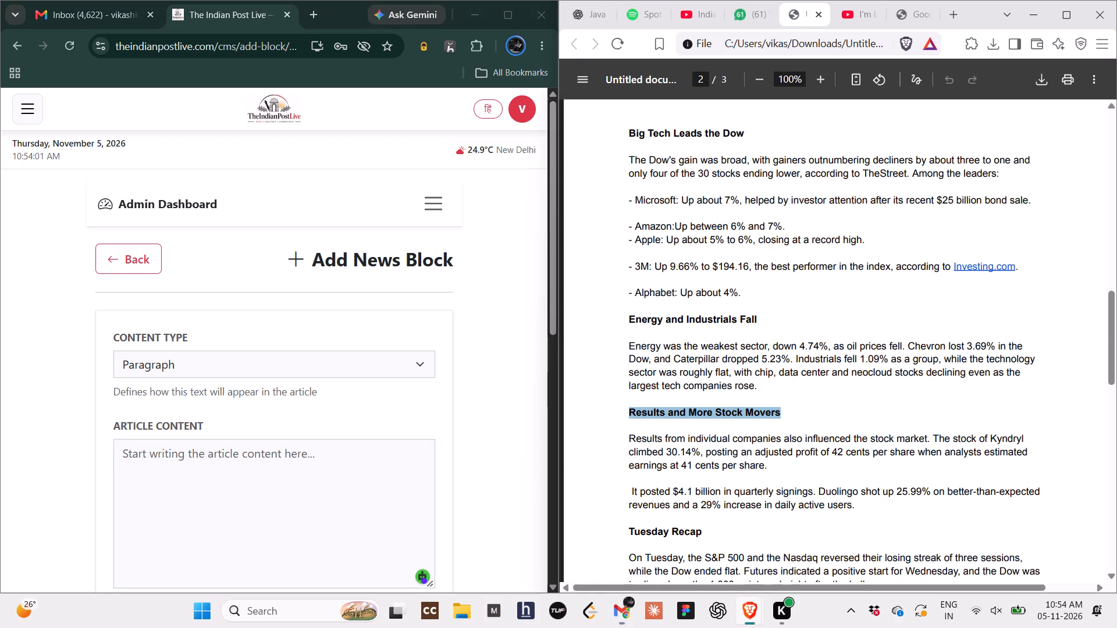
pyautogui.moveTo(757, 494); pyautogui.dragTo(627, 441)
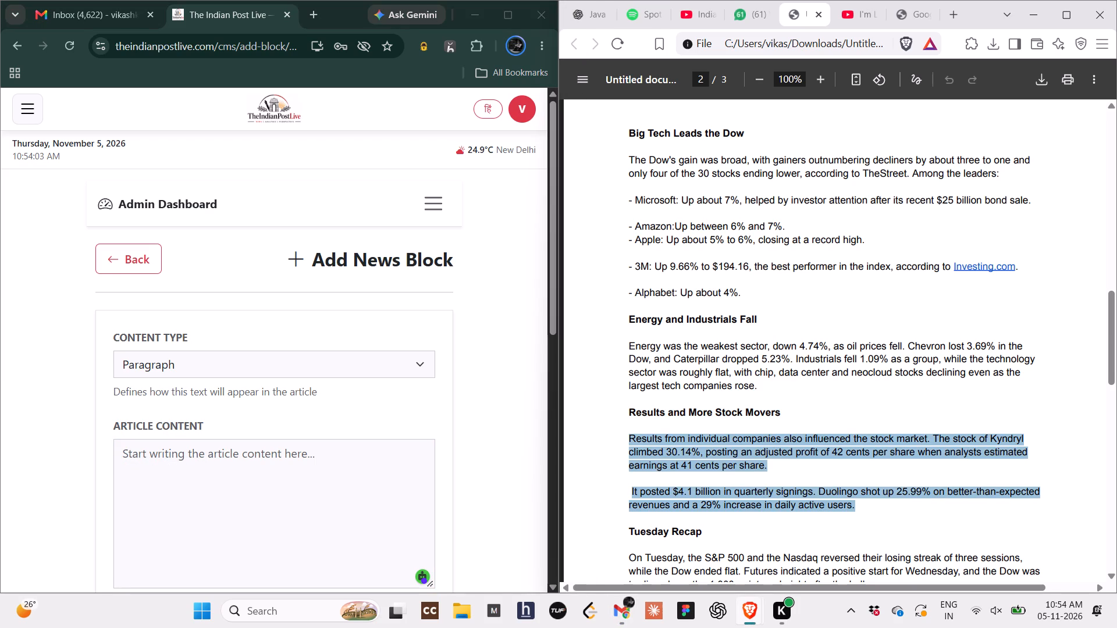
pyautogui.hotkey('ctrl', 'c')
pyautogui.hotkey('ctrl', 'c')
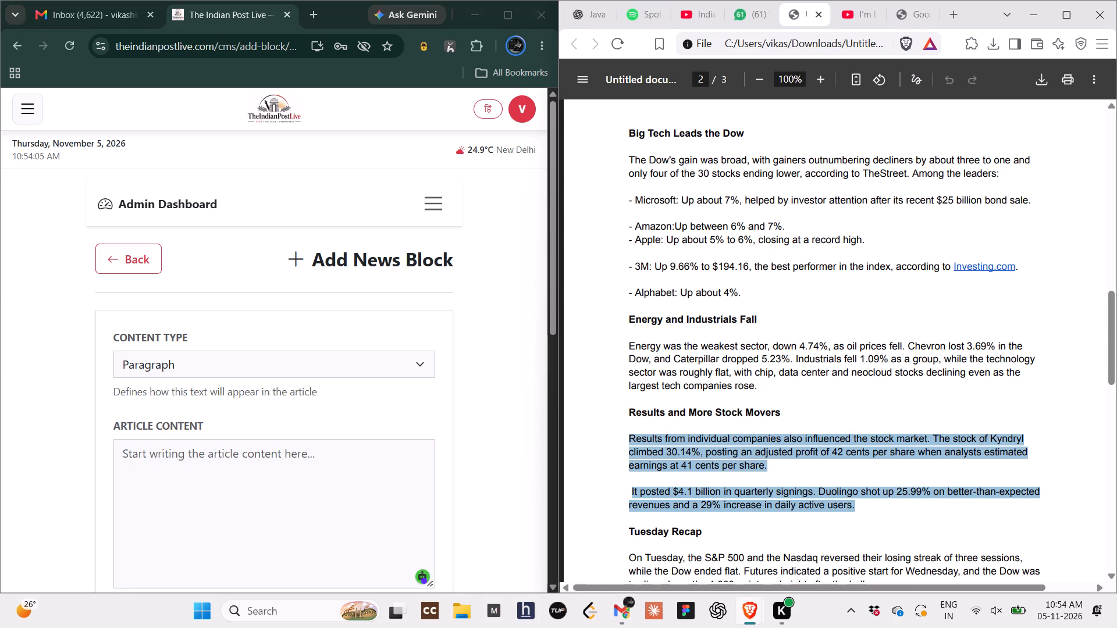
pyautogui.click(322, 499)
pyautogui.hotkey('ctrl', 'v')
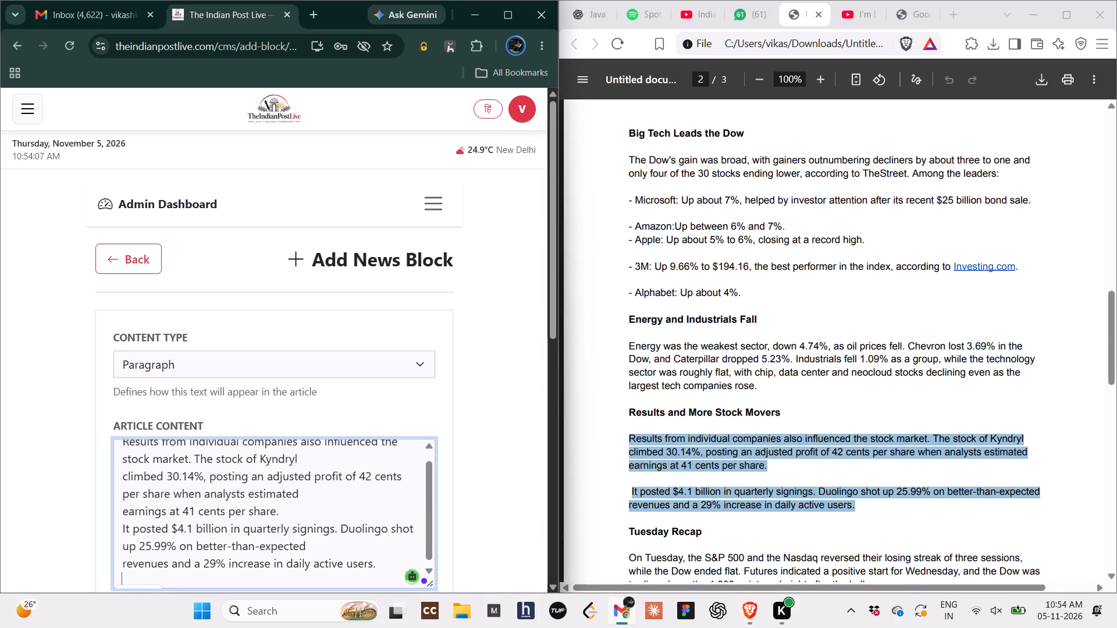
# Insert a blank line before "It posted $4.1 billion" in the paragraph and add the block to the article.
pyautogui.click(307, 513)
pyautogui.press('Return')
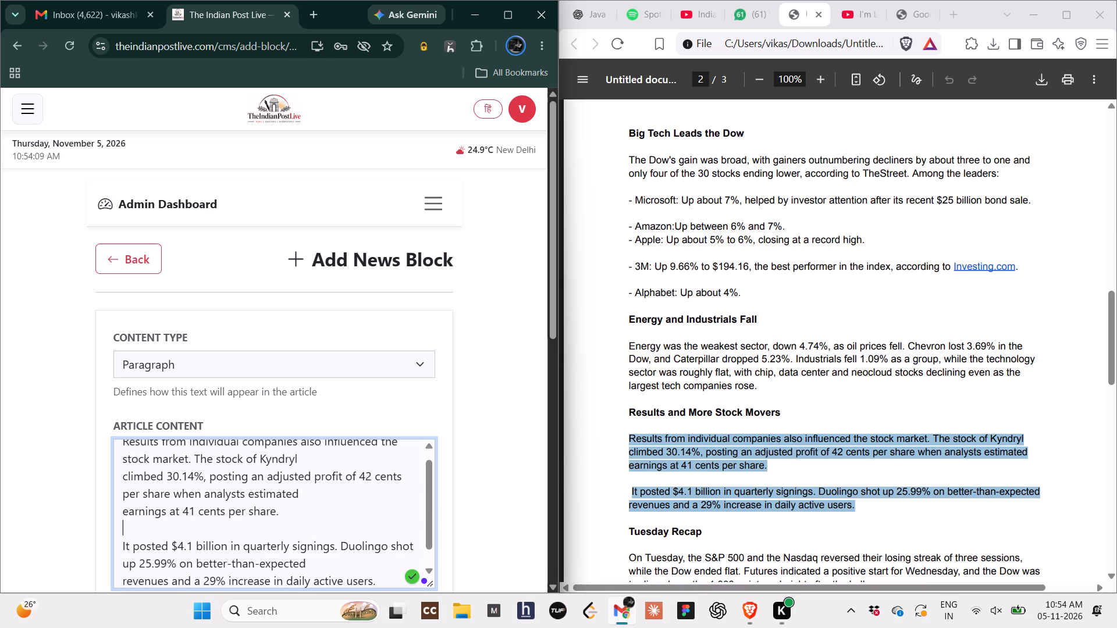
pyautogui.click(499, 513)
pyautogui.press('Down')
pyautogui.press('Down')
pyautogui.press('Down')
pyautogui.press('Down')
pyautogui.press('Down')
pyautogui.press('Down')
pyautogui.press('Down')
pyautogui.press('Down')
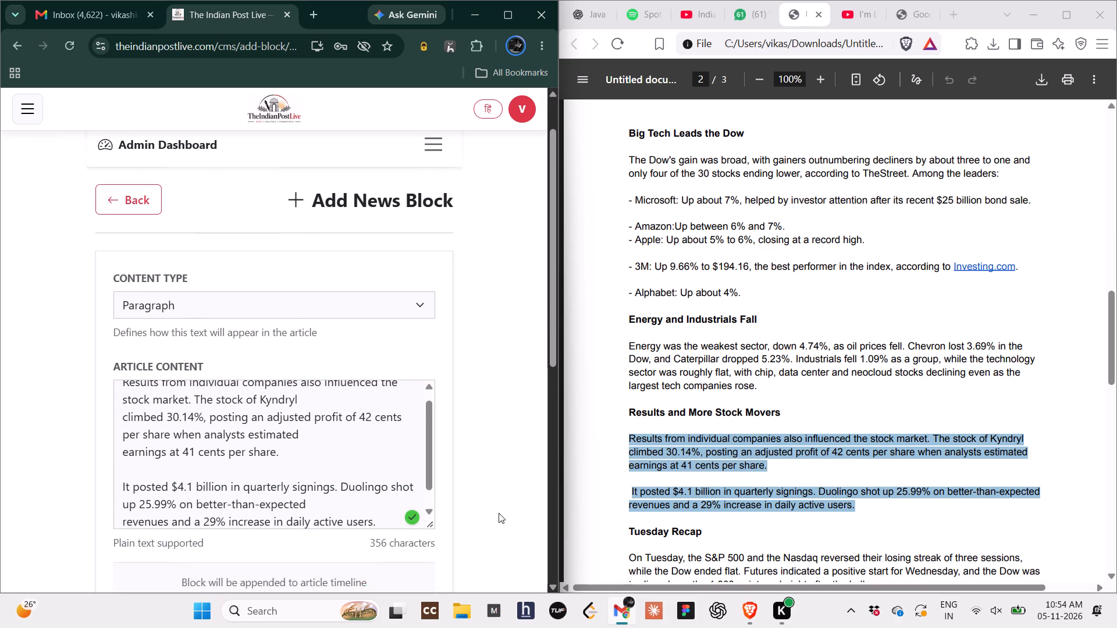
pyautogui.click(335, 438)
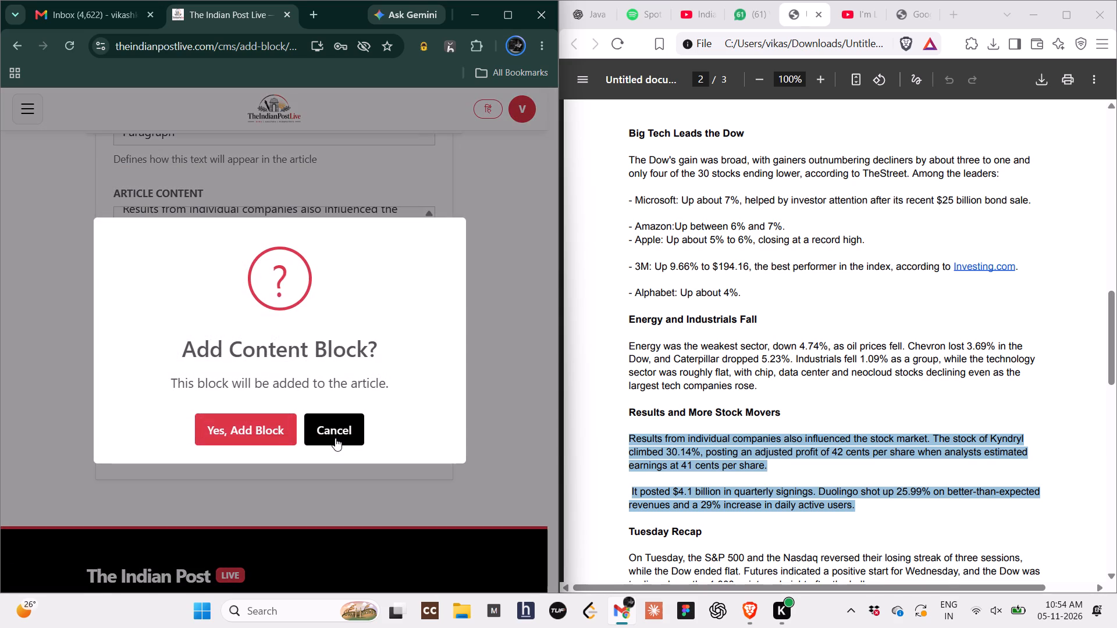
pyautogui.click(272, 428)
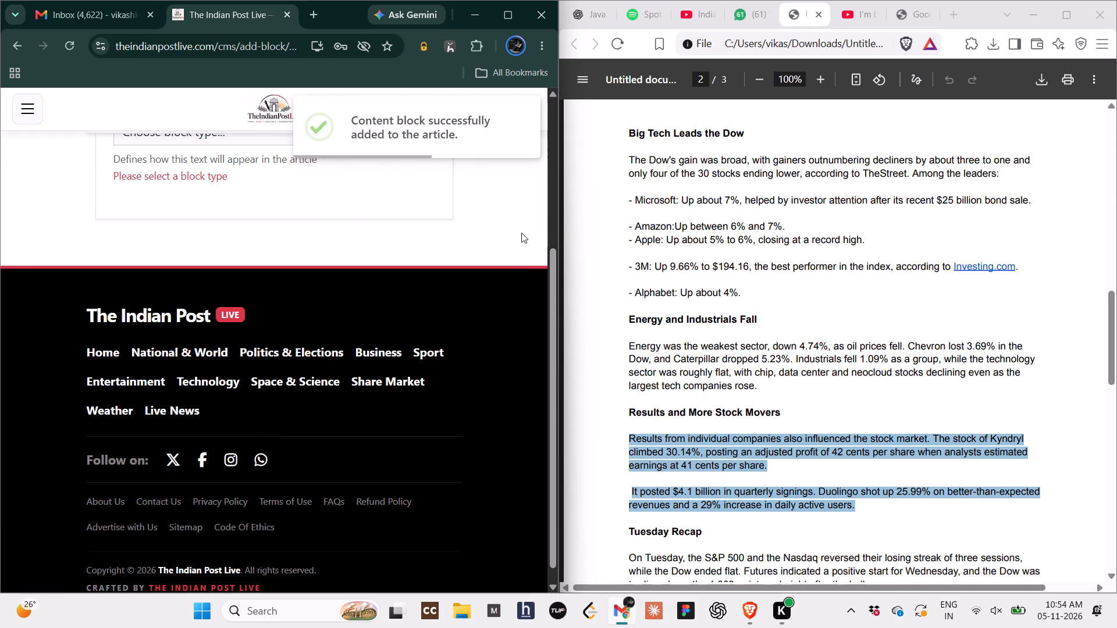
# Fill a new Highlight Line block with the PDF heading "Tuesday Recap".
pyautogui.click(499, 231)
pyautogui.press('Up')
pyautogui.press('Up')
pyautogui.press('Up')
pyautogui.press('Up')
pyautogui.press('Up')
pyautogui.press('Up')
pyautogui.press('Up')
pyautogui.press('Up')
pyautogui.press('Up')
pyautogui.press('Up')
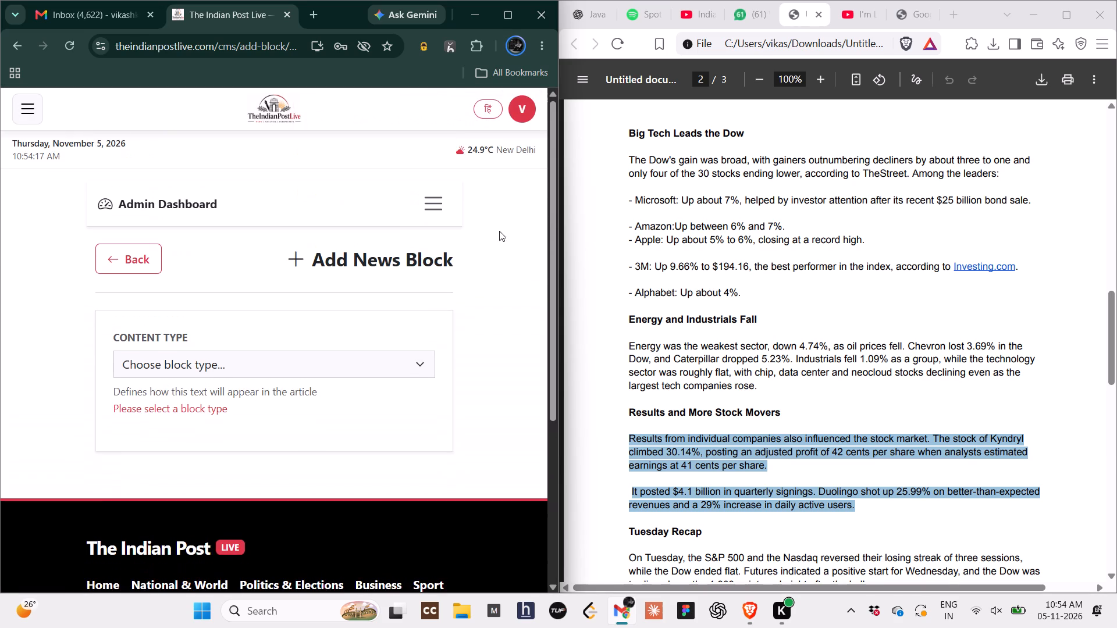
pyautogui.click(812, 395)
pyautogui.press('Down')
pyautogui.press('Down')
pyautogui.press('Down')
pyautogui.press('Down')
pyautogui.press('Down')
pyautogui.press('Down')
pyautogui.press('Down')
pyautogui.press('Down')
pyautogui.press('Down')
pyautogui.press('Down')
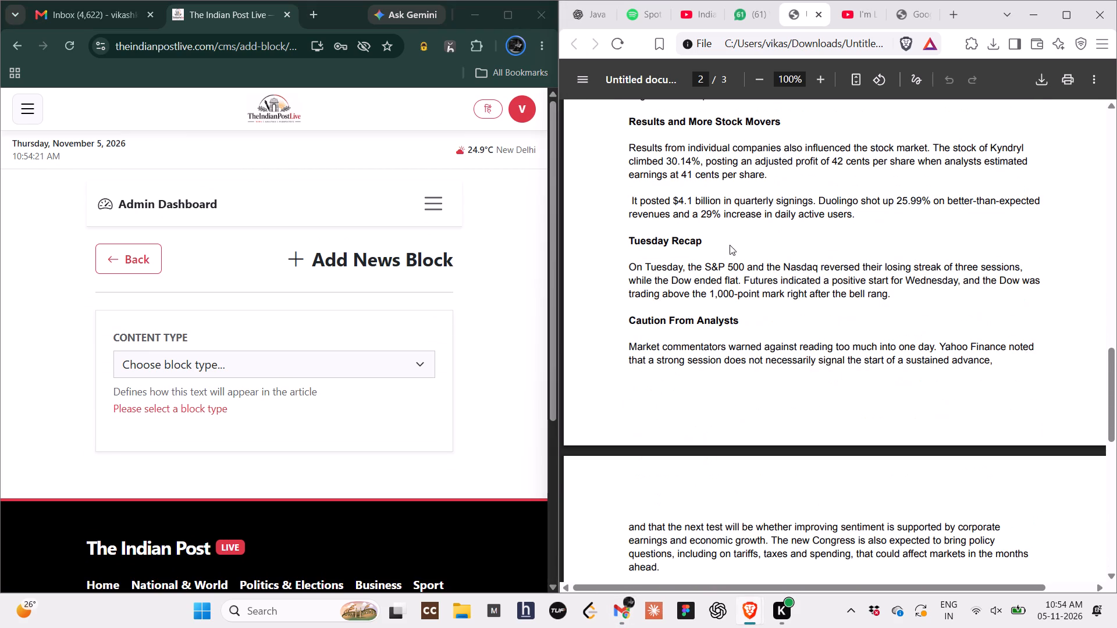
pyautogui.tripleClick(695, 241)
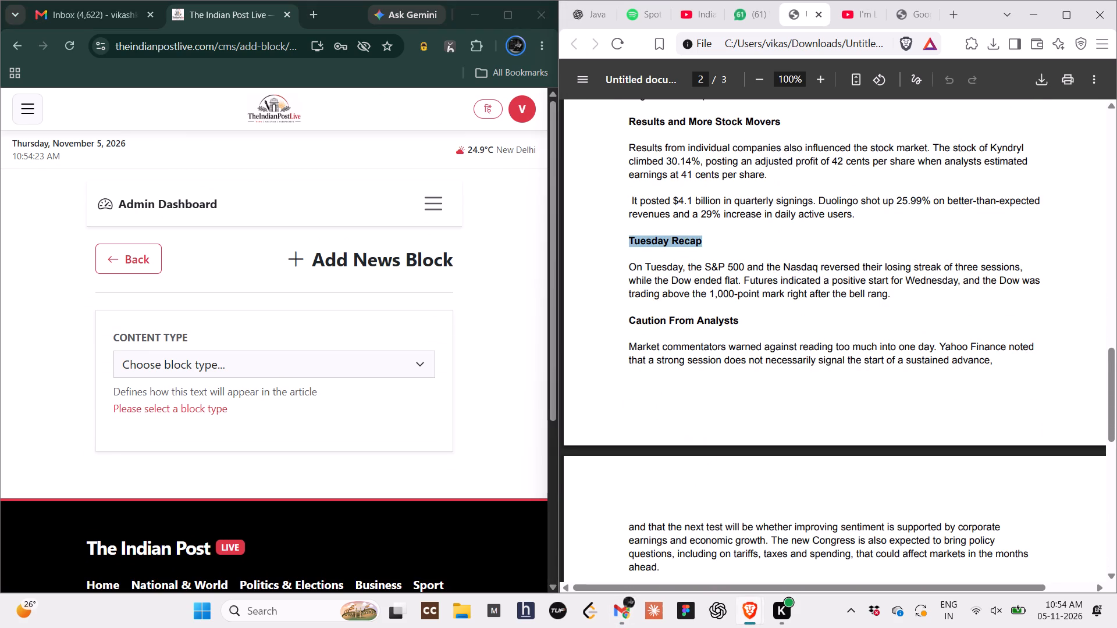
pyautogui.hotkey('ctrl', 'c')
pyautogui.click(289, 358)
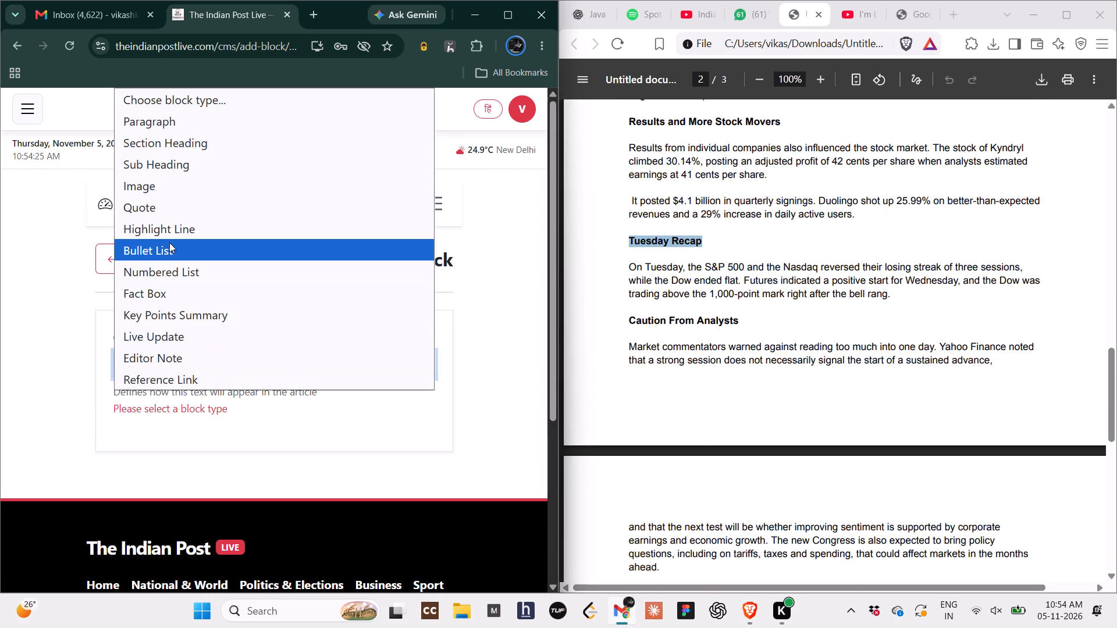
pyautogui.click(166, 228)
pyautogui.click(186, 484)
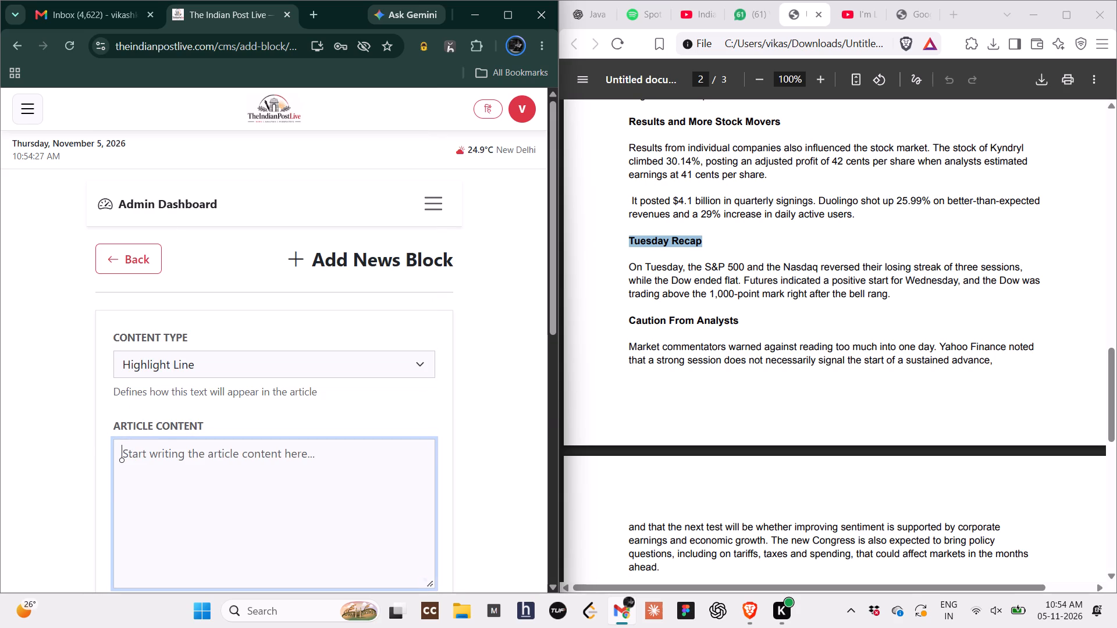
pyautogui.hotkey('ctrl', 'v')
# Add the "Tuesday Recap" Highlight Line block to the article.
pyautogui.click(535, 453)
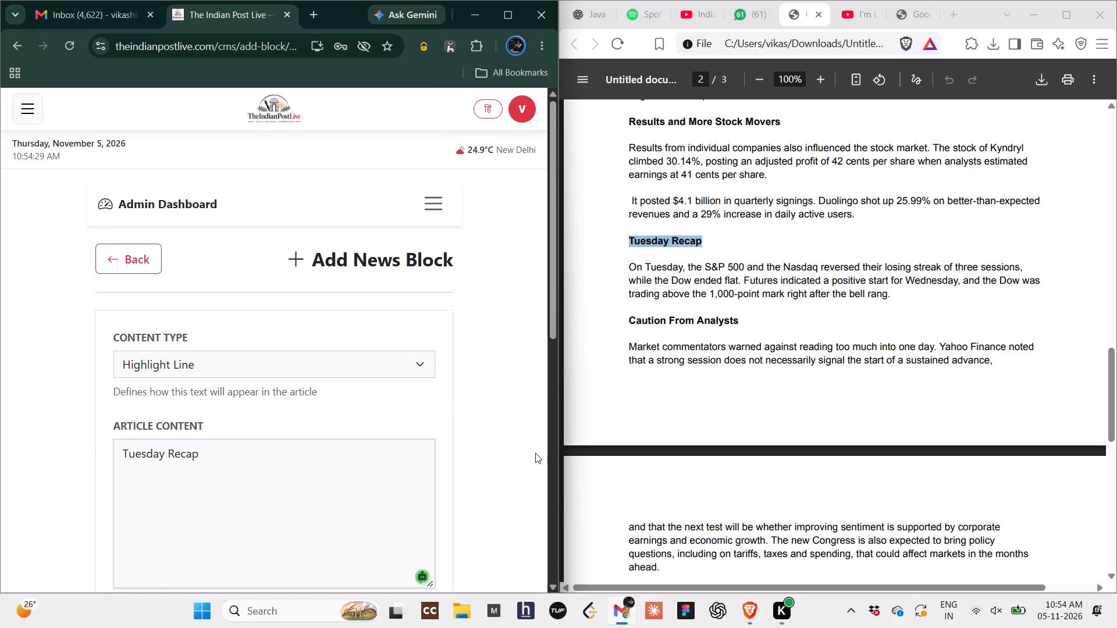
pyautogui.press('Down')
pyautogui.press('Down')
pyautogui.press('Down')
pyautogui.press('Down')
pyautogui.press('Down')
pyautogui.press('Down')
pyautogui.press('Down')
pyautogui.click(296, 472)
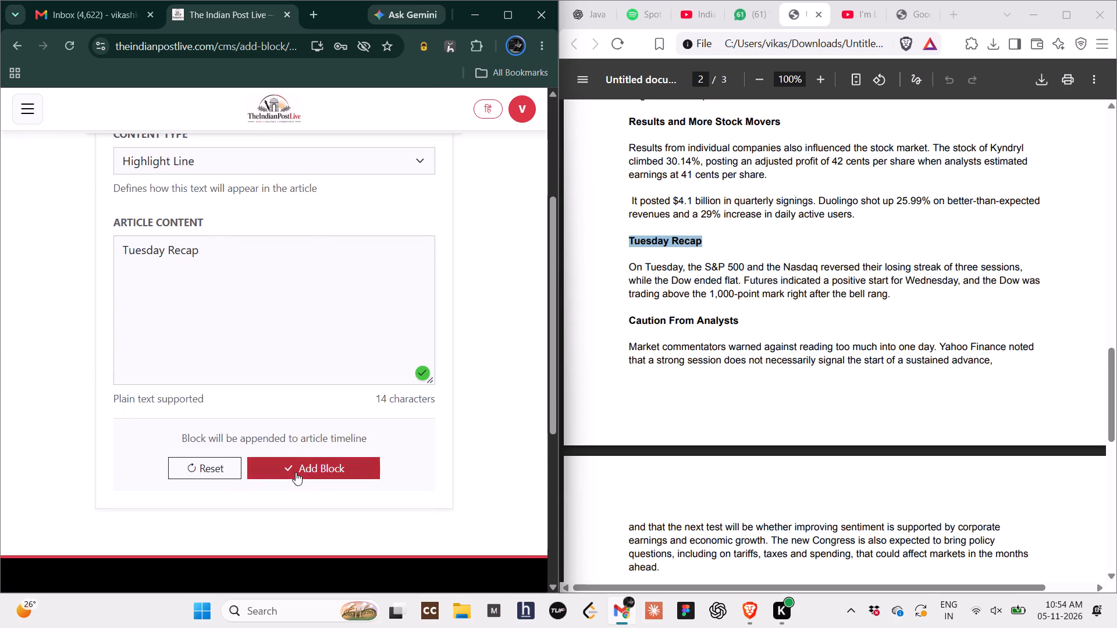
pyautogui.click(260, 424)
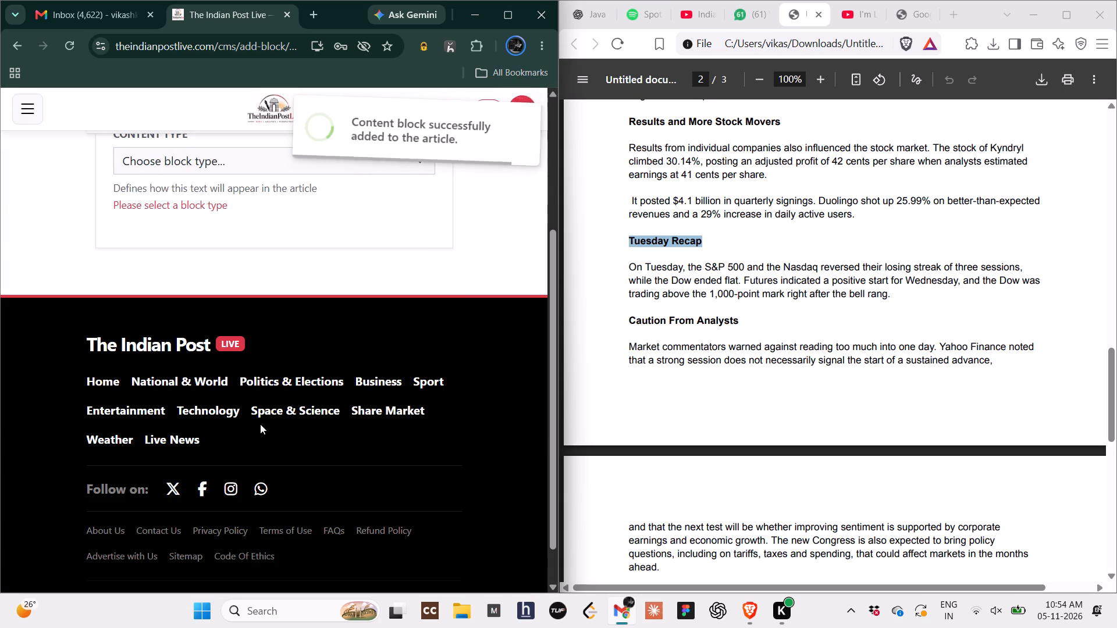
# Fill a new Paragraph block with the PDF text under "Tuesday Recap", from "On Tuesday, the S&P 500" through "after the bell rang.".
pyautogui.click(484, 241)
pyautogui.press('Up')
pyautogui.press('Up')
pyautogui.press('Up')
pyautogui.press('Up')
pyautogui.press('Up')
pyautogui.press('Up')
pyautogui.press('Up')
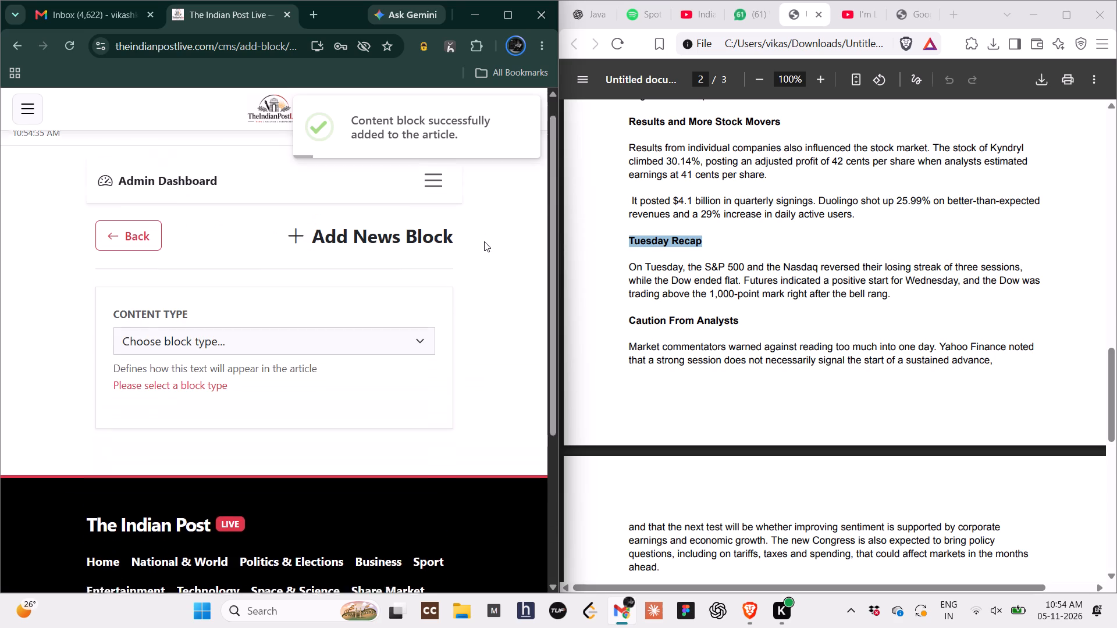
pyautogui.click(371, 359)
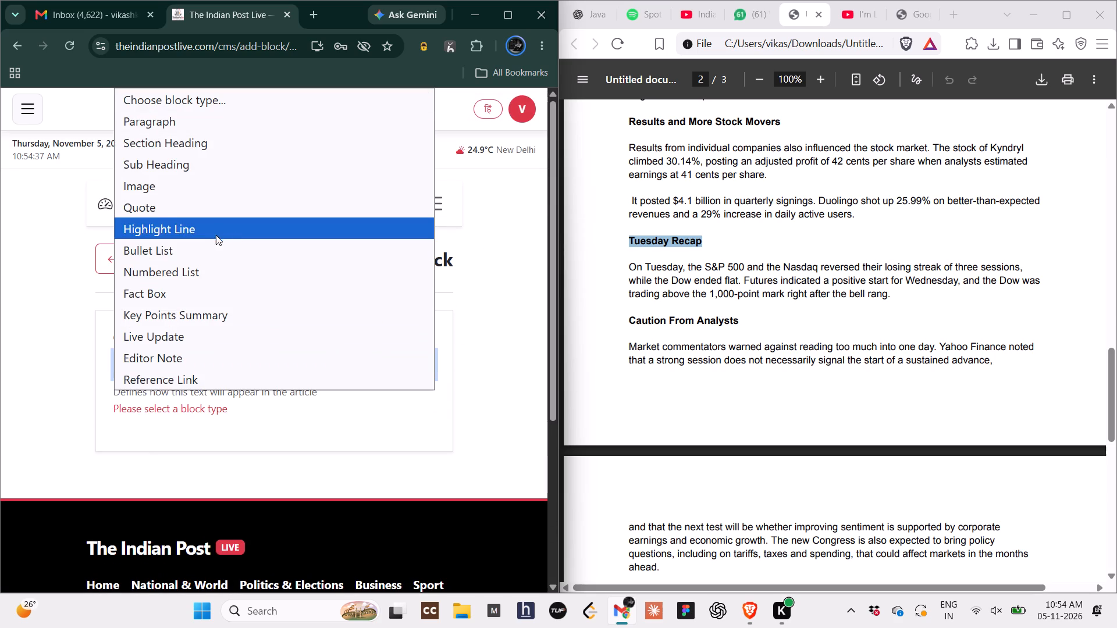
pyautogui.click(176, 126)
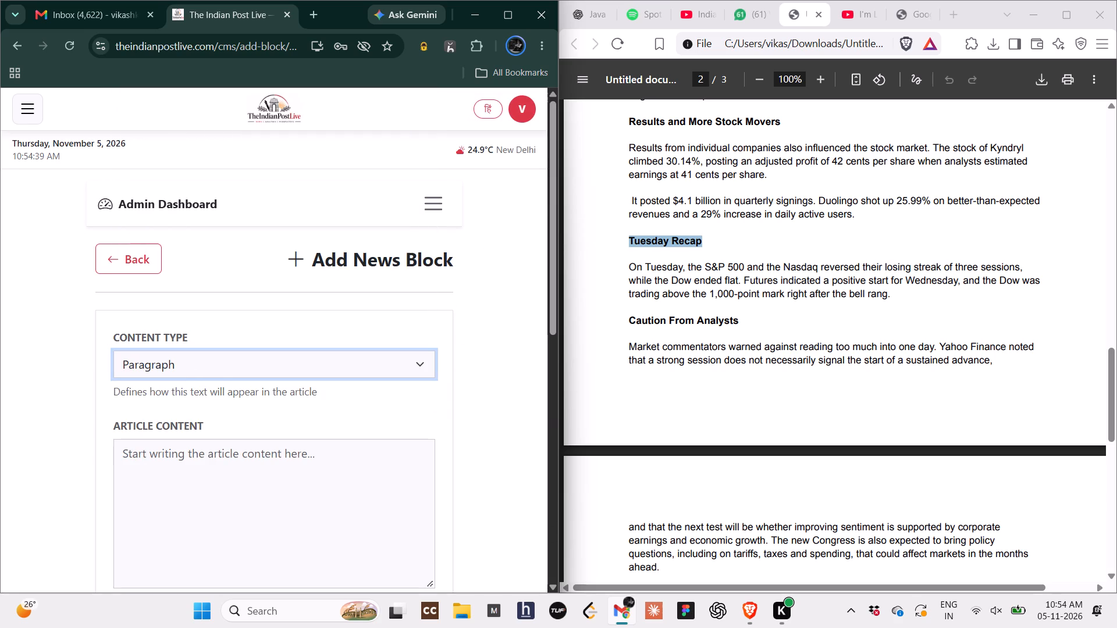
pyautogui.moveTo(898, 295); pyautogui.dragTo(639, 269)
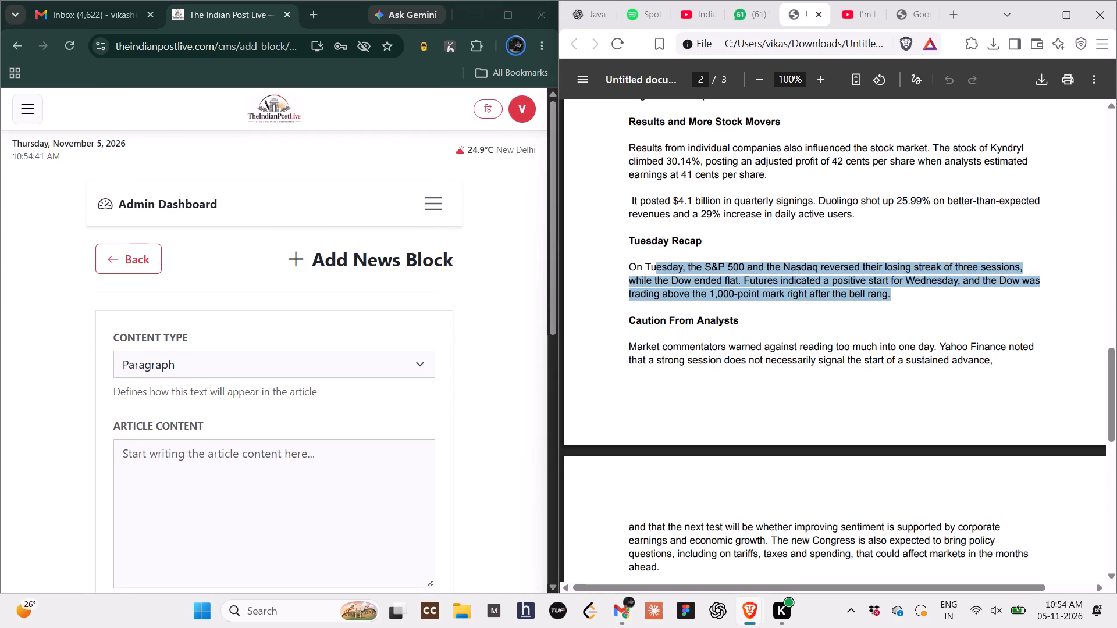
pyautogui.moveTo(639, 269); pyautogui.dragTo(624, 267)
pyautogui.hotkey('ctrl', 'c')
pyautogui.click(254, 507)
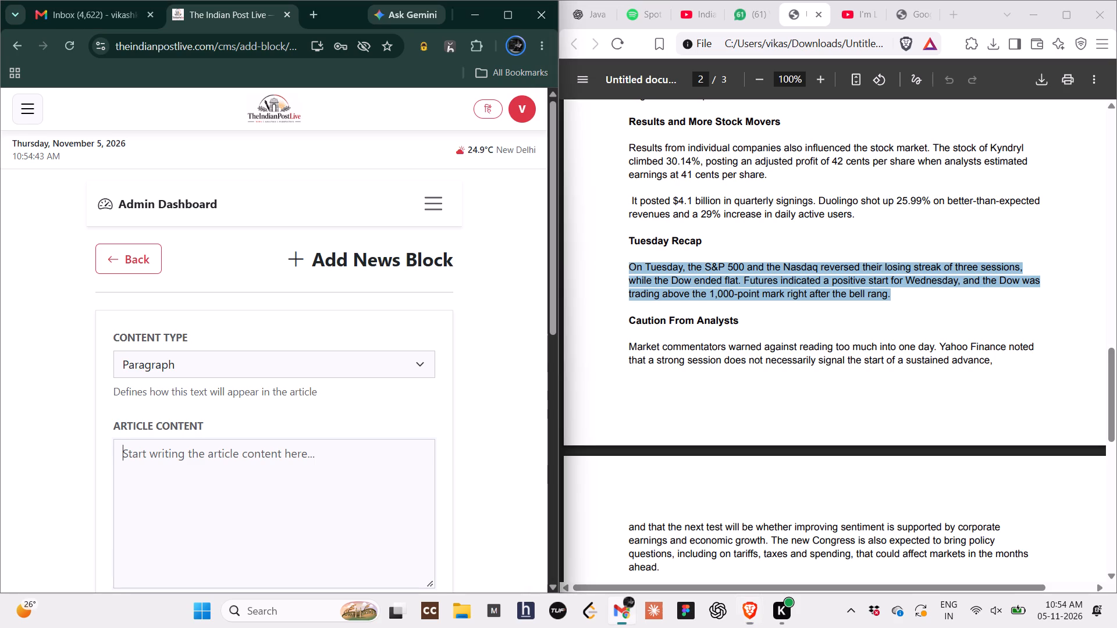
pyautogui.hotkey('ctrl', 'v')
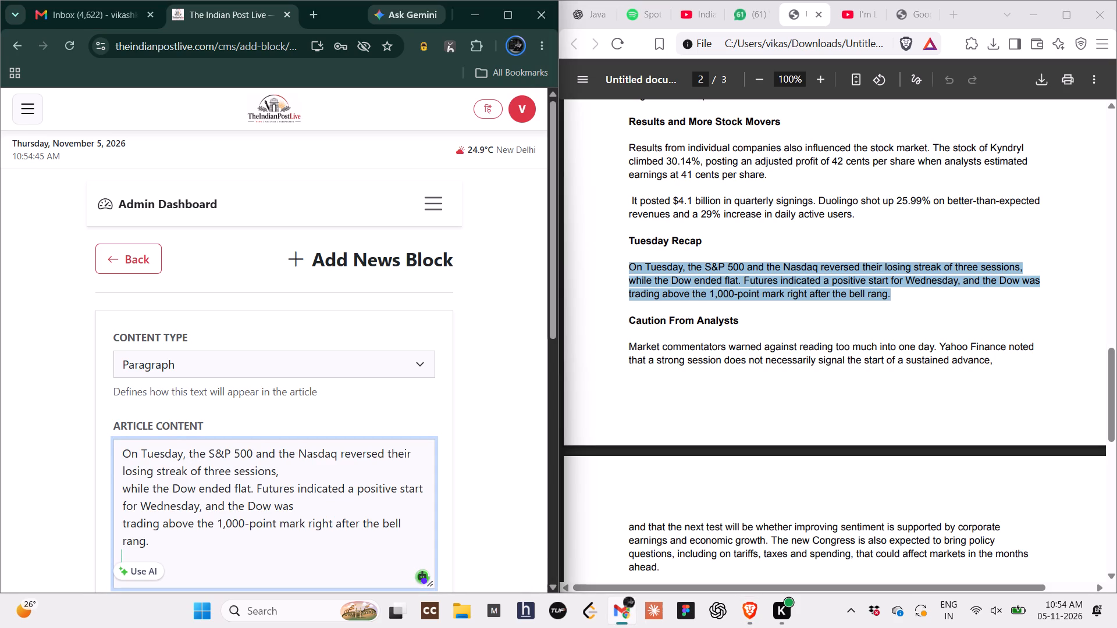
# Add the Tuesday Recap paragraph block to the article.
pyautogui.click(490, 510)
pyautogui.press('Down')
pyautogui.press('Down')
pyautogui.press('Down')
pyautogui.press('Down')
pyautogui.press('Down')
pyautogui.press('Down')
pyautogui.press('Down')
pyautogui.press('Down')
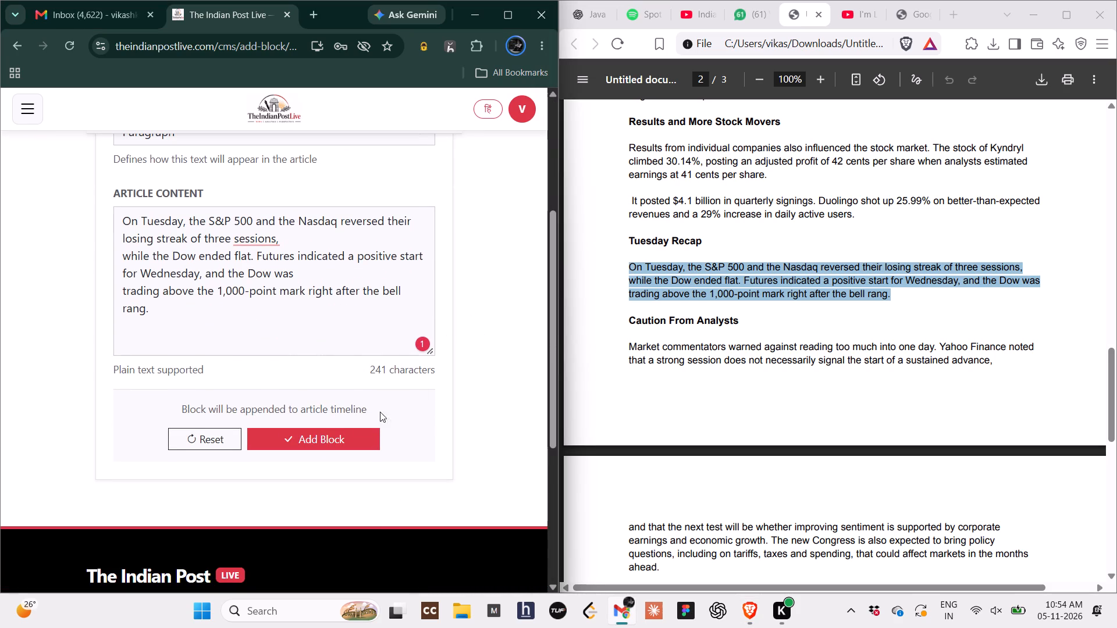
pyautogui.click(343, 434)
pyautogui.click(283, 423)
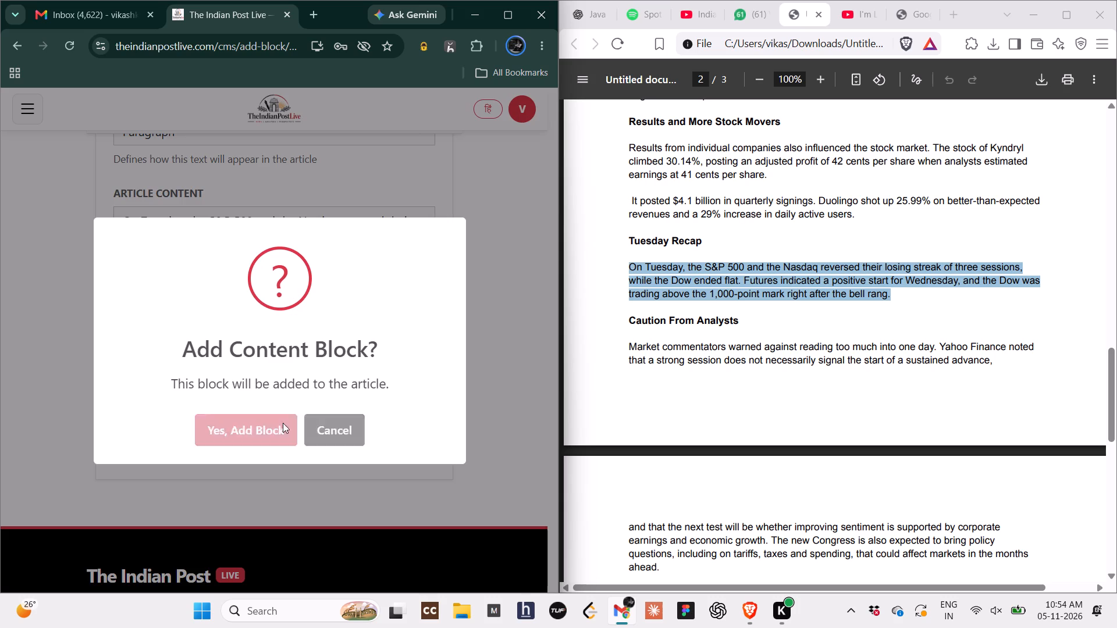
# Fill a new Highlight Line block with the PDF heading "Caution From Analysts".
pyautogui.press('Up')
pyautogui.press('Up')
pyautogui.press('Up')
pyautogui.press('Up')
pyautogui.press('Up')
pyautogui.press('Up')
pyautogui.press('Up')
pyautogui.press('Up')
pyautogui.press('Up')
pyautogui.press('Up')
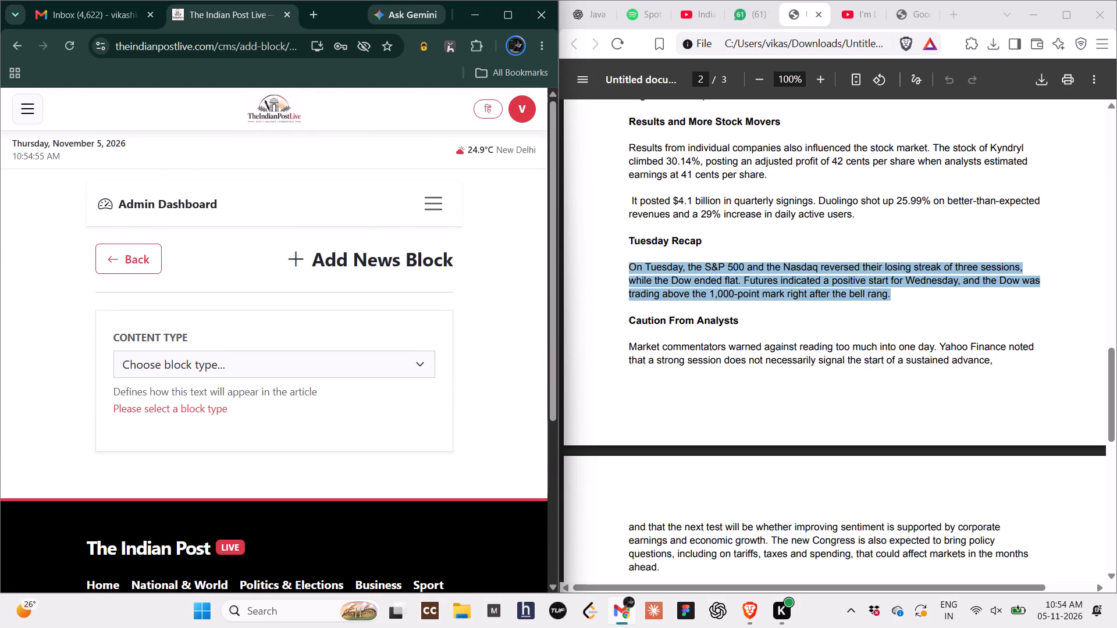
pyautogui.tripleClick(713, 322)
pyautogui.hotkey('ctrl', 'c')
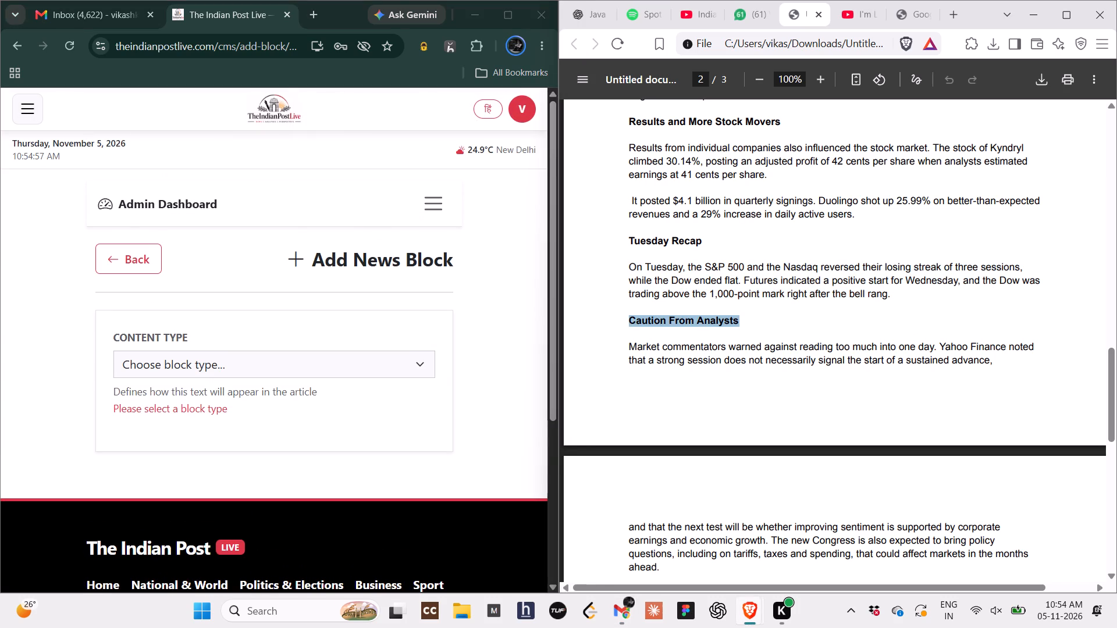
pyautogui.click(404, 366)
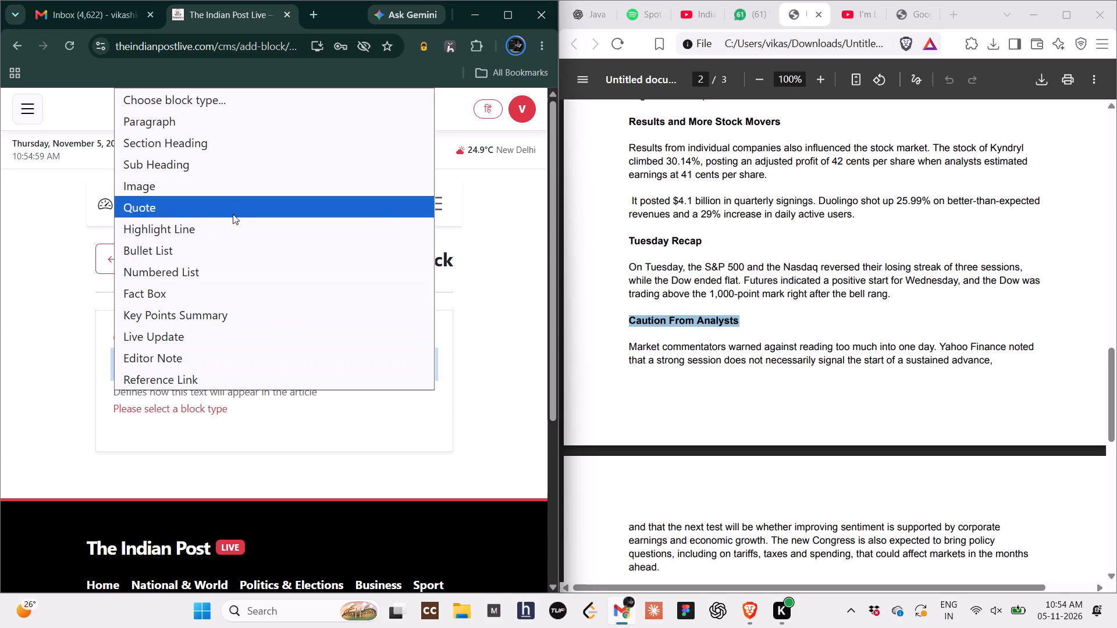
pyautogui.click(200, 231)
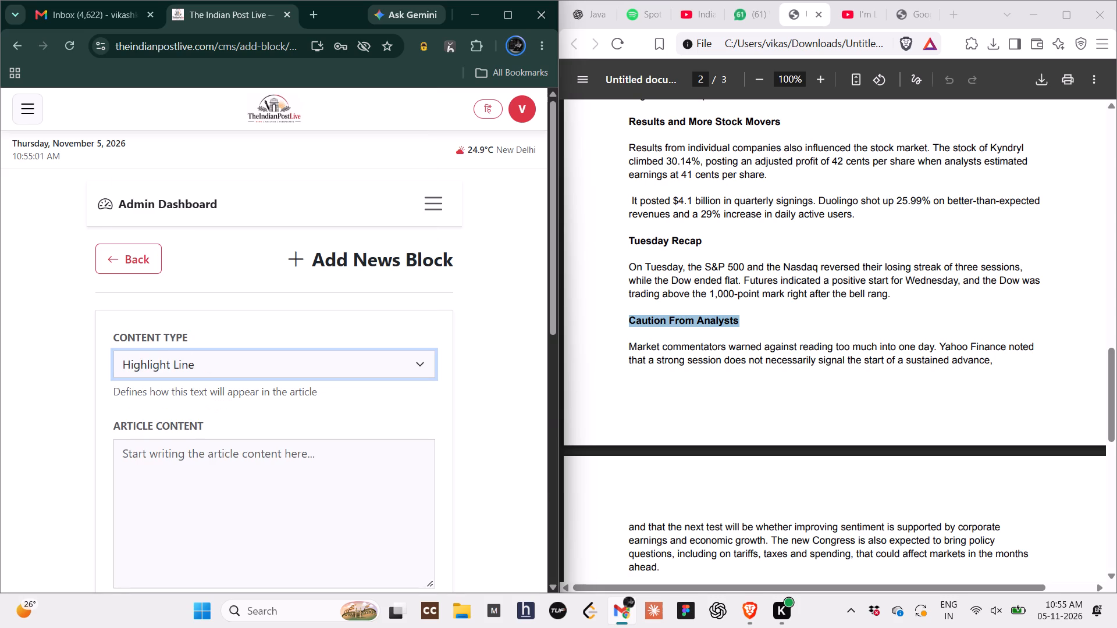
pyautogui.click(198, 465)
pyautogui.hotkey('ctrl', 'v')
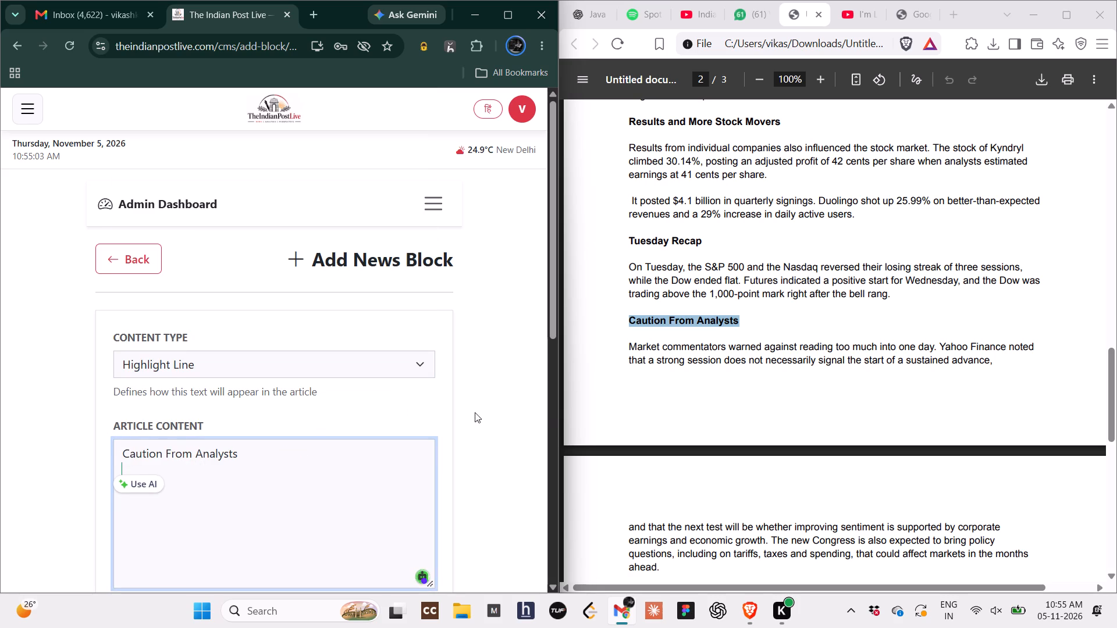
# Add the "Caution From Analysts" Highlight Line block to the article.
pyautogui.click(495, 412)
pyautogui.press('Down')
pyautogui.press('Down')
pyautogui.press('Down')
pyautogui.press('Down')
pyautogui.press('Down')
pyautogui.press('Down')
pyautogui.press('Down')
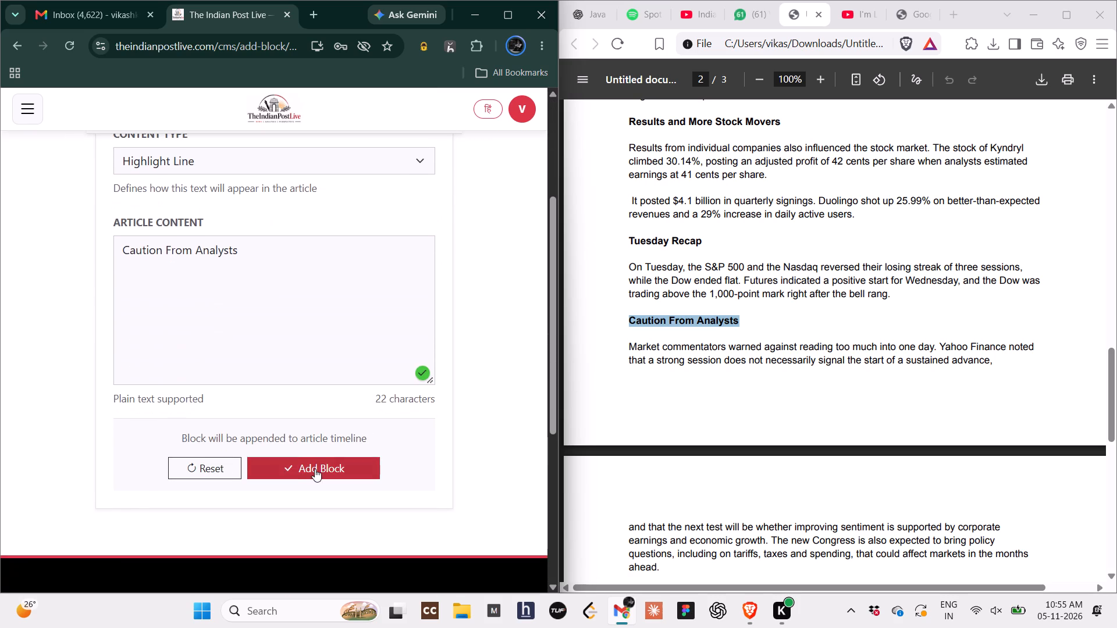
pyautogui.click(315, 469)
pyautogui.click(261, 426)
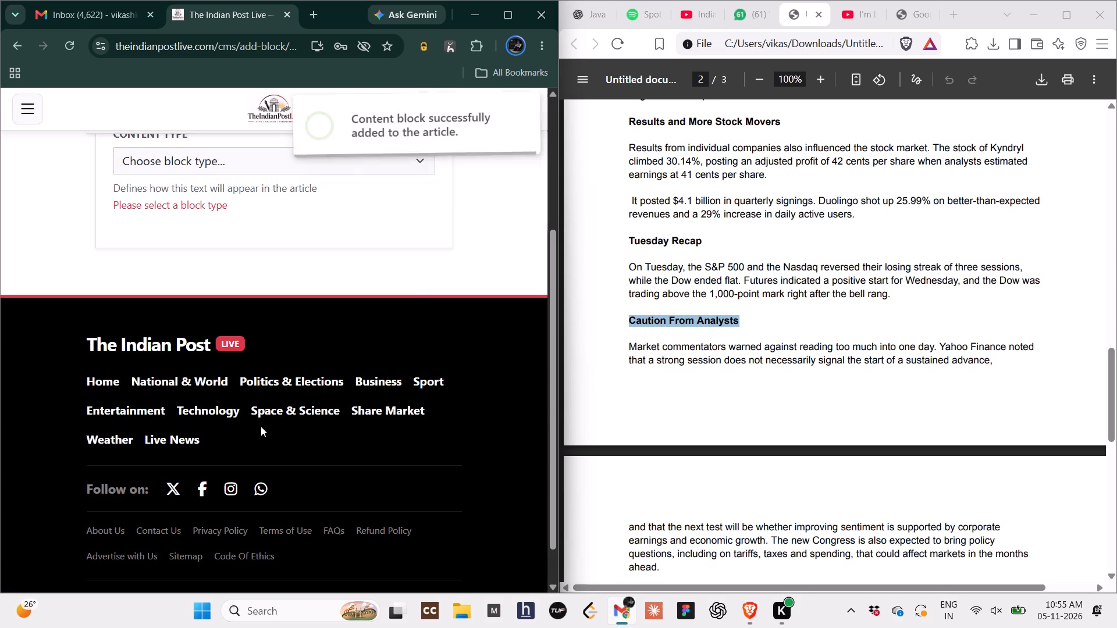
# Fill a new Paragraph block with the PDF text under "Caution From Analysts", from "Market commentators warned" across the page break through "ahead".
pyautogui.click(491, 260)
pyautogui.press('Up')
pyautogui.press('Up')
pyautogui.press('Up')
pyautogui.press('Up')
pyautogui.press('Up')
pyautogui.press('Up')
pyautogui.press('Up')
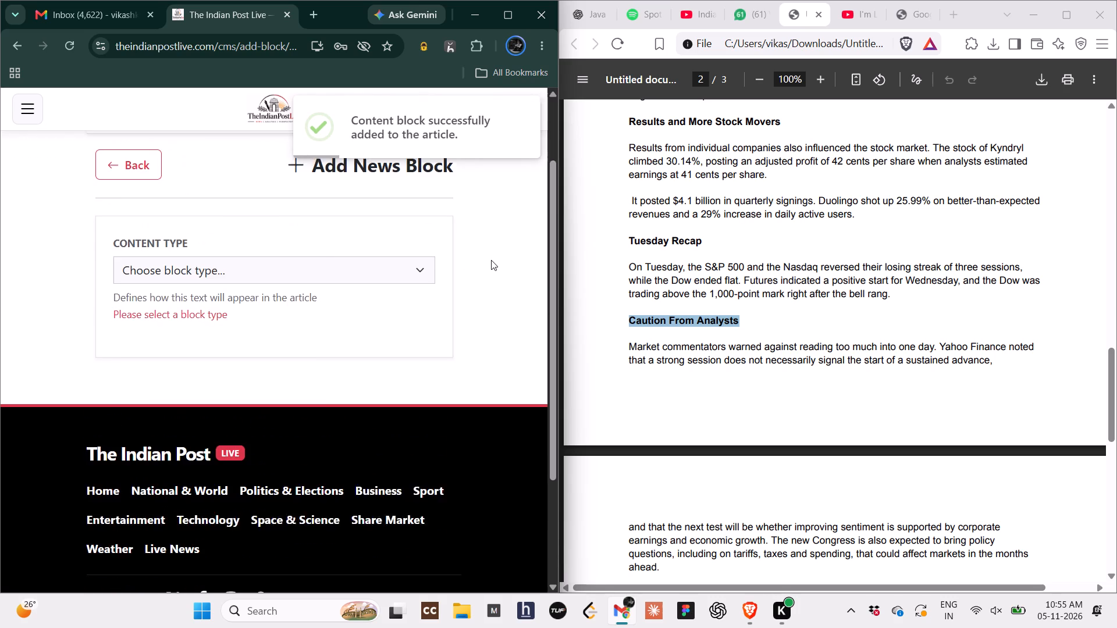
pyautogui.click(322, 359)
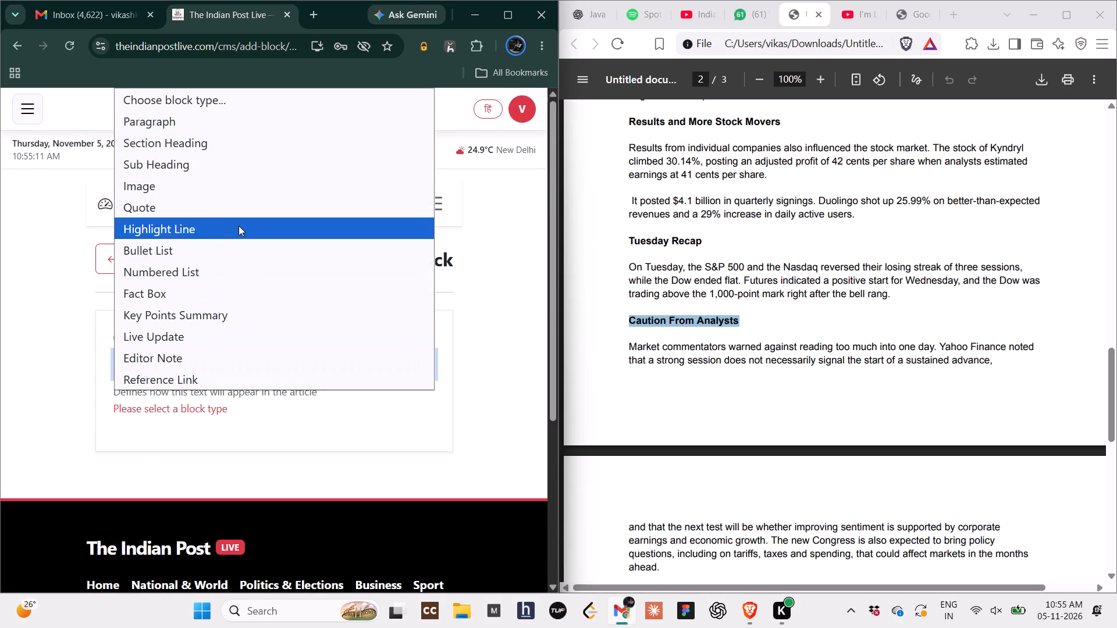
pyautogui.click(176, 128)
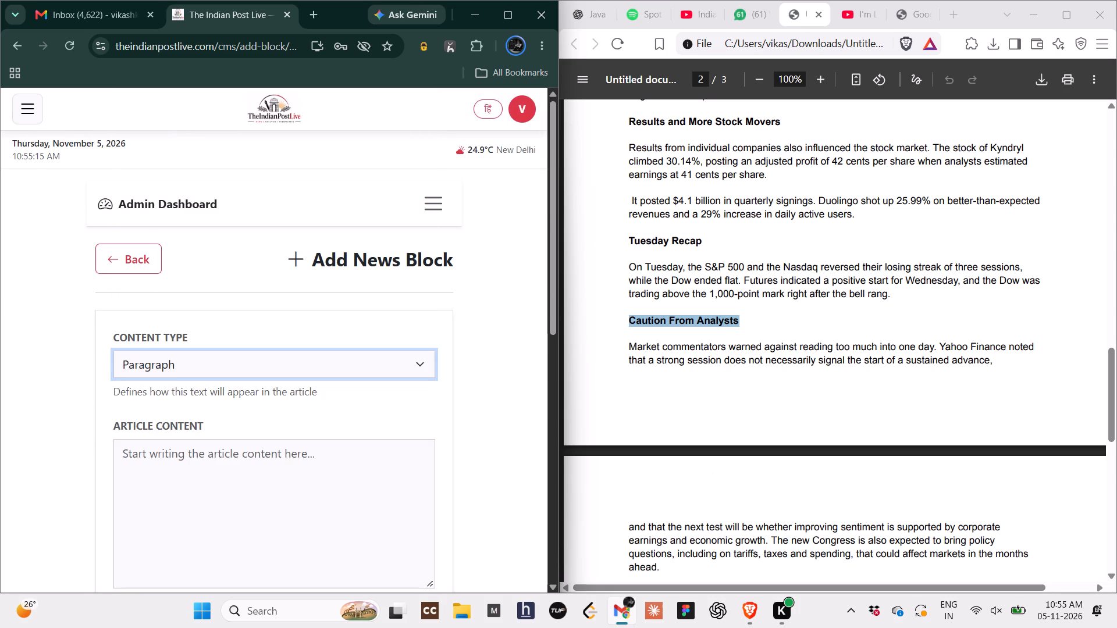
pyautogui.moveTo(657, 574); pyautogui.dragTo(628, 345)
pyautogui.hotkey('ctrl', 'c')
pyautogui.click(274, 538)
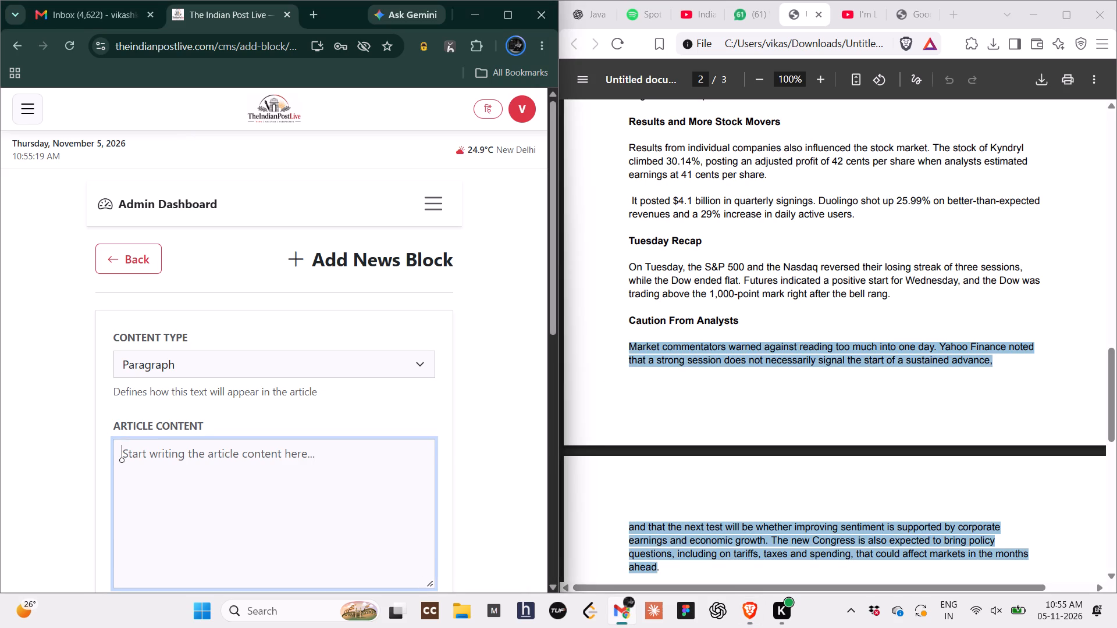
pyautogui.hotkey('ctrl', 'v')
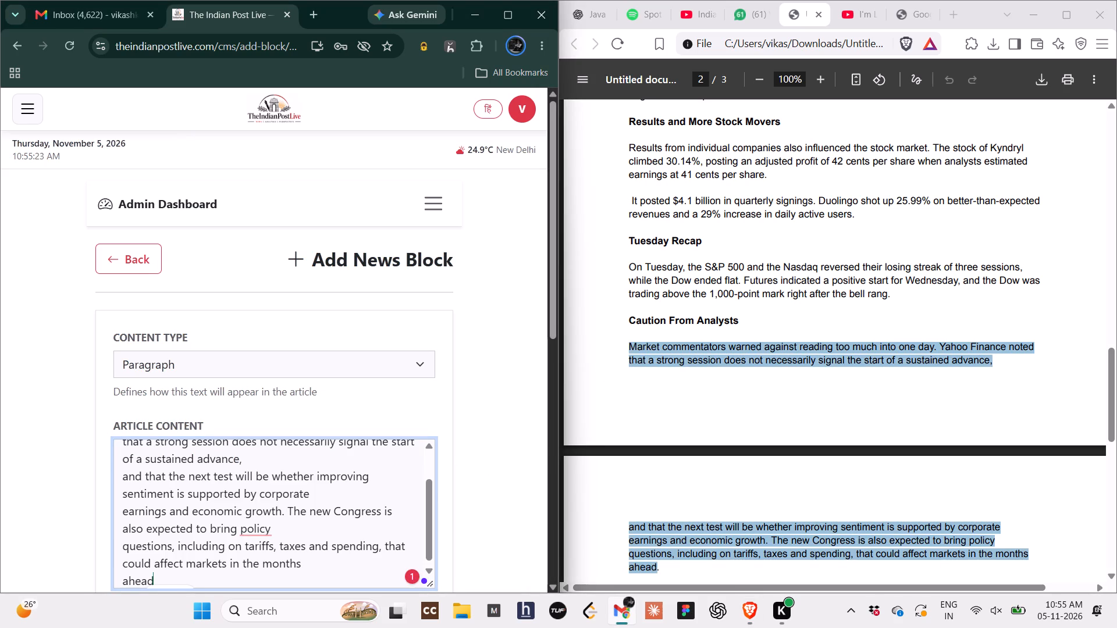
# Insert blank lines in the paragraph text before "and that the next test" and before "The new Congress".
pyautogui.click(255, 464)
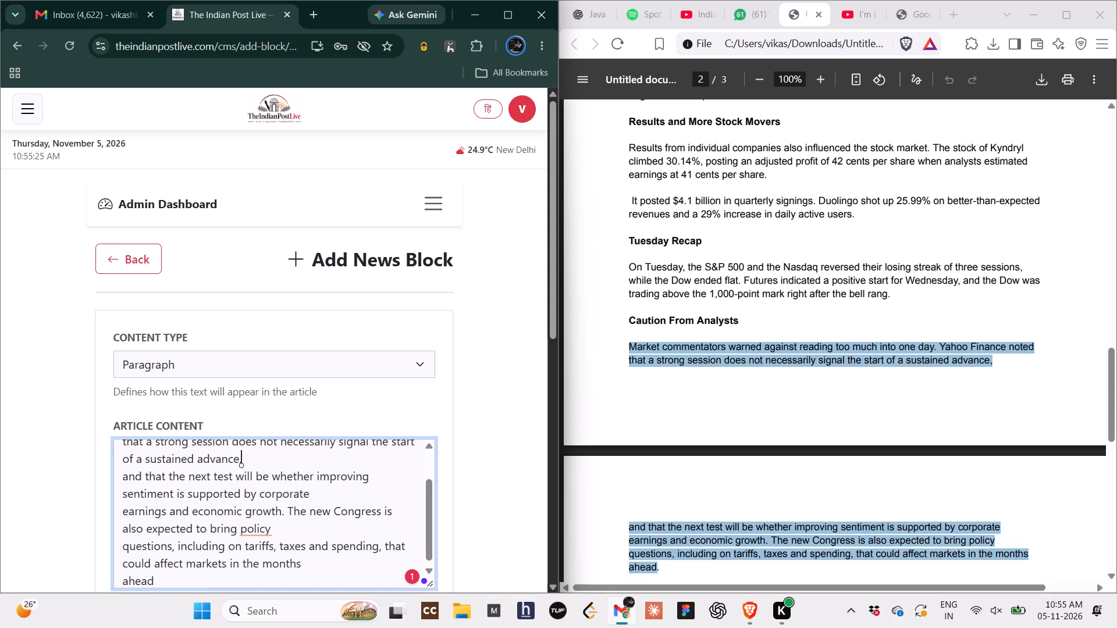
pyautogui.press('Return')
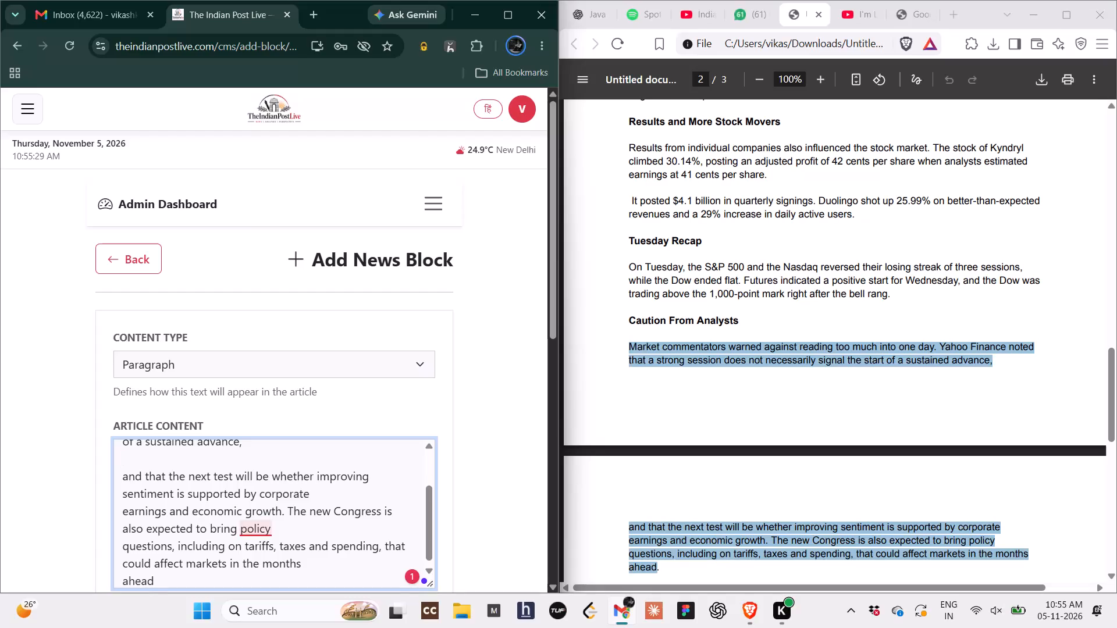
pyautogui.click(288, 516)
pyautogui.press('Return')
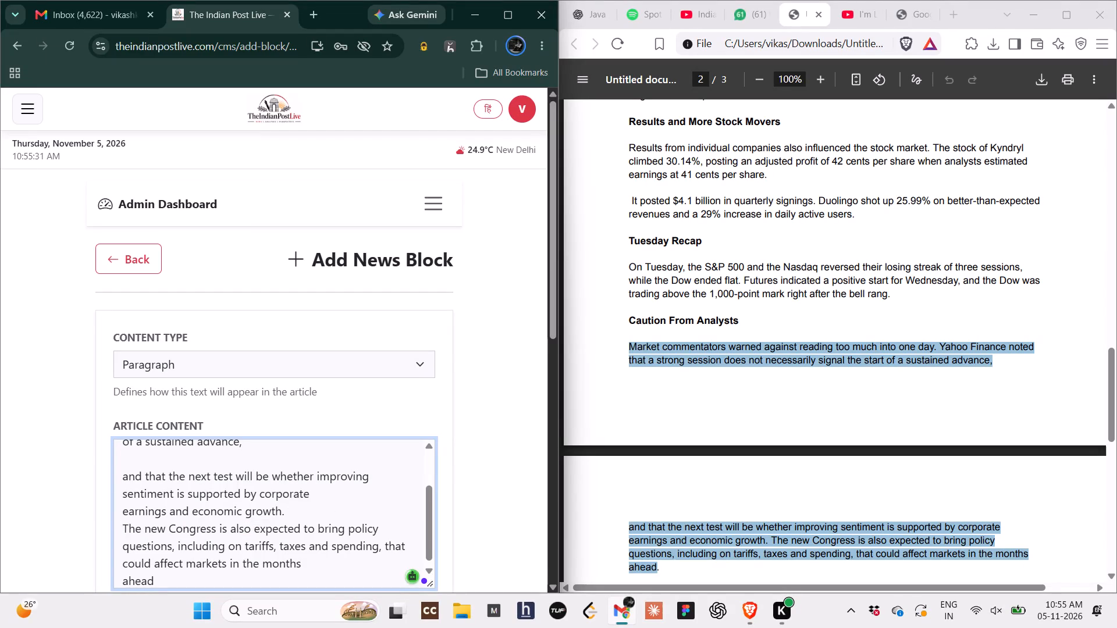
pyautogui.click(324, 509)
pyautogui.press('Return')
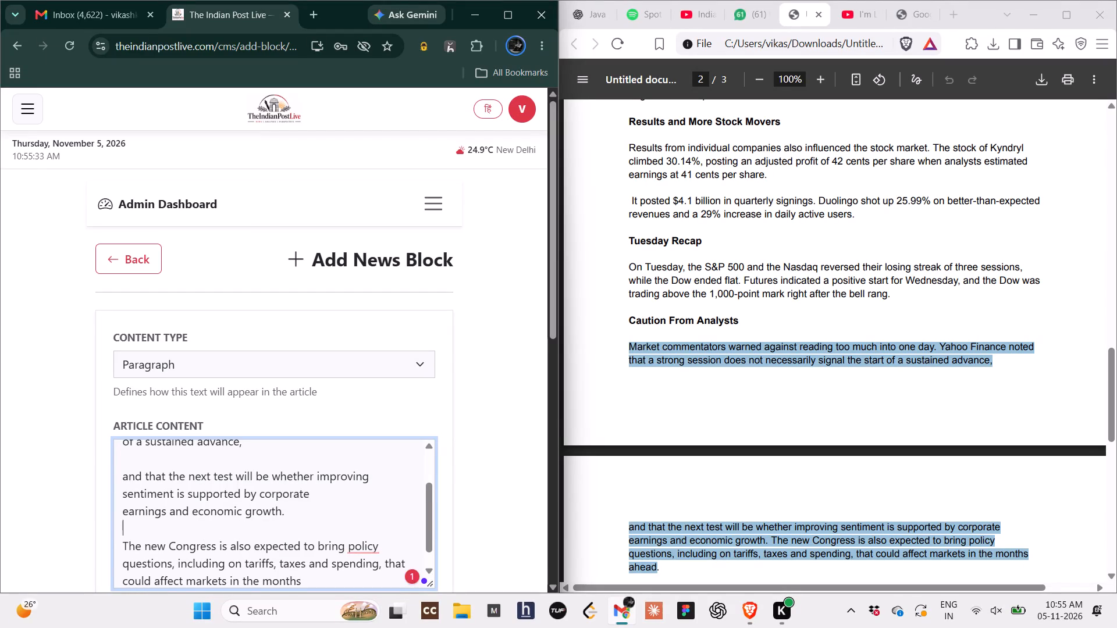
# Add the "Caution From Analysts" Paragraph block to the article.
pyautogui.click(511, 533)
pyautogui.press('Down')
pyautogui.press('Down')
pyautogui.press('Down')
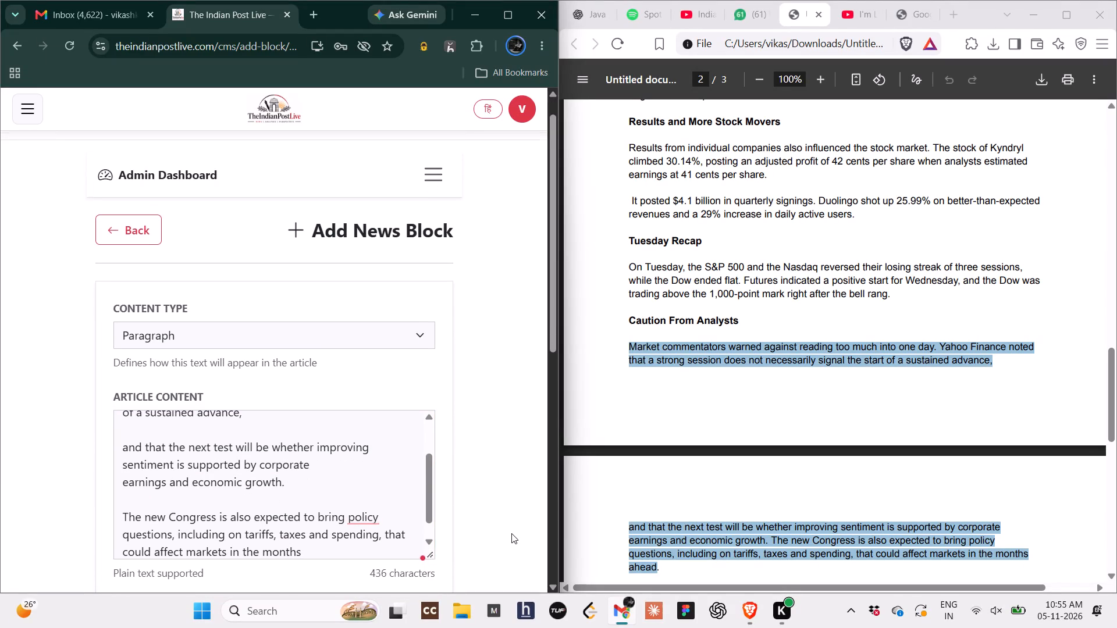
pyautogui.click(350, 573)
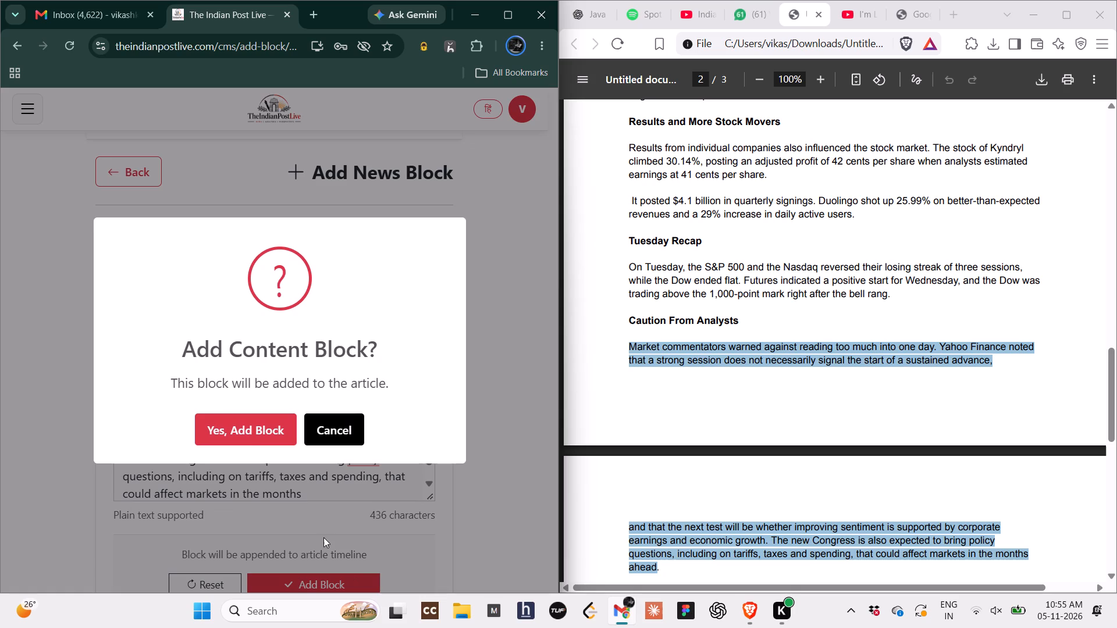
pyautogui.click(253, 432)
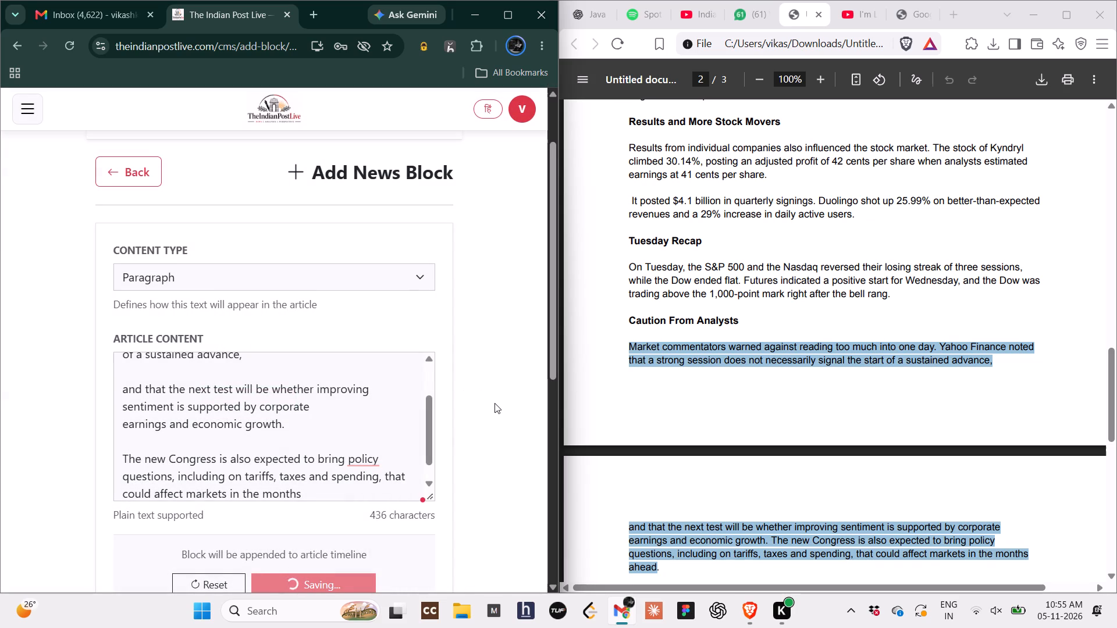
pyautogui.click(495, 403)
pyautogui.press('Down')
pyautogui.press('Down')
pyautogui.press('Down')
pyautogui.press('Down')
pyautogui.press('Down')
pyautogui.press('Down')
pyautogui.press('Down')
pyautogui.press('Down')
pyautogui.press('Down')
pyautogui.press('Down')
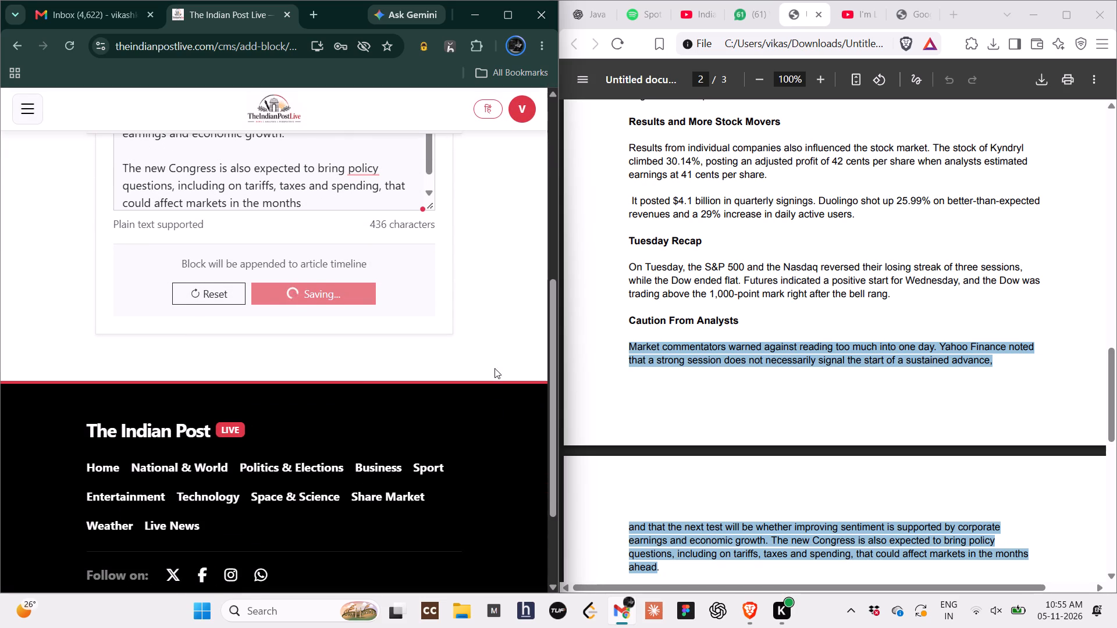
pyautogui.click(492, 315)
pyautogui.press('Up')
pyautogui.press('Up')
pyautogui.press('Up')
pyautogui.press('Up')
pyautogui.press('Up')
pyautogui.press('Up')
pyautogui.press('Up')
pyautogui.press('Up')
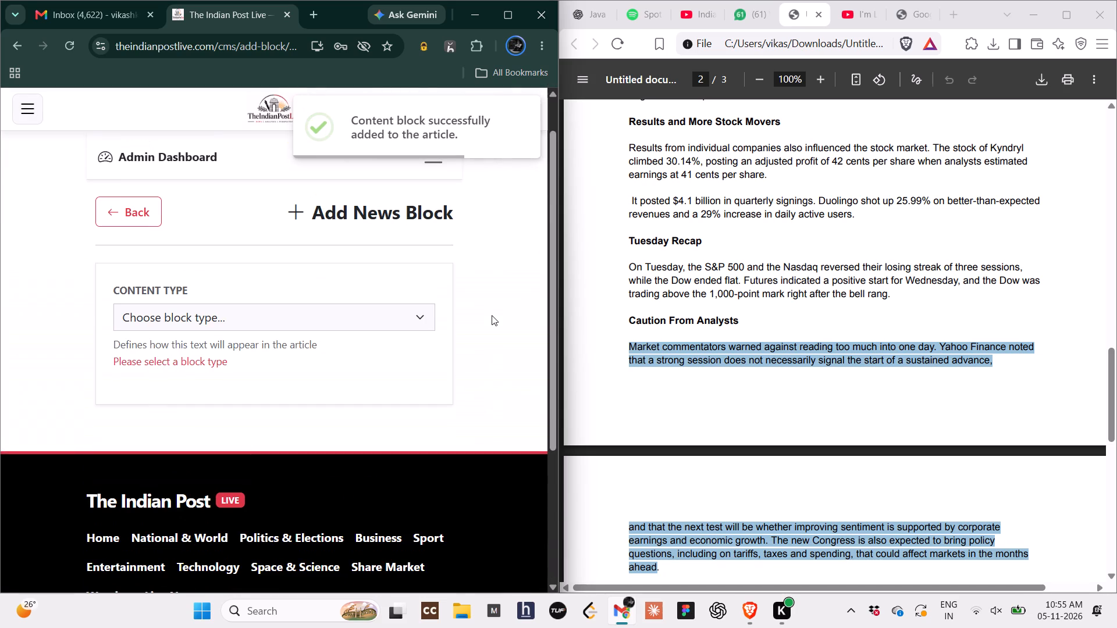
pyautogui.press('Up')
# Fill a new Highlight Line block with the PDF heading "What Will Follow".
pyautogui.click(419, 341)
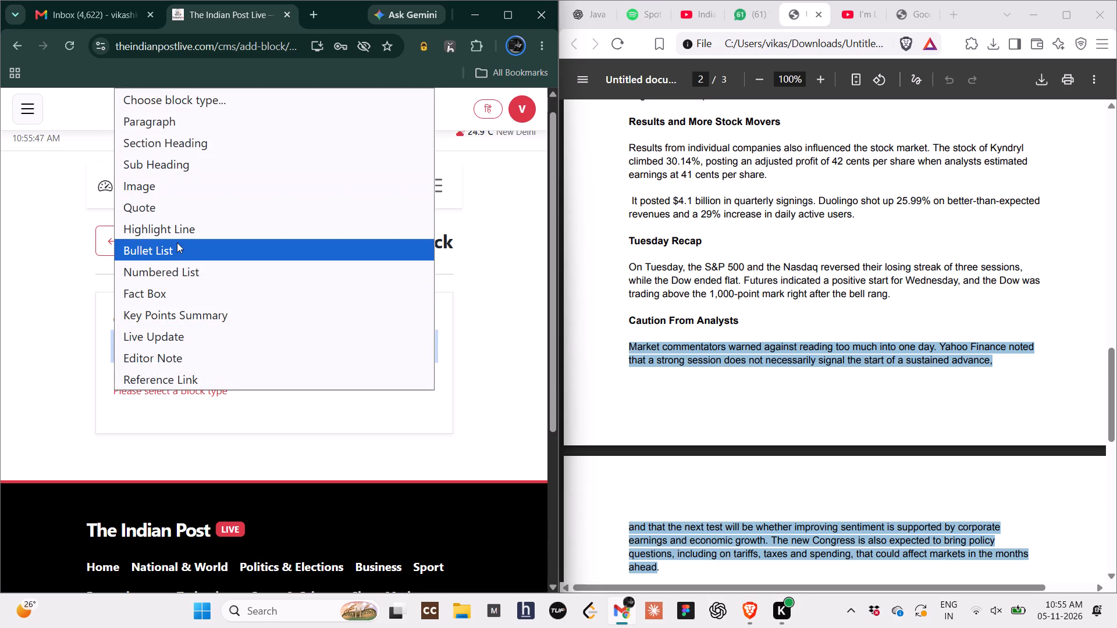
pyautogui.click(176, 233)
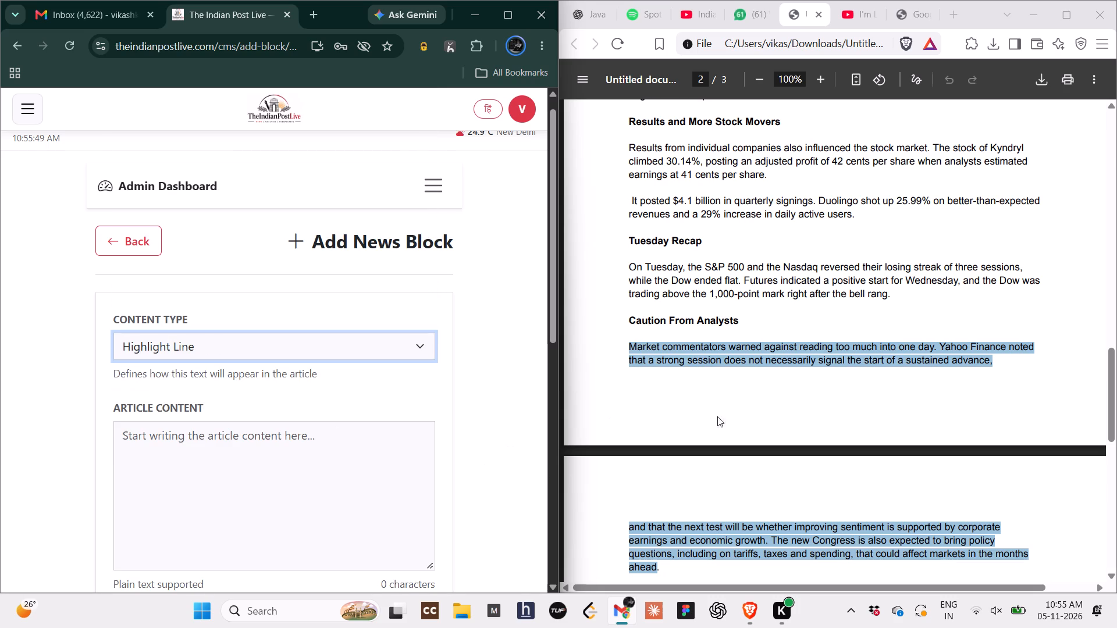
pyautogui.click(730, 416)
pyautogui.press('Down')
pyautogui.press('Down')
pyautogui.press('Down')
pyautogui.press('Down')
pyautogui.press('Down')
pyautogui.press('Down')
pyautogui.press('Down')
pyautogui.press('Down')
pyautogui.press('Down')
pyautogui.press('Down')
pyautogui.press('Down')
pyautogui.press('Down')
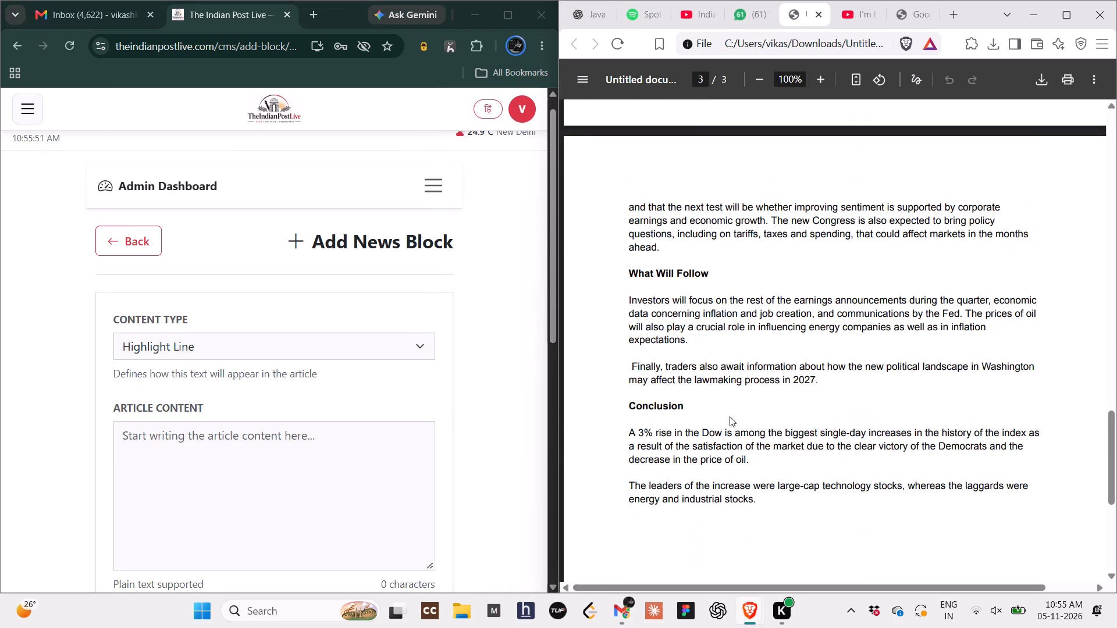
pyautogui.tripleClick(682, 244)
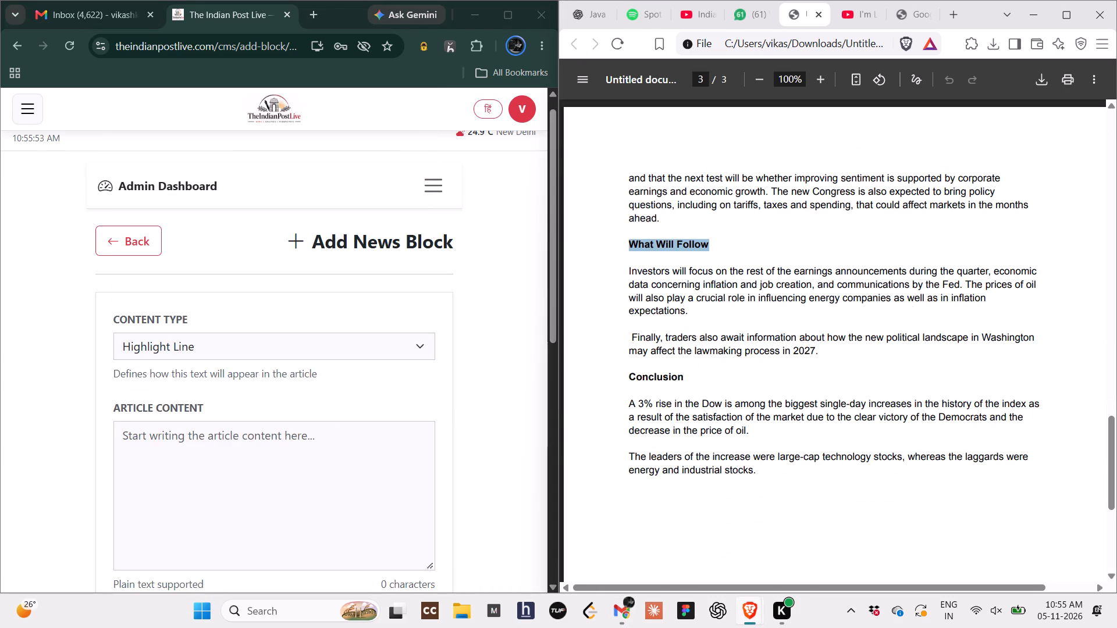
pyautogui.hotkey('ctrl', 'c')
pyautogui.click(218, 470)
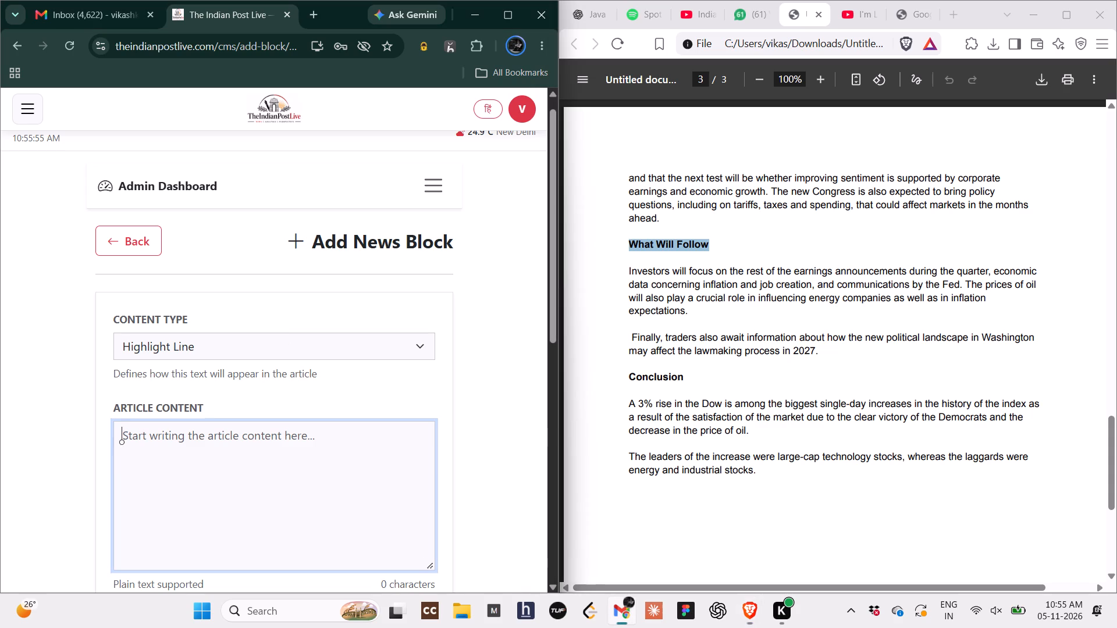
pyautogui.hotkey('ctrl', 'v')
# Add the "What Will Follow" Highlight Line block to the article.
pyautogui.click(499, 529)
pyautogui.press('Down')
pyautogui.press('Down')
pyautogui.press('Down')
pyautogui.press('Down')
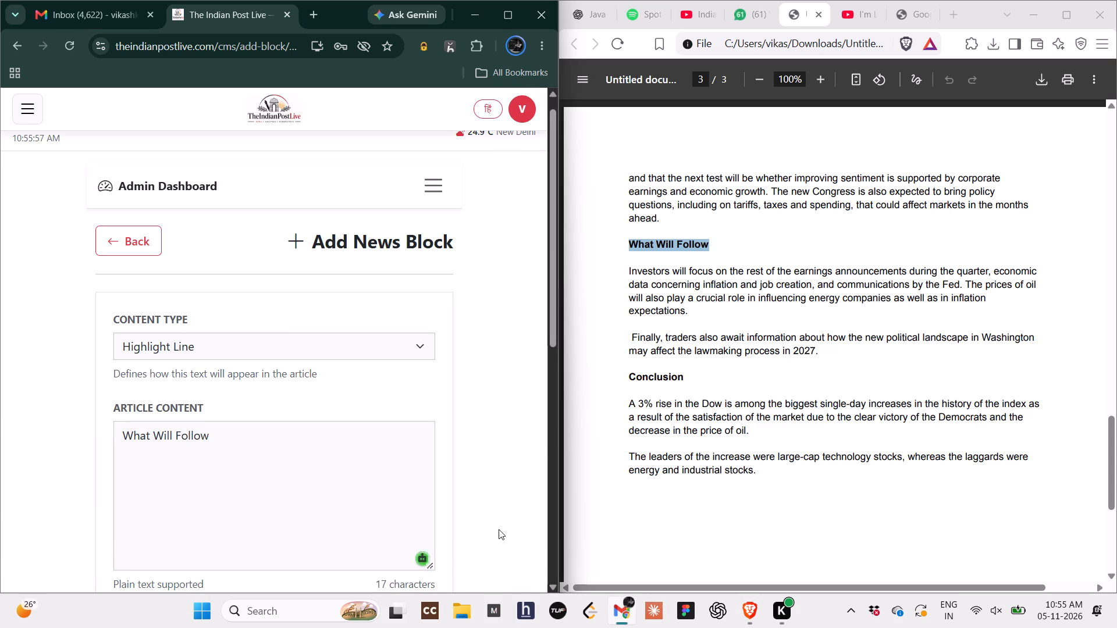
pyautogui.click(326, 534)
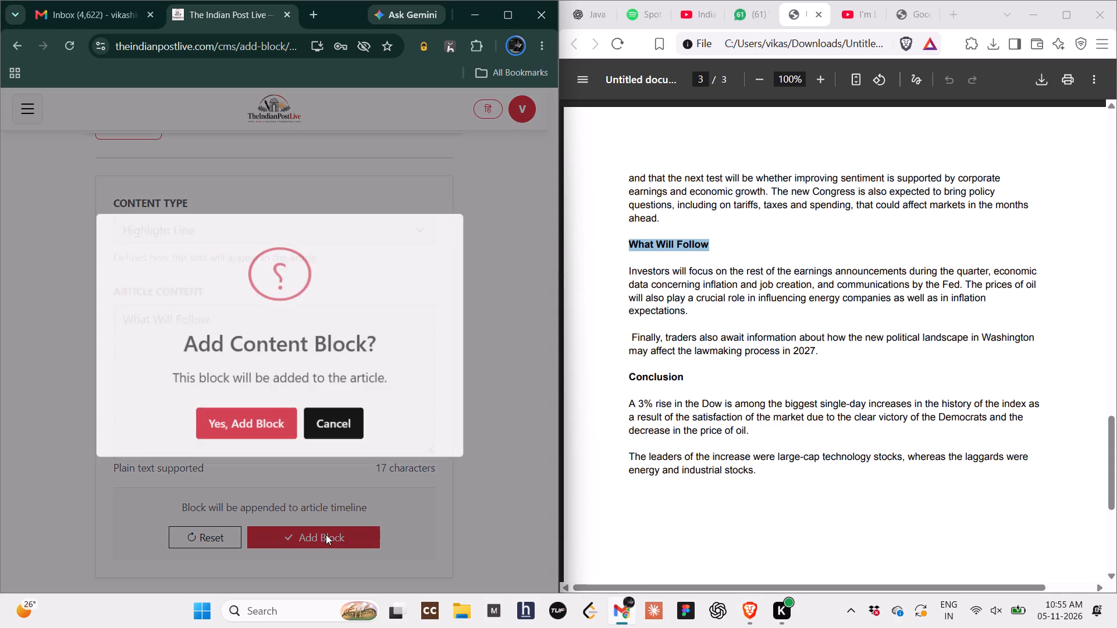
pyautogui.click(249, 417)
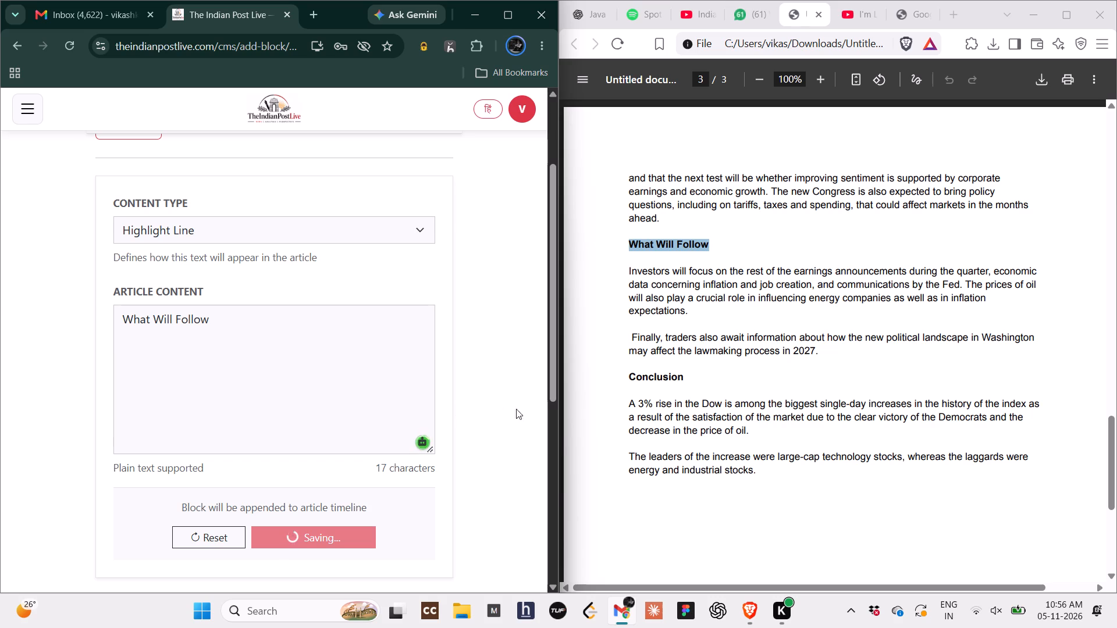
# Fill a new Paragraph block with the PDF text under "What Will Follow", putting a blank line before "Finally, traders".
pyautogui.moveTo(823, 352); pyautogui.dragTo(816, 352)
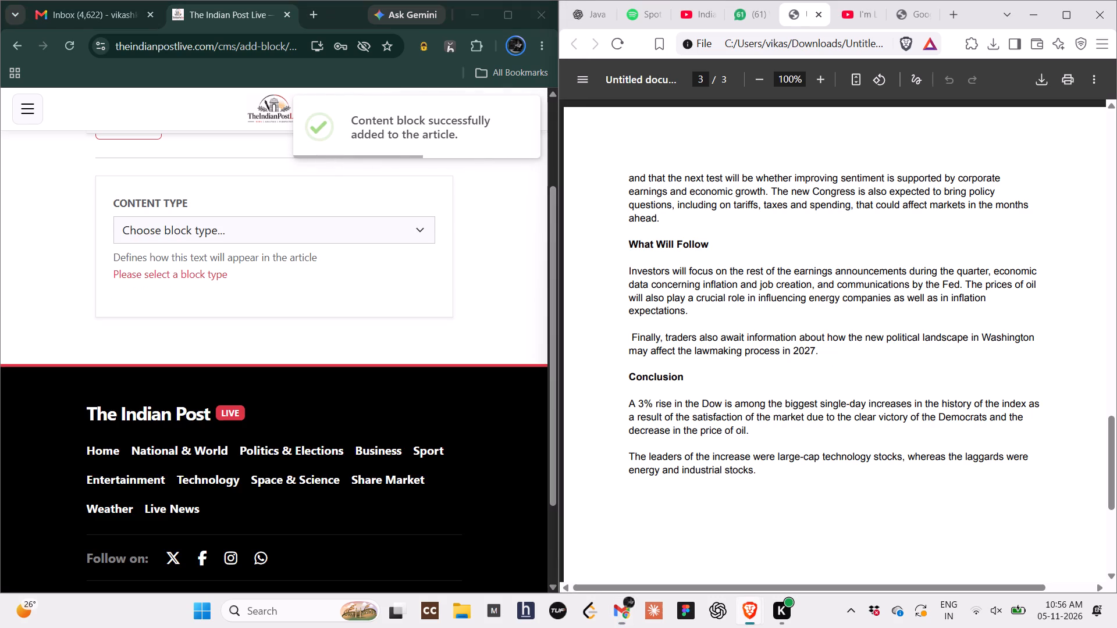
pyautogui.moveTo(816, 352); pyautogui.dragTo(625, 274)
pyautogui.hotkey('ctrl', 'c')
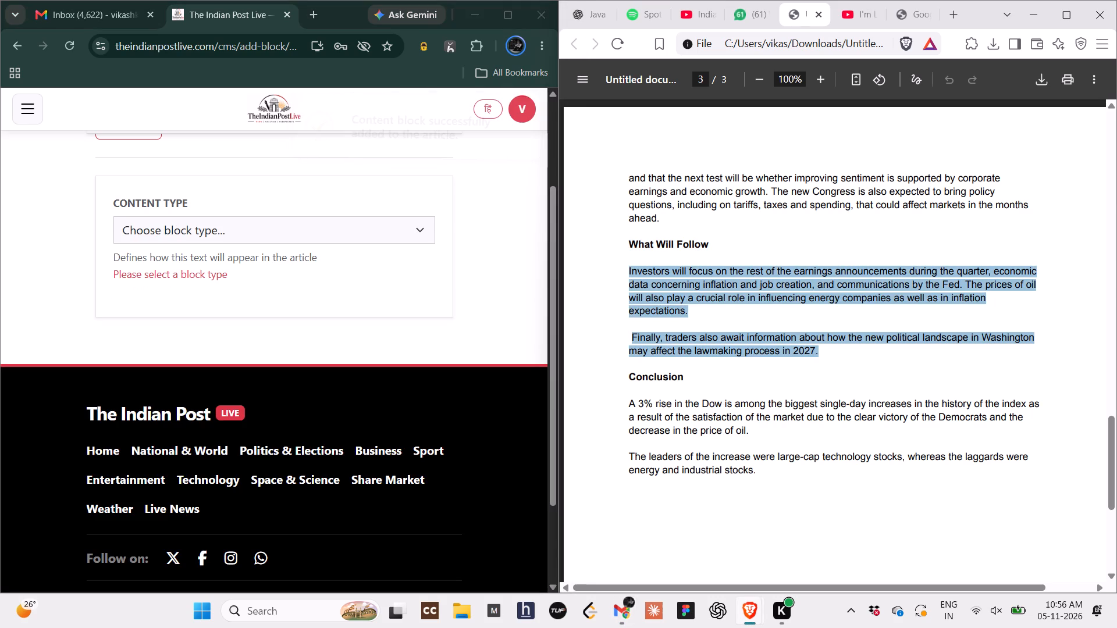
pyautogui.click(361, 234)
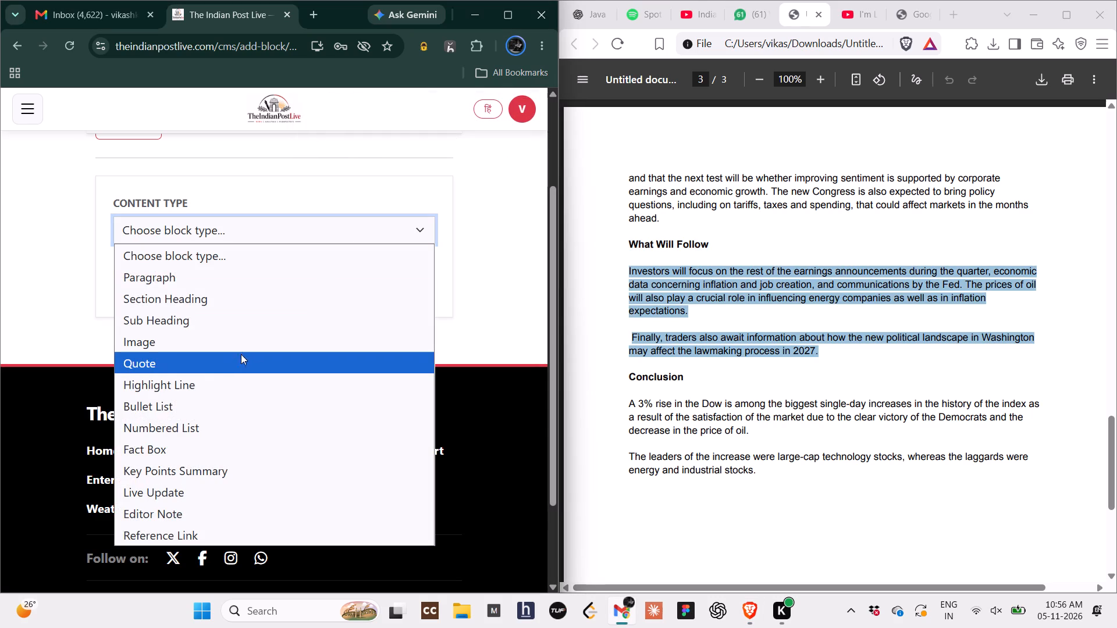
pyautogui.click(173, 283)
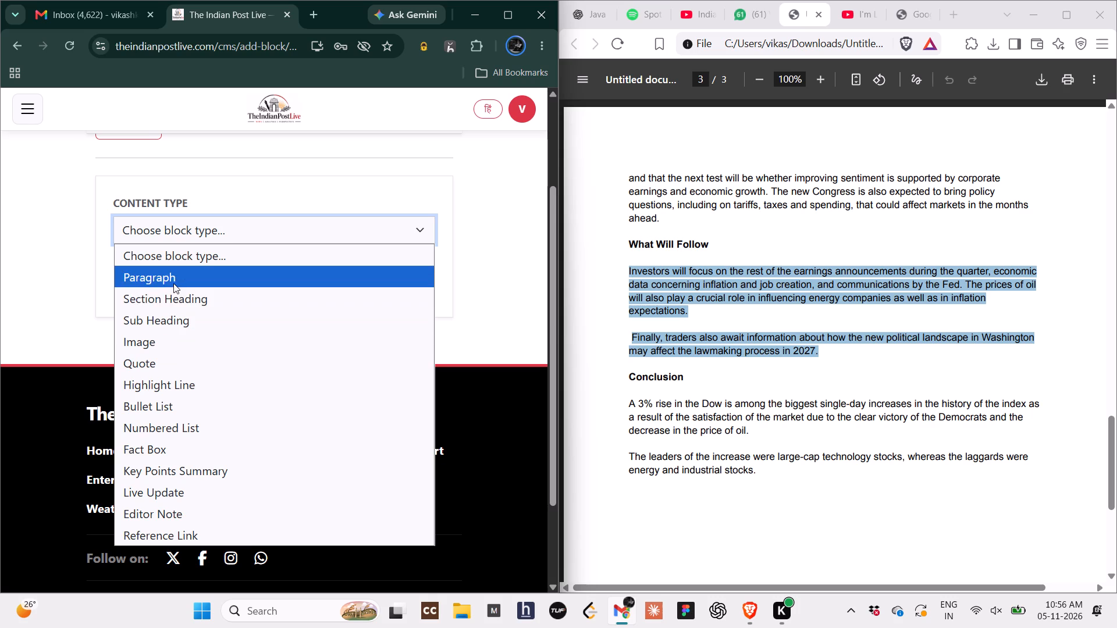
pyautogui.click(189, 362)
pyautogui.hotkey('ctrl', 'v')
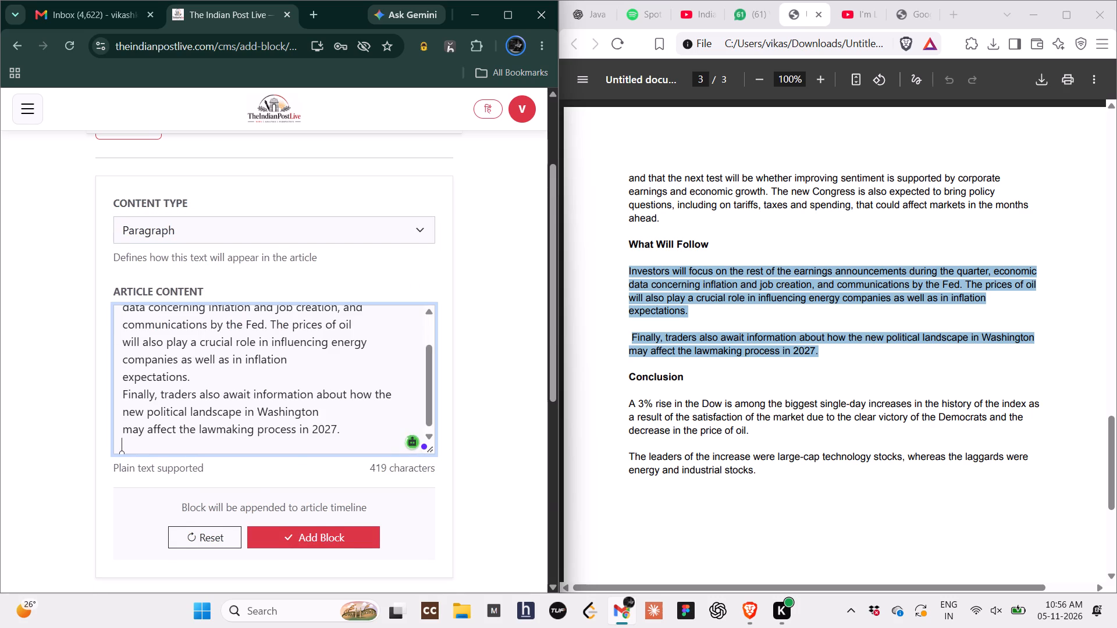
pyautogui.click(222, 380)
pyautogui.press('Return')
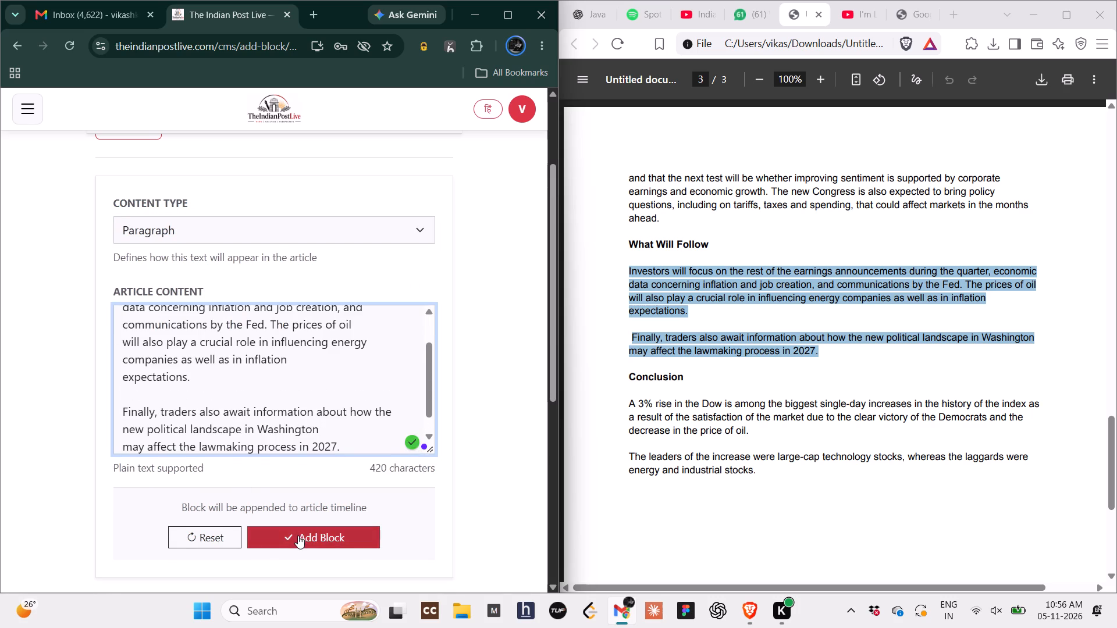
# Add the "What Will Follow" Paragraph block to the article.
pyautogui.click(298, 536)
pyautogui.click(281, 430)
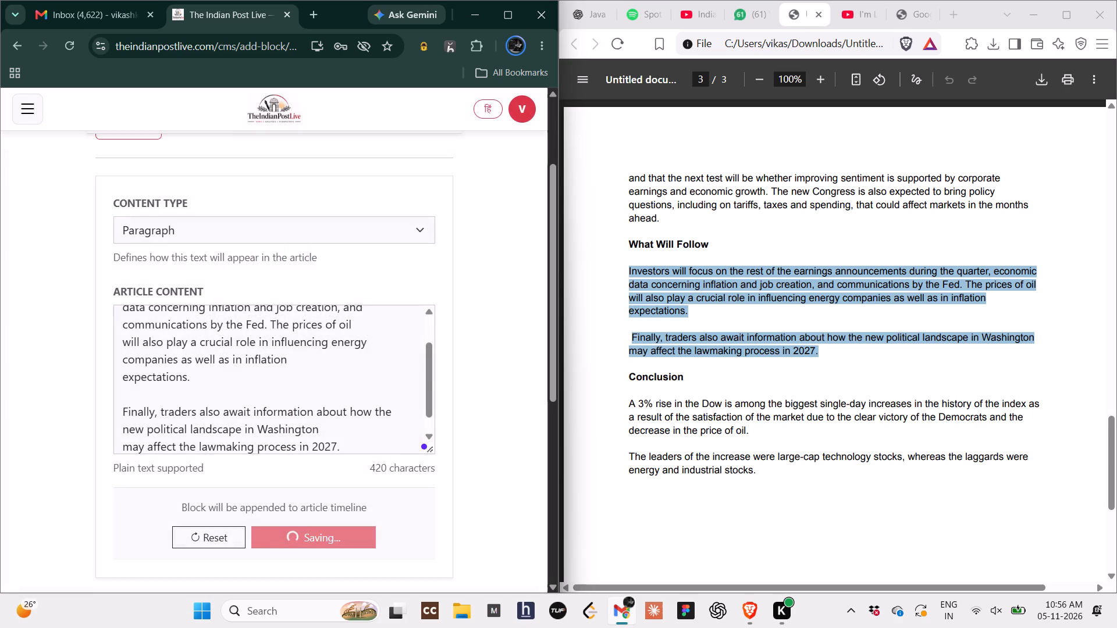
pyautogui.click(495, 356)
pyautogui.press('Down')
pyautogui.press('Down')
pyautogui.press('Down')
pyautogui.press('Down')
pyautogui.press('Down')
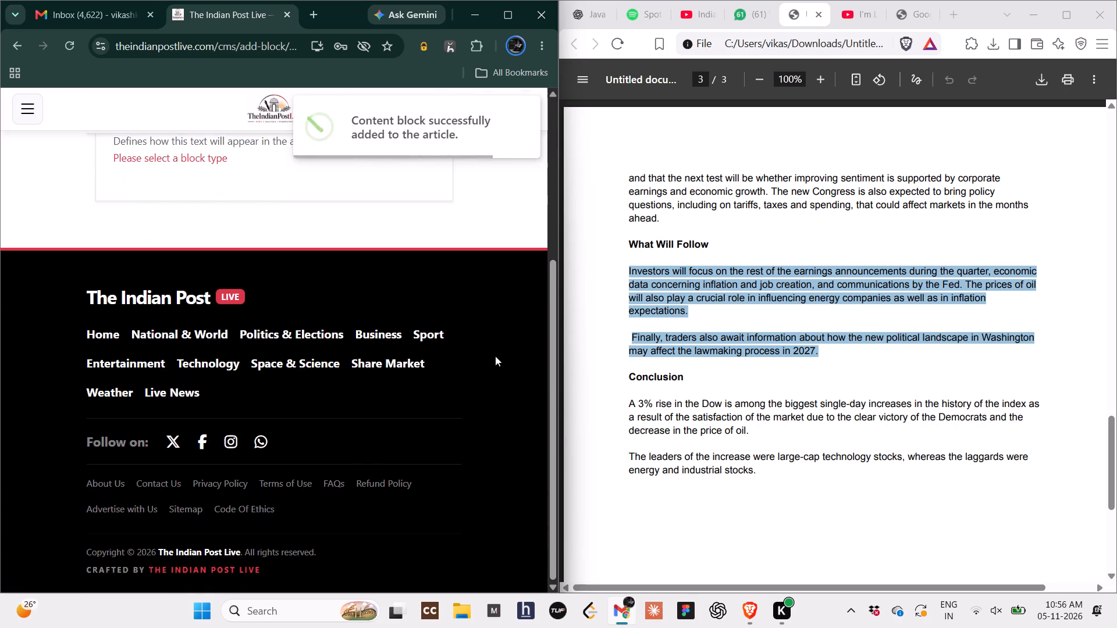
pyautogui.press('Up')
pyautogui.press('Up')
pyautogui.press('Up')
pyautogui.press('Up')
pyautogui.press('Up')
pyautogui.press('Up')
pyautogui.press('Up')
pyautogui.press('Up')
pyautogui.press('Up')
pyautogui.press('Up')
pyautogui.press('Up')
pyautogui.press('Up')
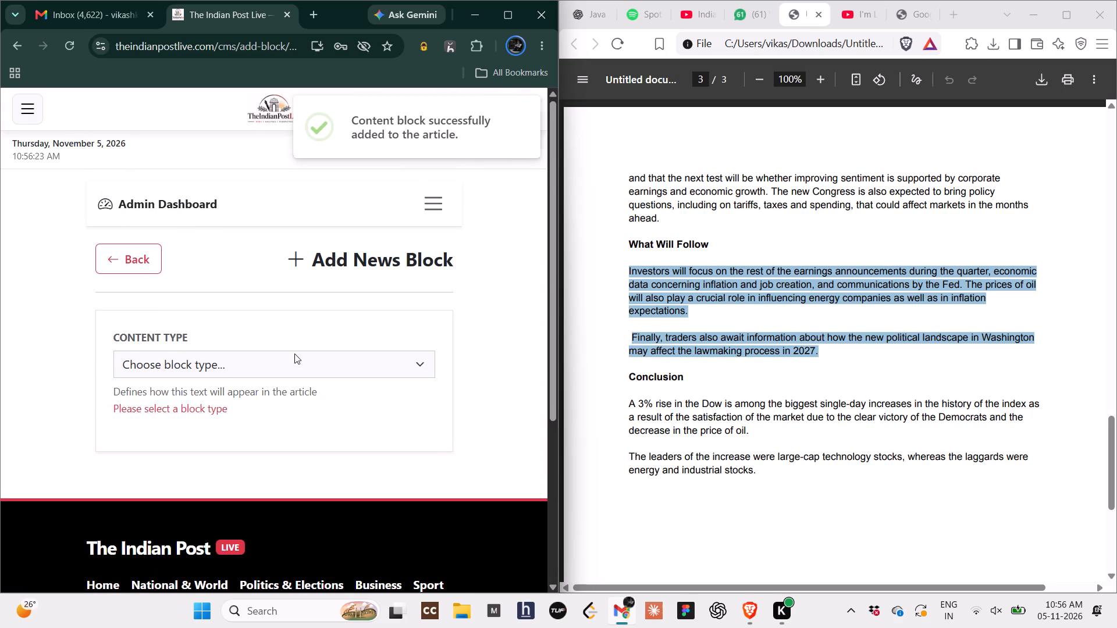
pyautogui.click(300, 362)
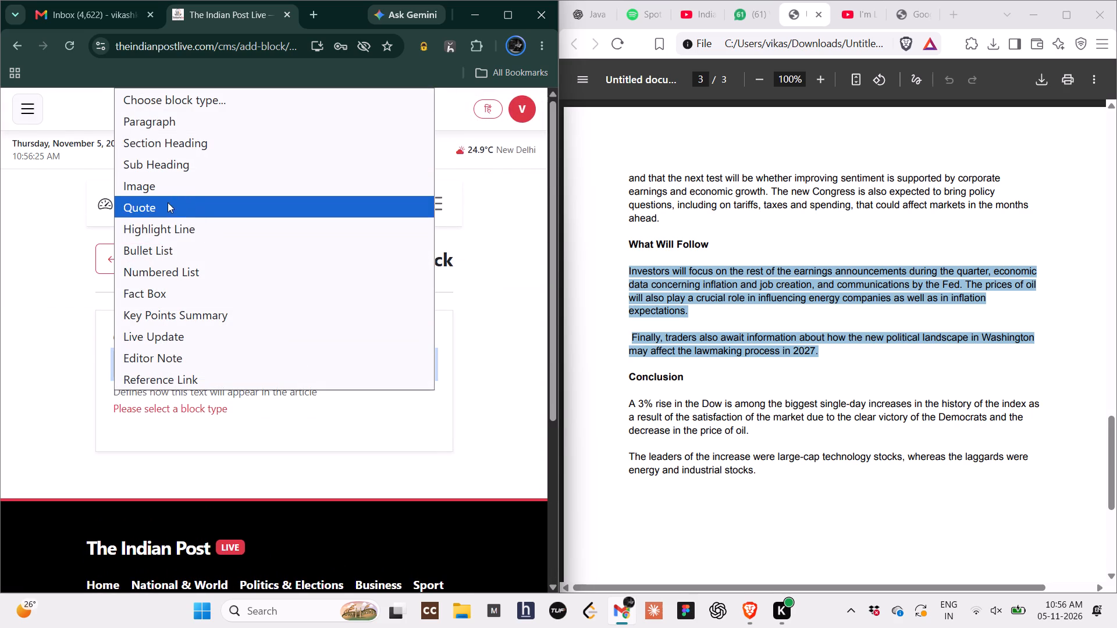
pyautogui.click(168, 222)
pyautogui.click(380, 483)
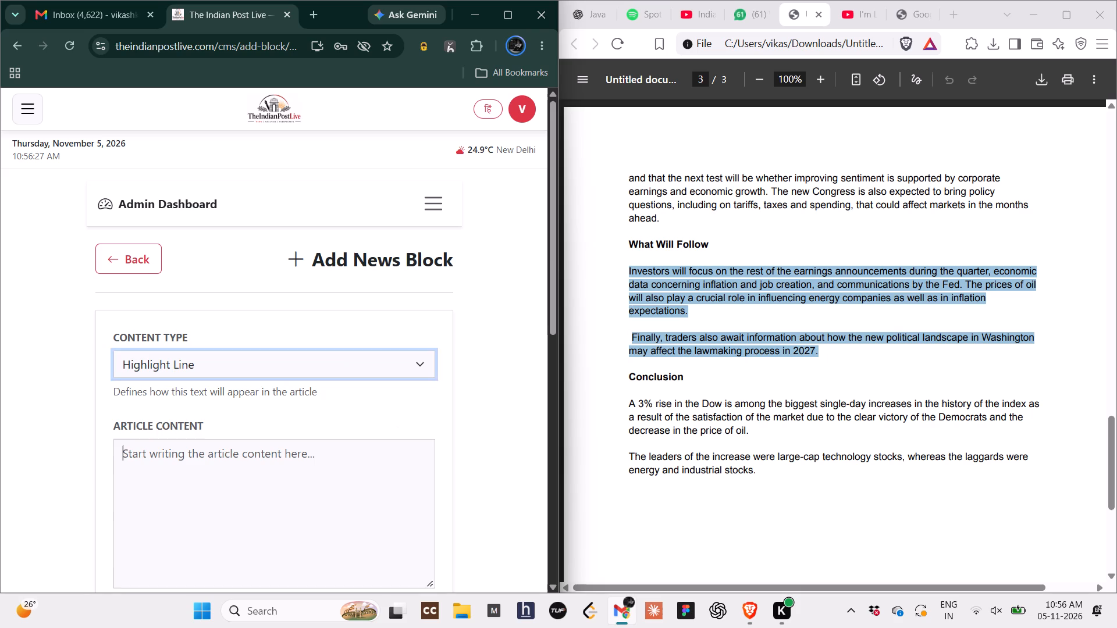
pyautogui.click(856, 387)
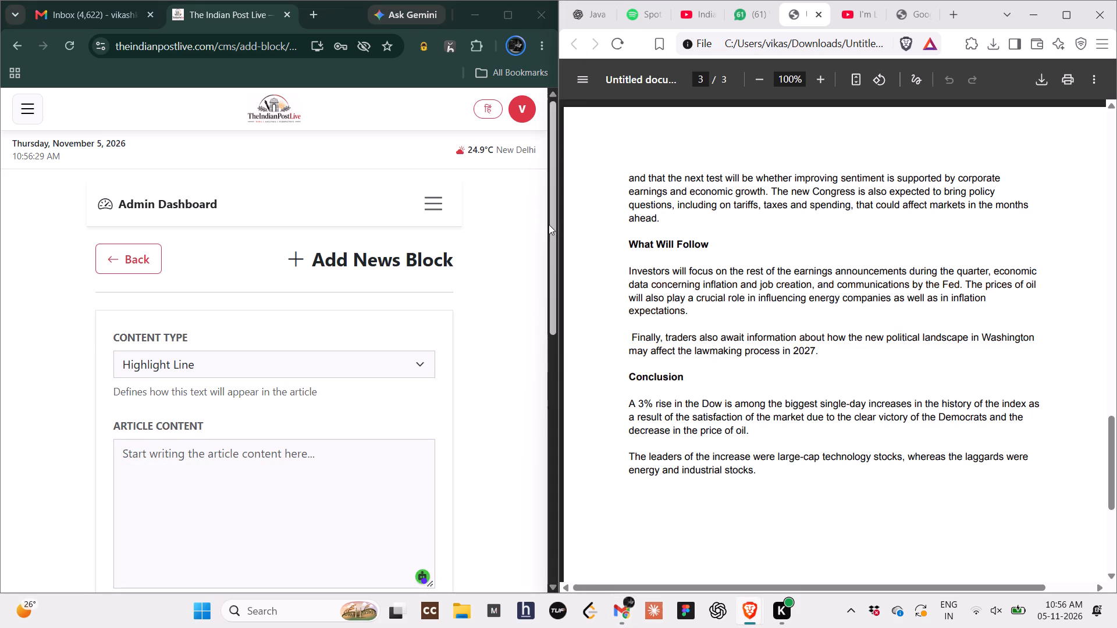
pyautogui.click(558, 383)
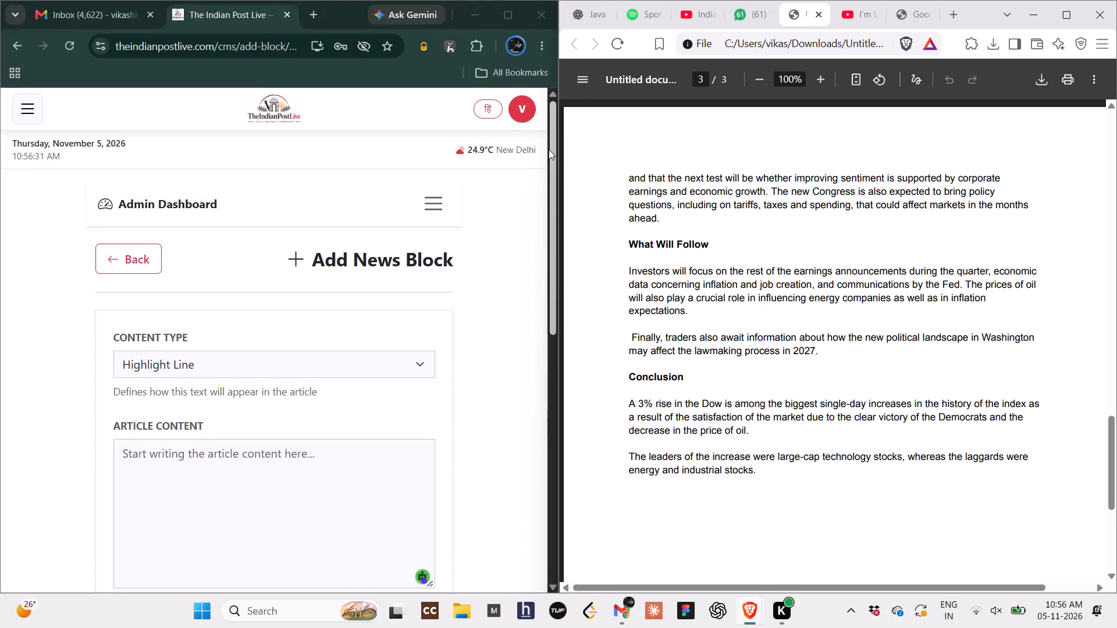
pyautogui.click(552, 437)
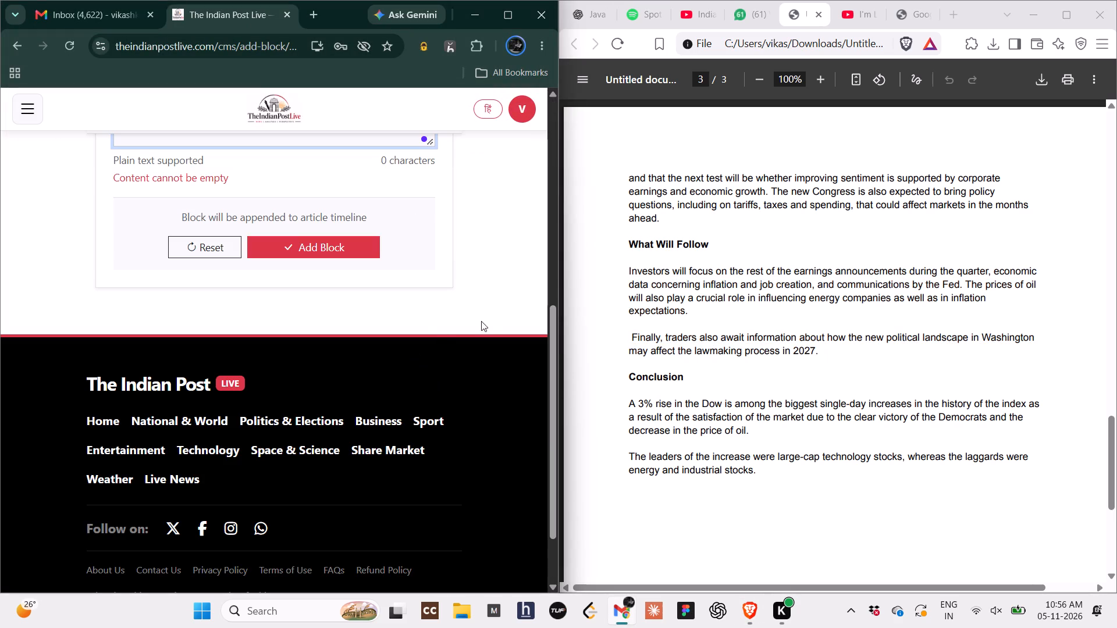
# Leave the block form for the CMS dashboard, maximize the browser window and open the News Articles list.
pyautogui.click(523, 108)
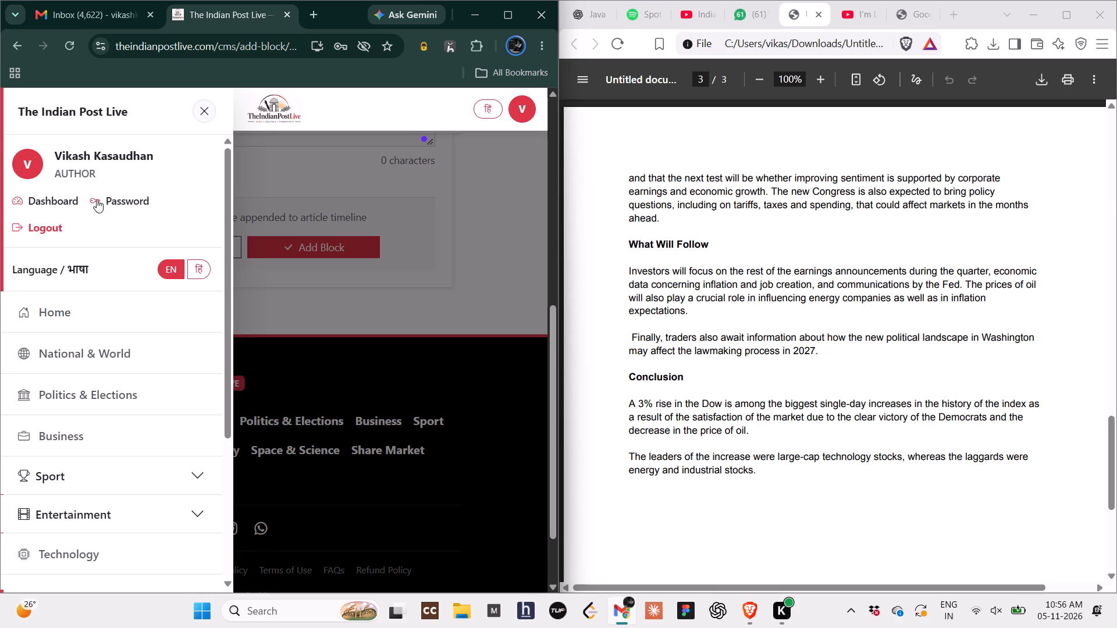
pyautogui.click(55, 195)
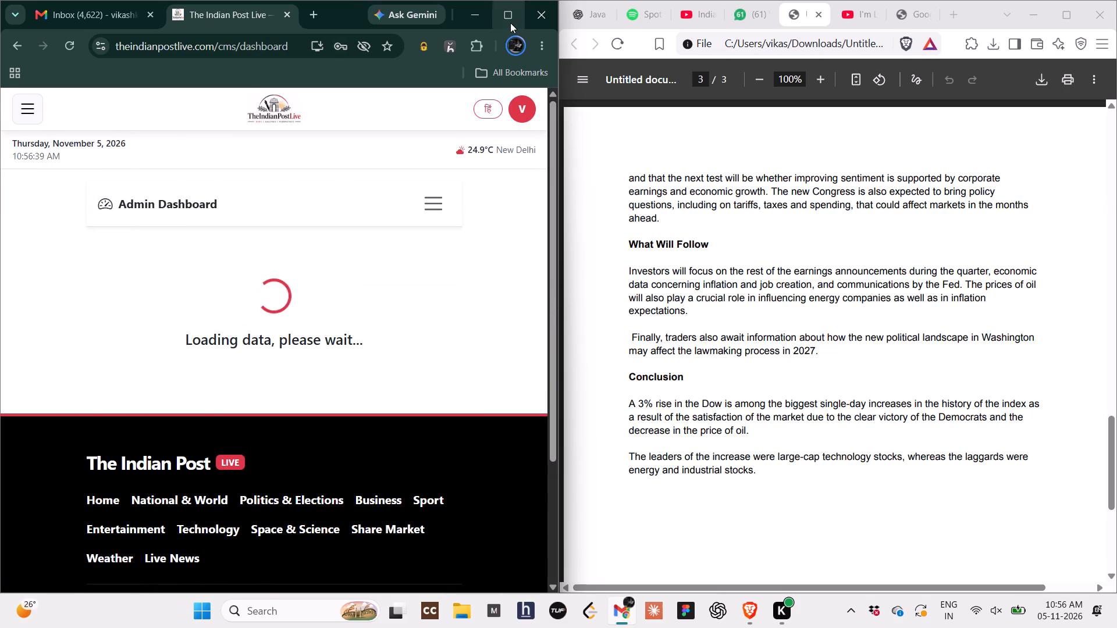
pyautogui.click(510, 23)
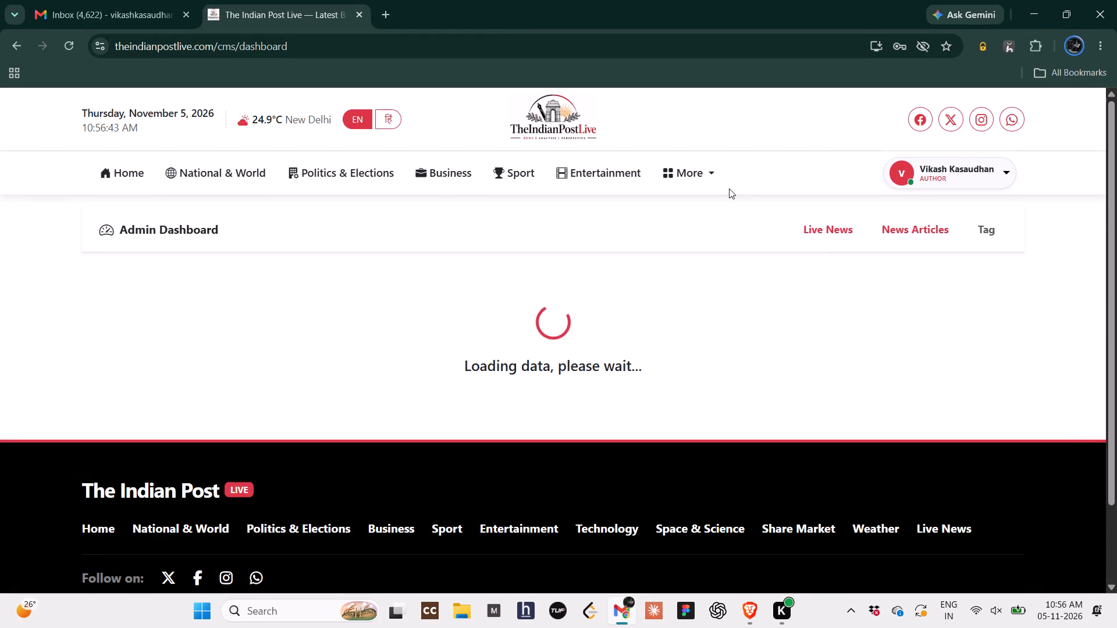
pyautogui.click(908, 220)
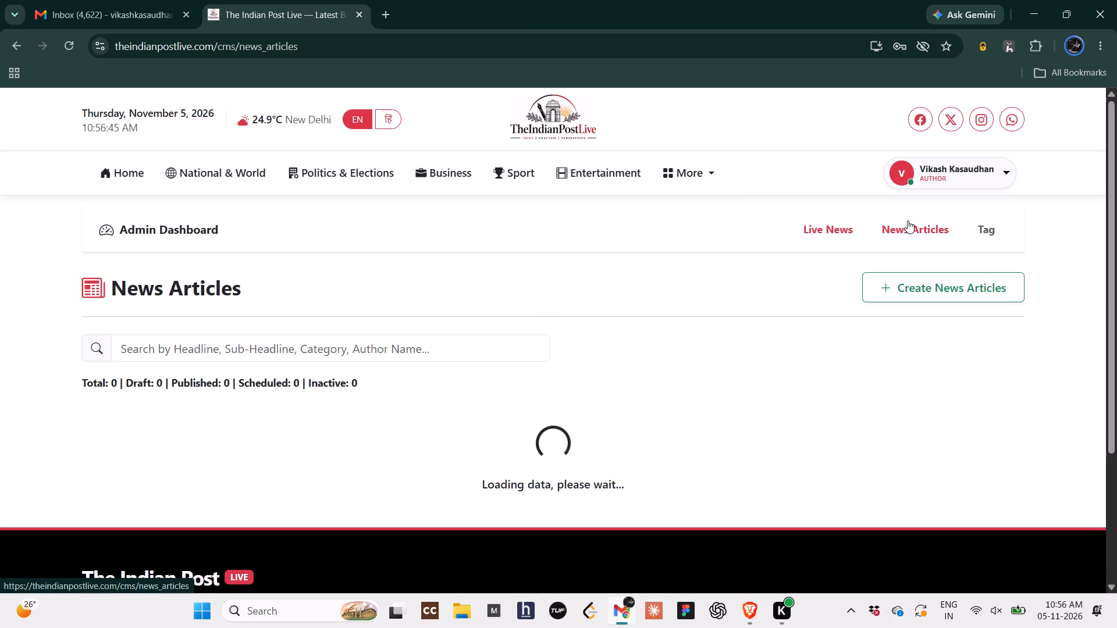
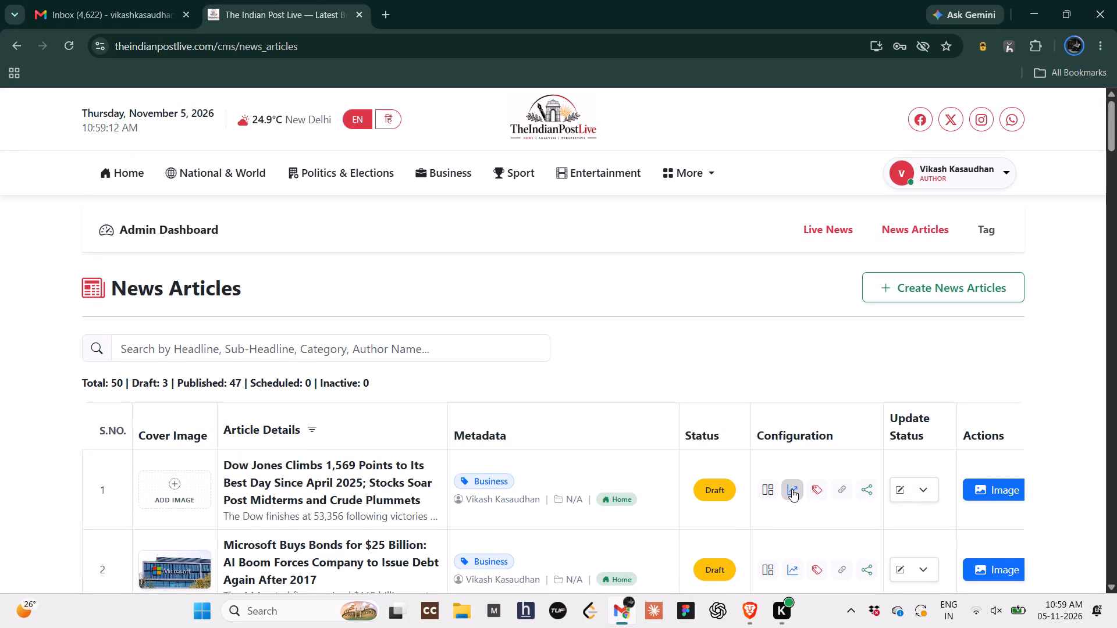
# Open the tag mapping of the Dow Jones draft article from the News Articles list.
pyautogui.click(824, 497)
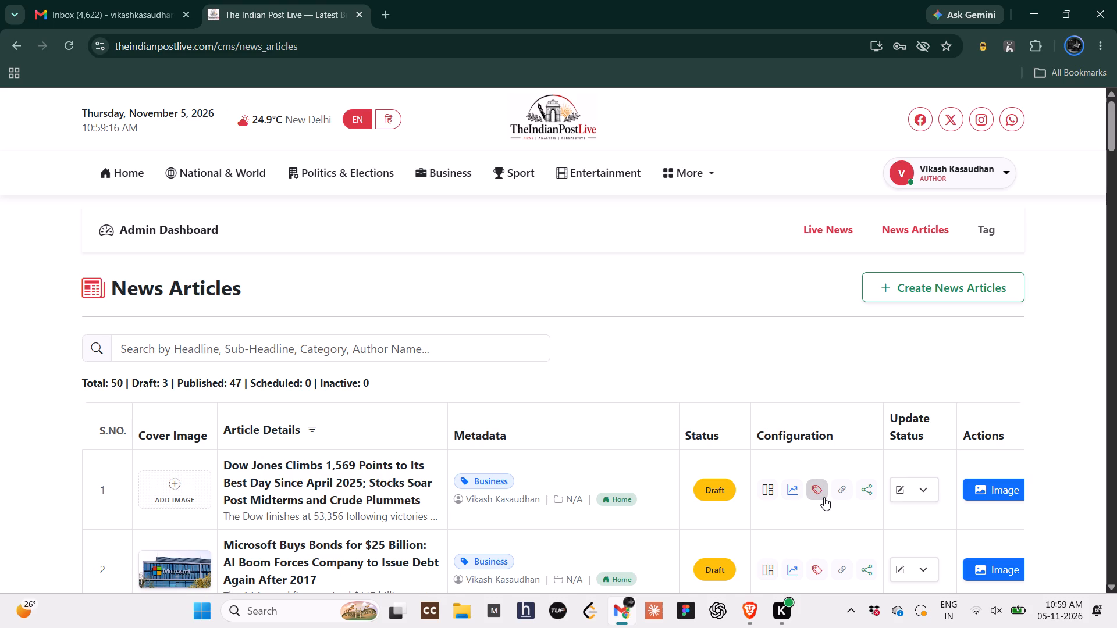
pyautogui.click(810, 496)
pyautogui.click(703, 342)
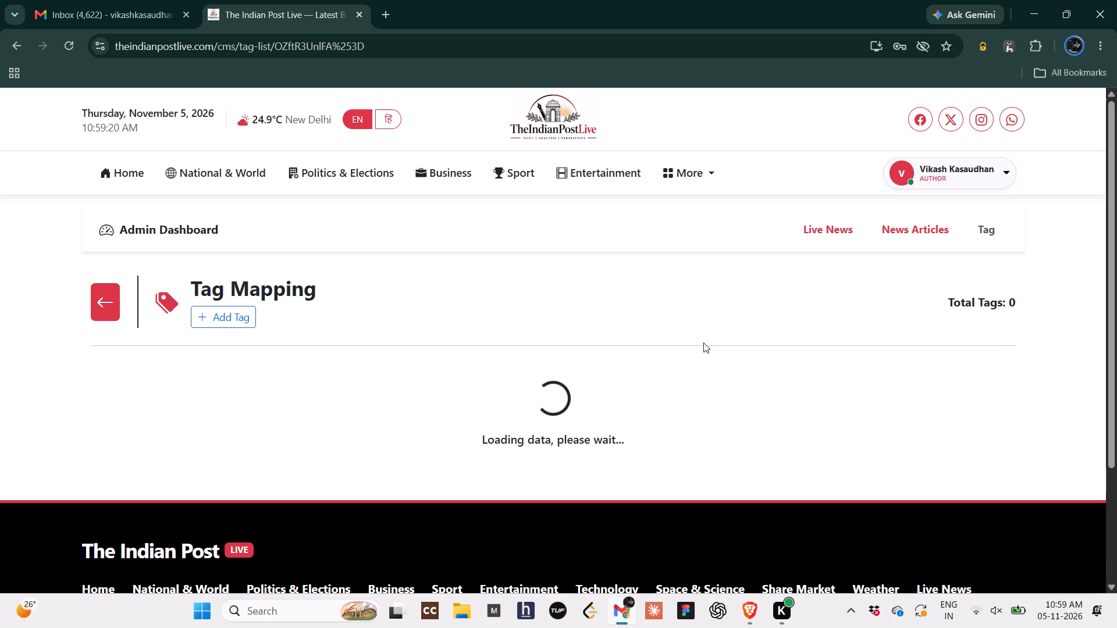
# Add the existing "Sensex" tag to the Dow Jones article and confirm the addition.
pyautogui.click(216, 313)
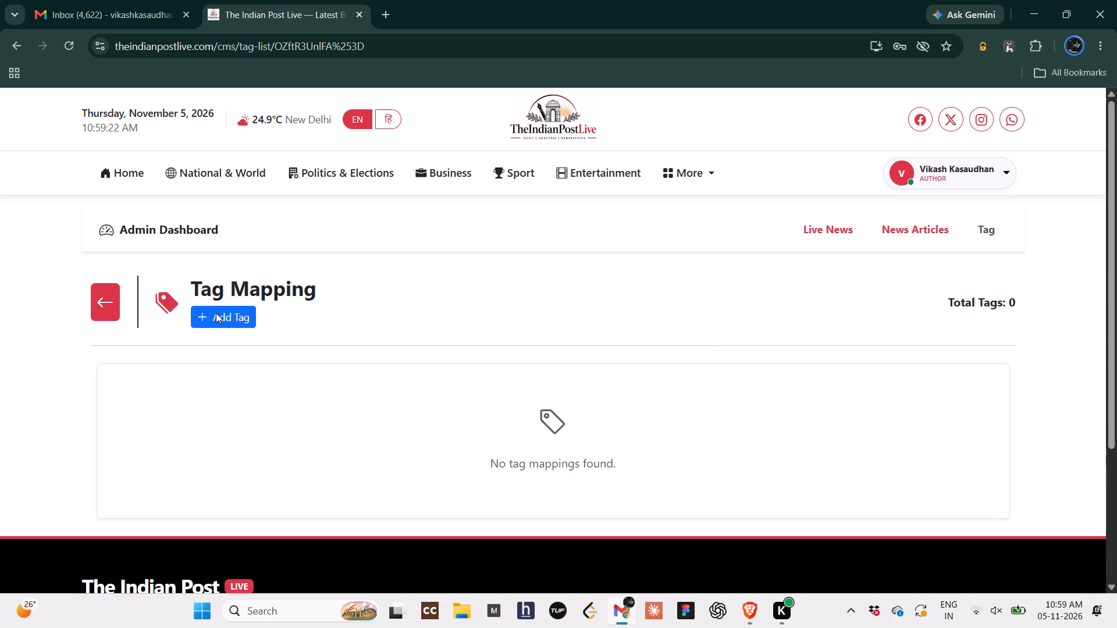
pyautogui.click(474, 349)
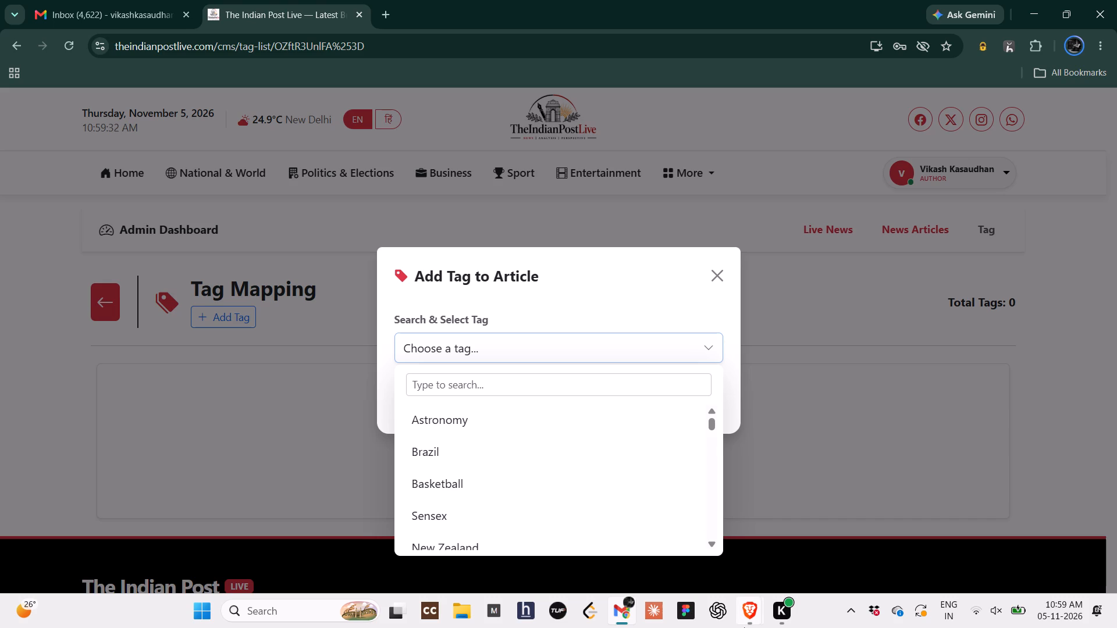
pyautogui.click(689, 527)
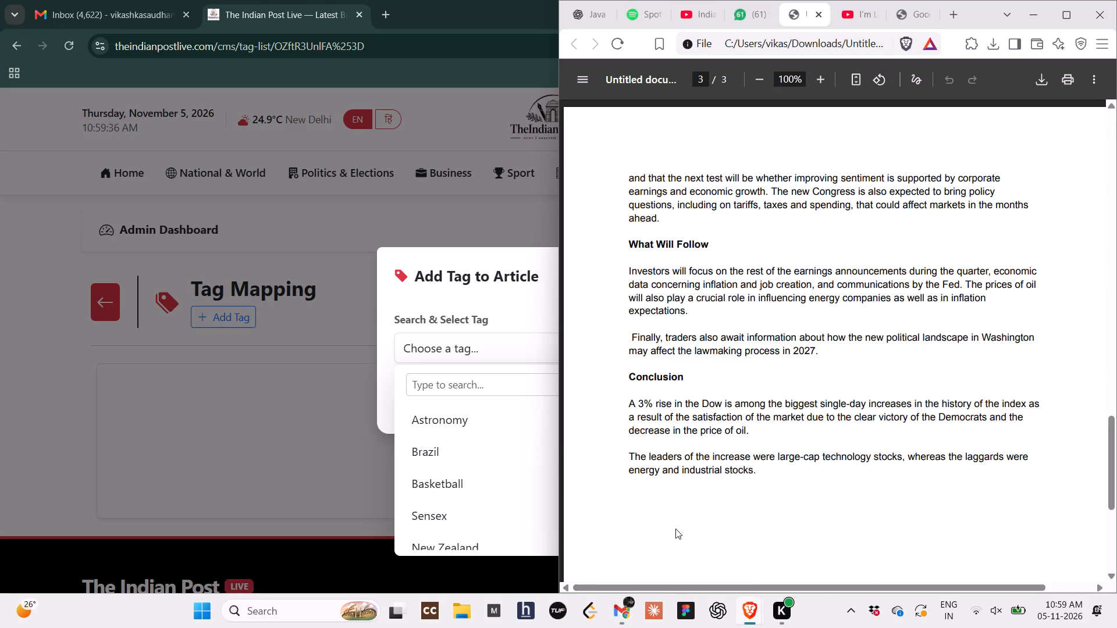
pyautogui.click(477, 444)
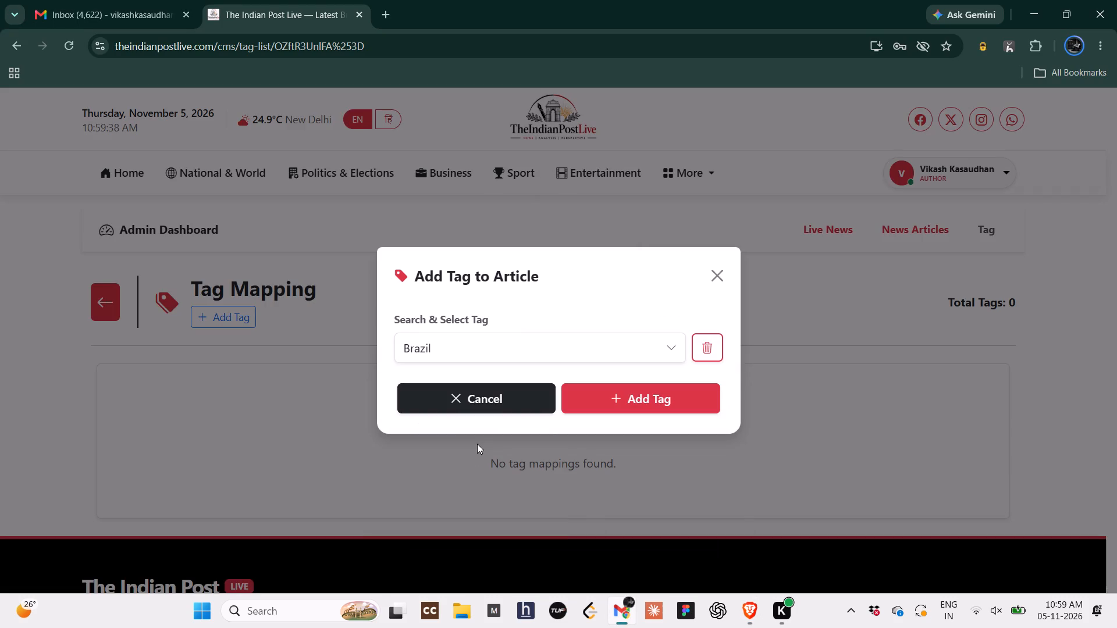
pyautogui.click(701, 348)
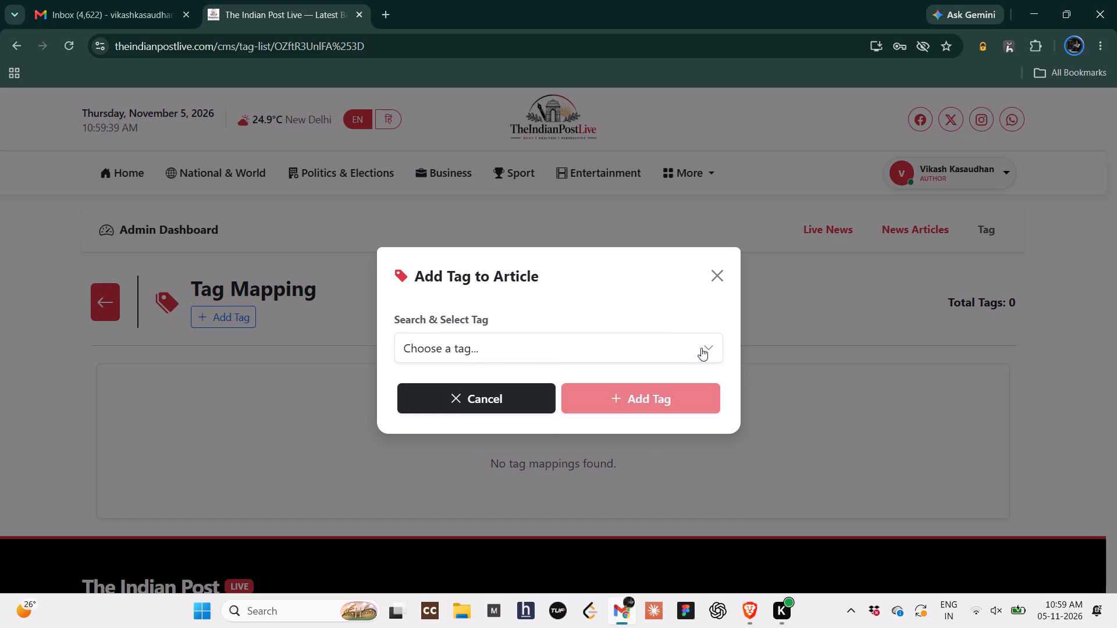
pyautogui.click(629, 342)
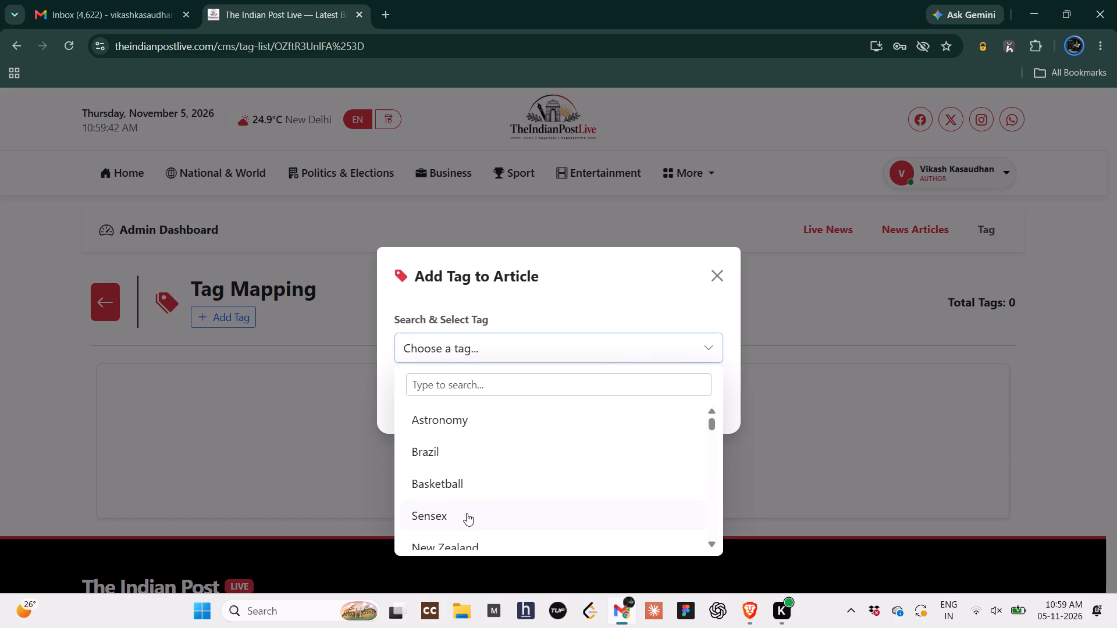
pyautogui.click(467, 513)
pyautogui.click(635, 397)
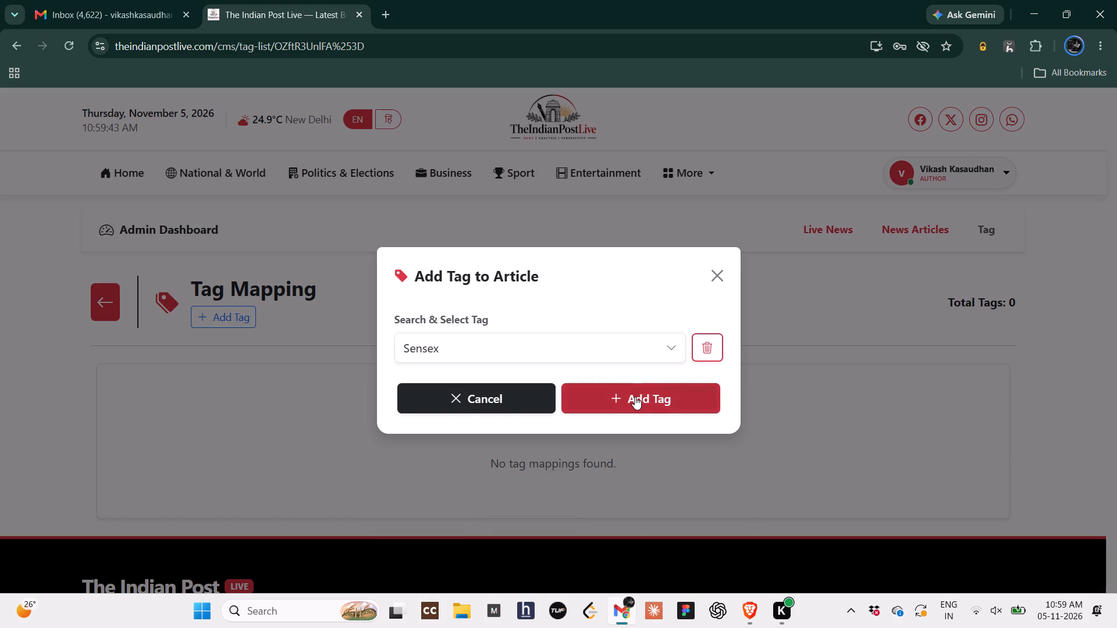
pyautogui.click(539, 430)
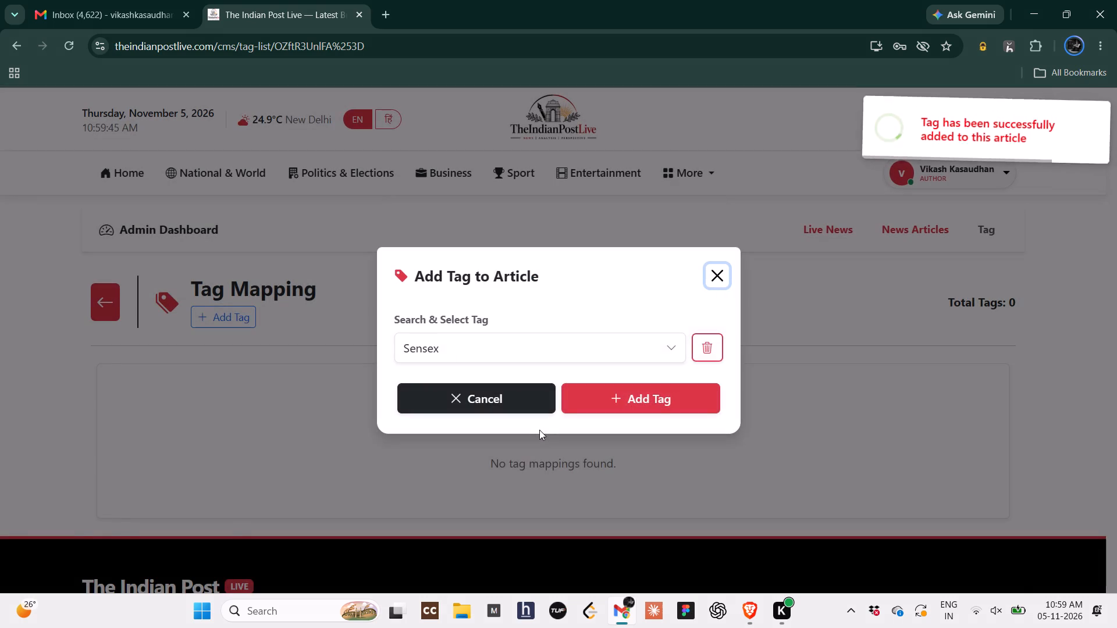
pyautogui.click(681, 348)
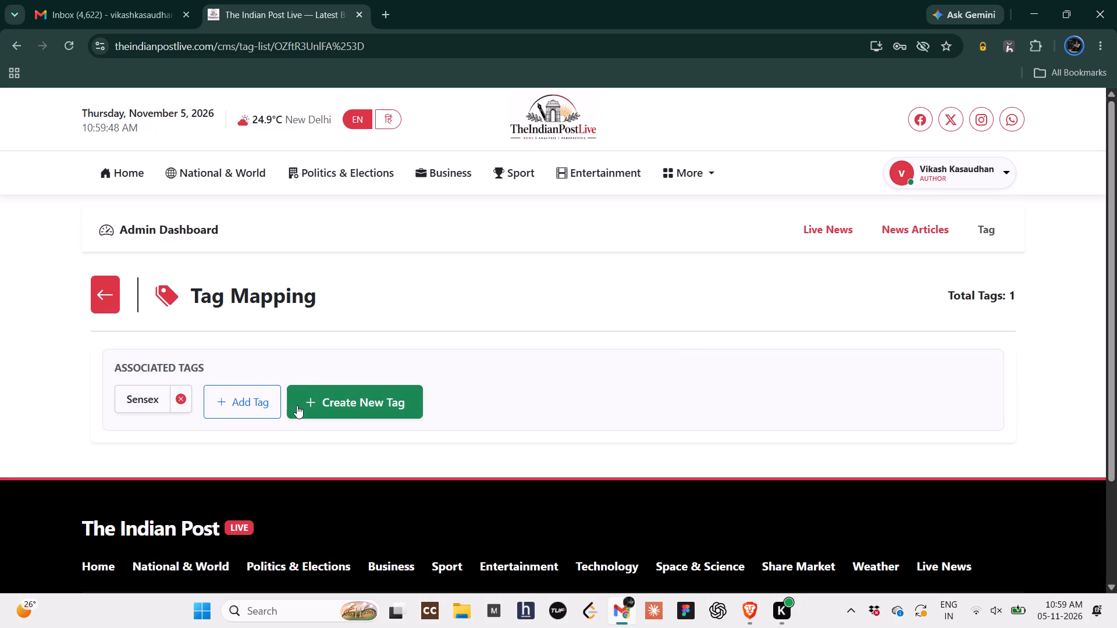
# Create a new tag named "Stocks" and confirm its submission.
pyautogui.click(346, 413)
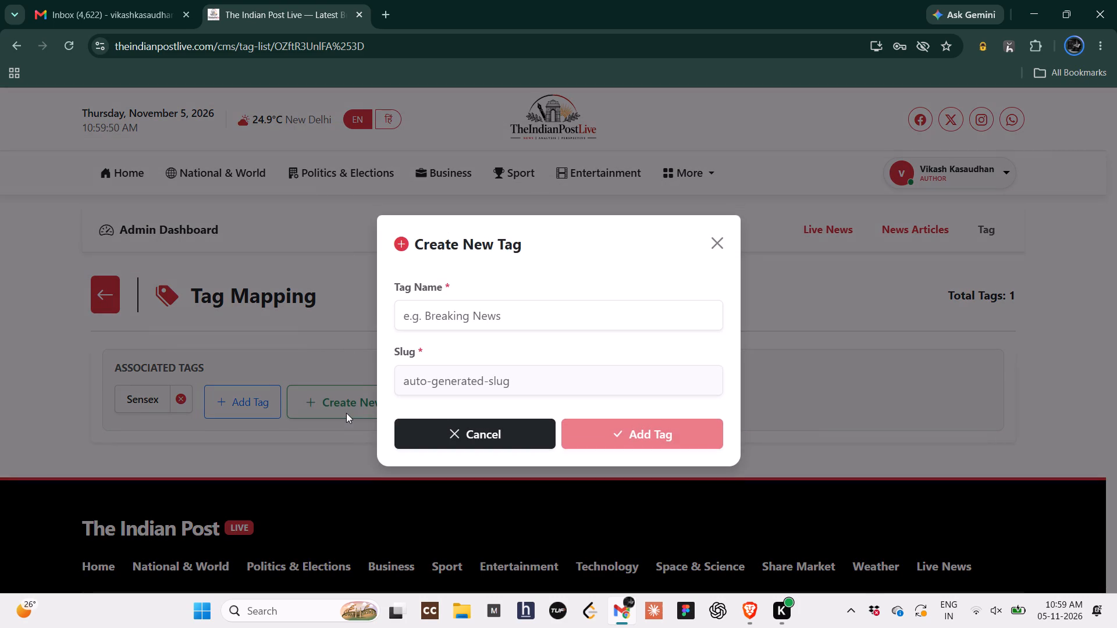
pyautogui.click(472, 316)
pyautogui.hotkey('shift', 's')
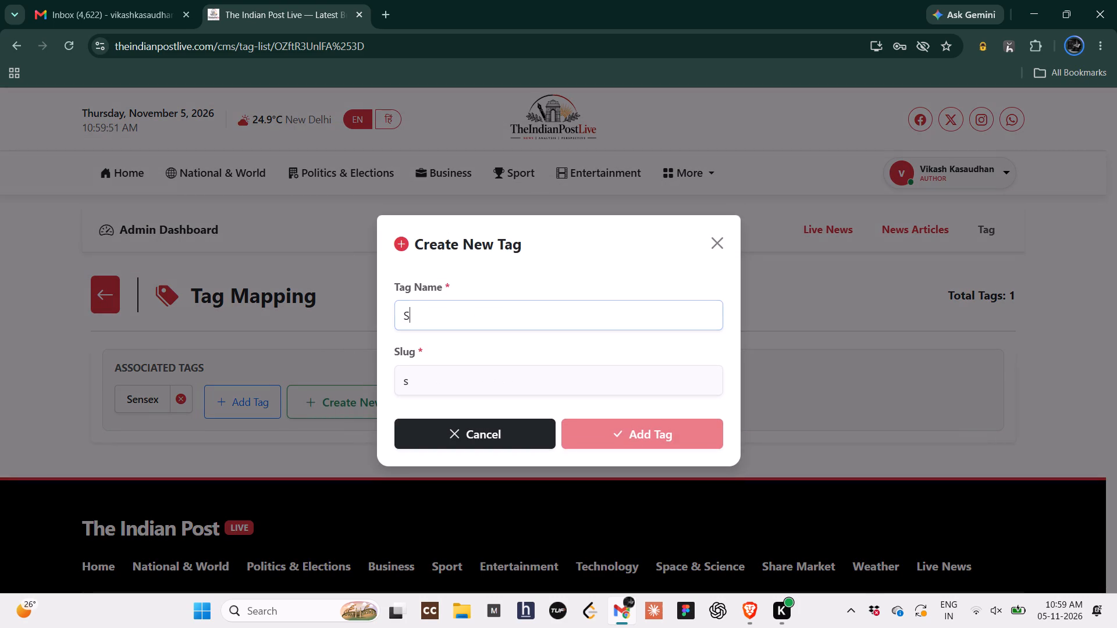
pyautogui.write('to')
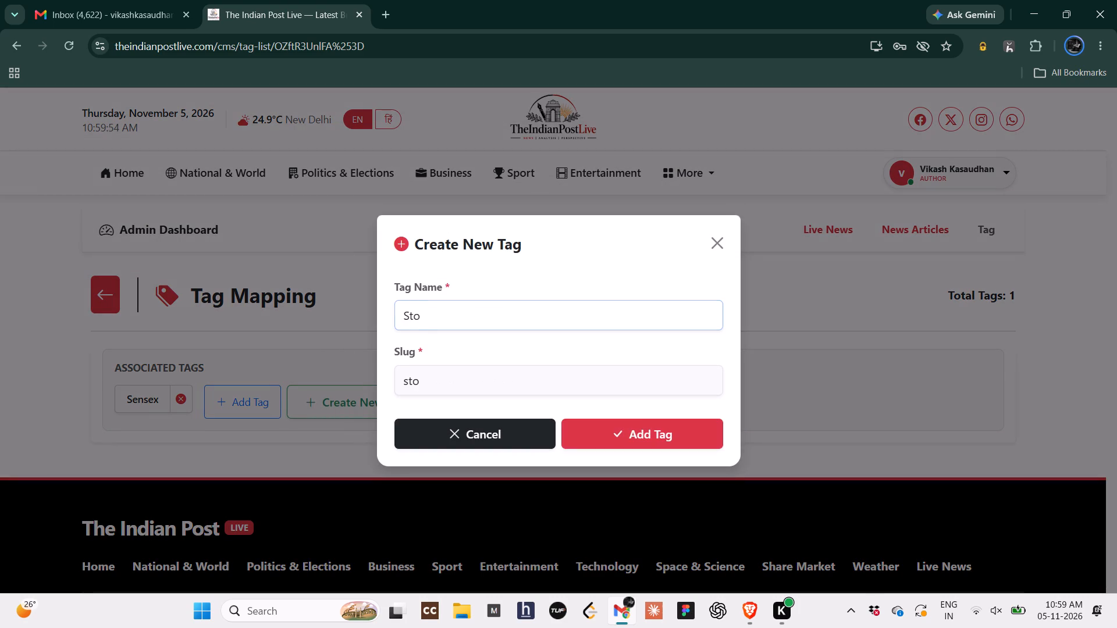
pyautogui.write('cks')
pyautogui.press('Return')
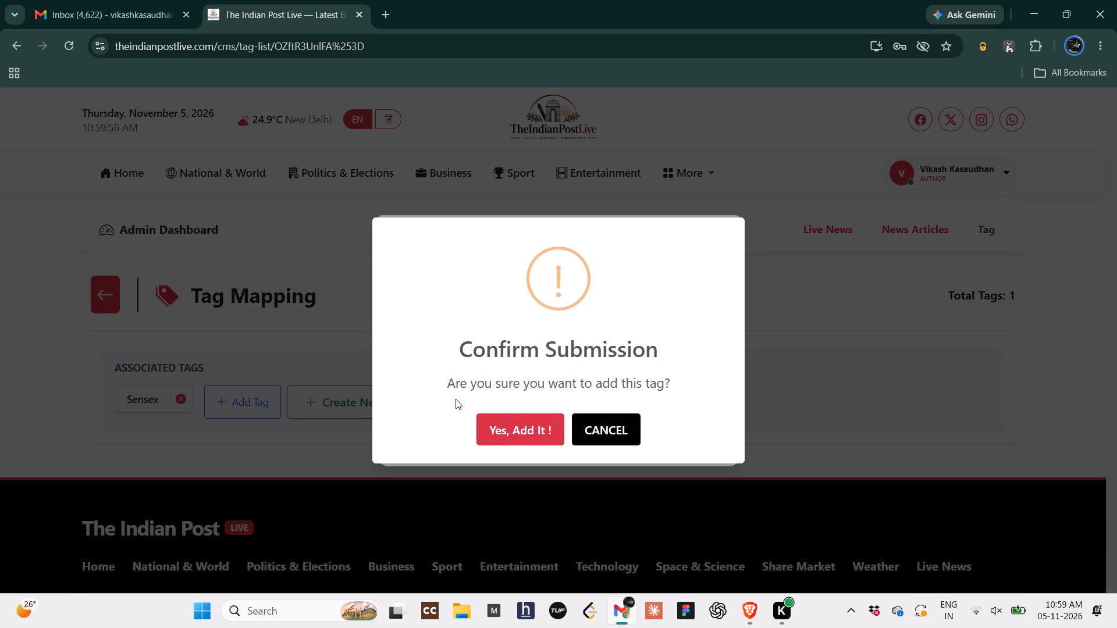
pyautogui.click(508, 433)
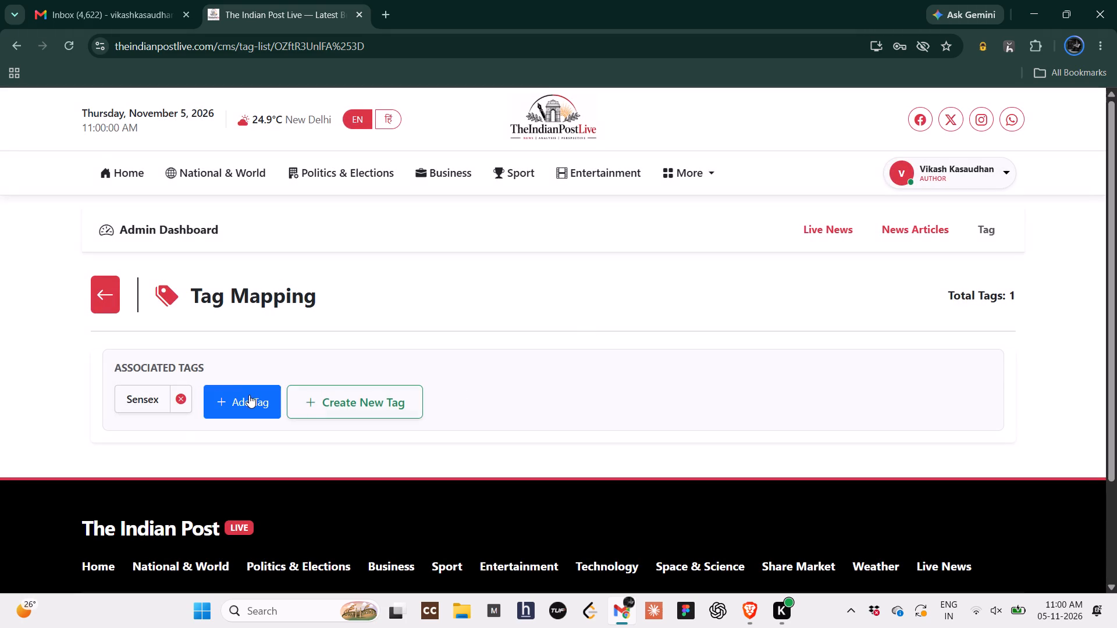
# Find the "Stocks" tag by searching for "sto" and add it to the Dow Jones article.
pyautogui.click(249, 395)
pyautogui.click(448, 347)
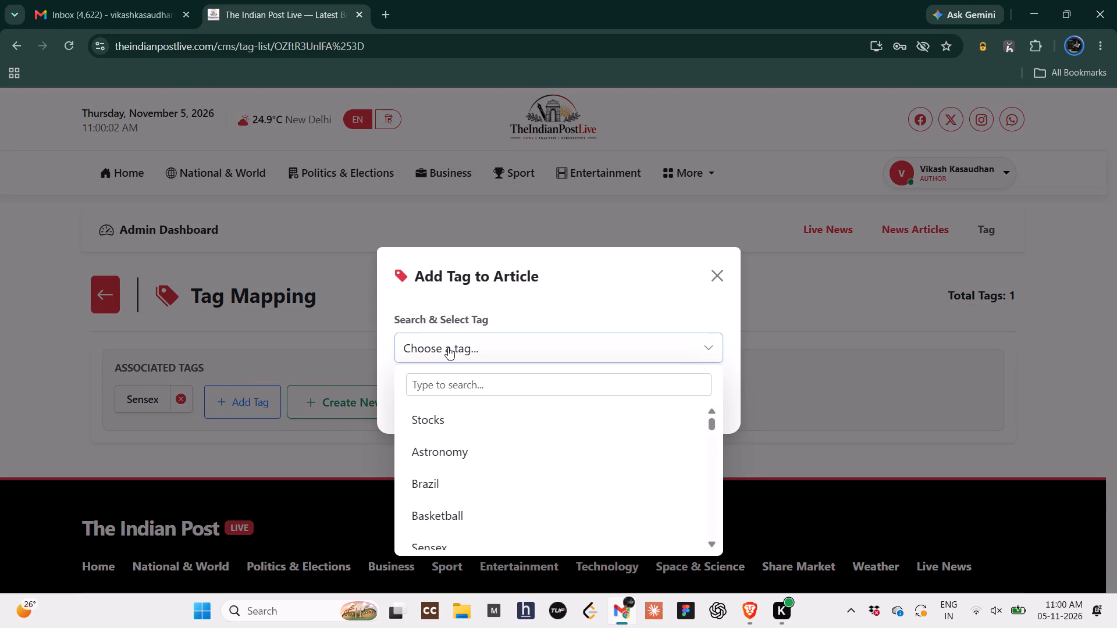
pyautogui.write('st')
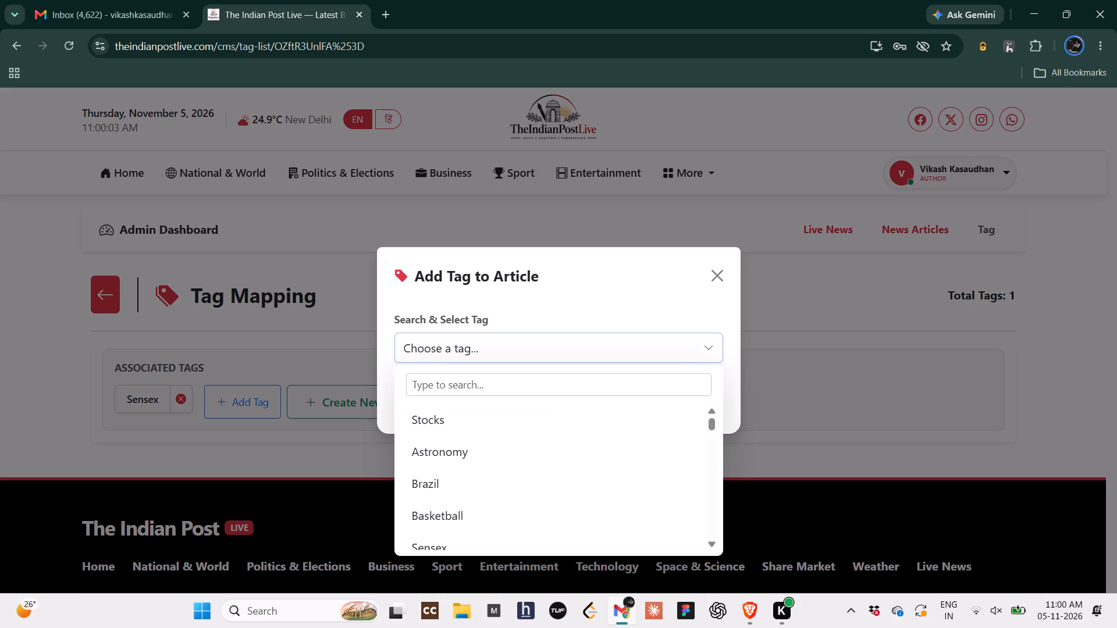
pyautogui.click(447, 387)
pyautogui.press('s')
pyautogui.write('toa')
pyautogui.press('BackSpace')
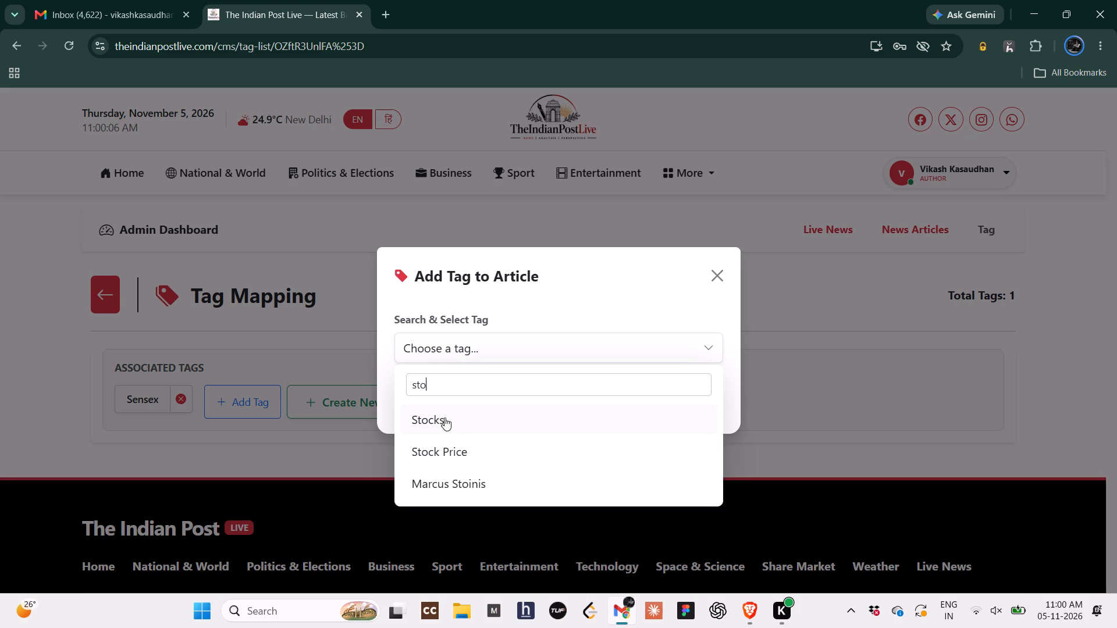
pyautogui.click(436, 424)
pyautogui.press('Return')
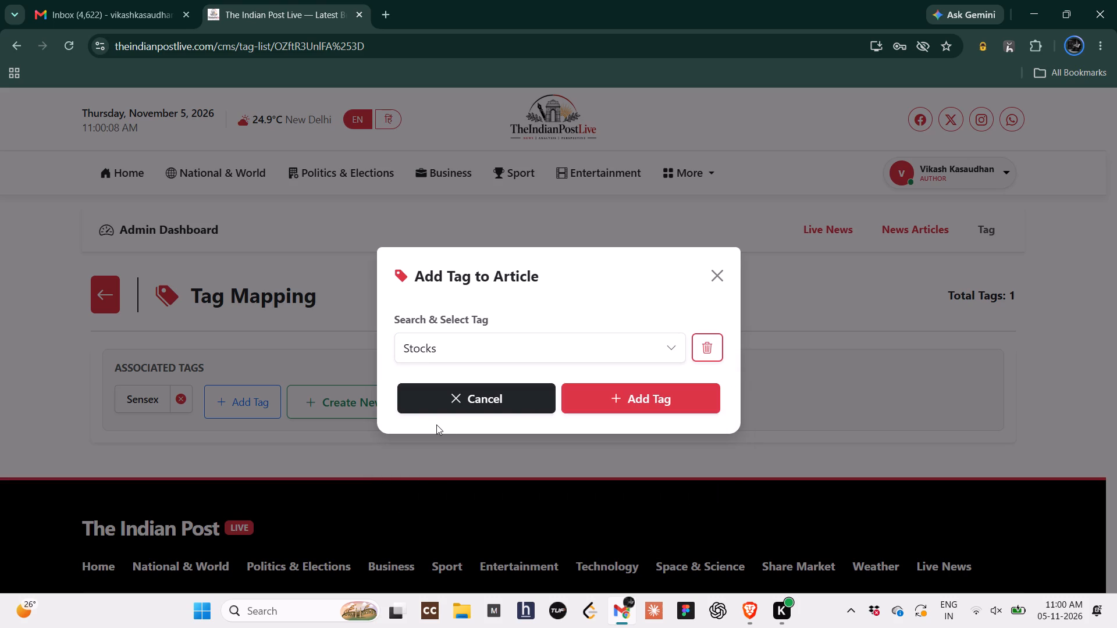
pyautogui.click(586, 392)
pyautogui.click(513, 437)
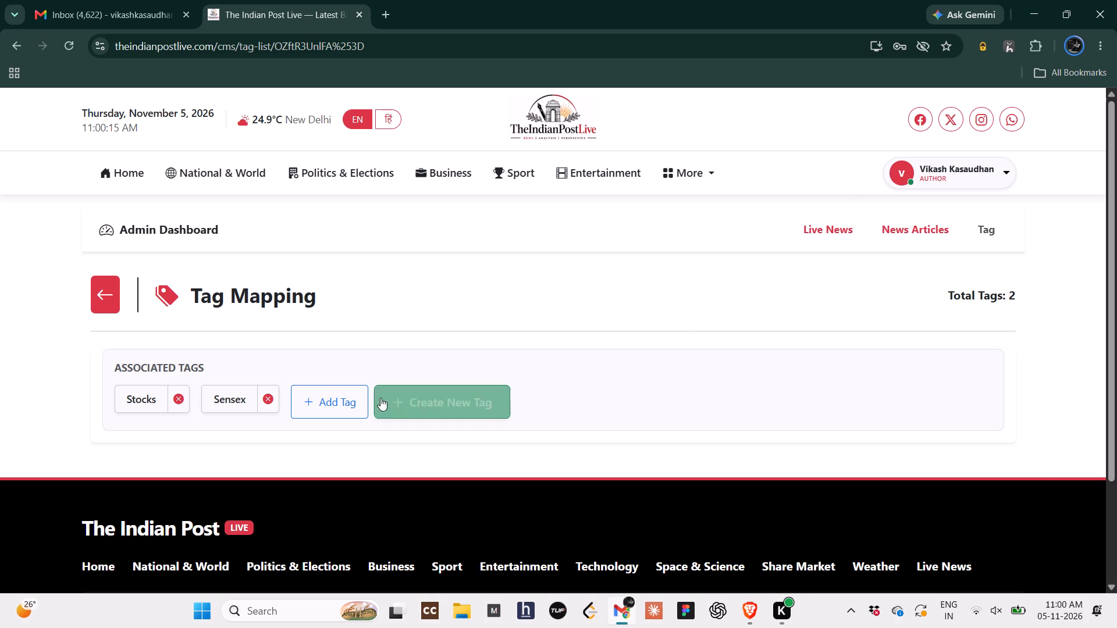
# Find the "Market" tag by searching for "mark" and add it to the article.
pyautogui.click(353, 404)
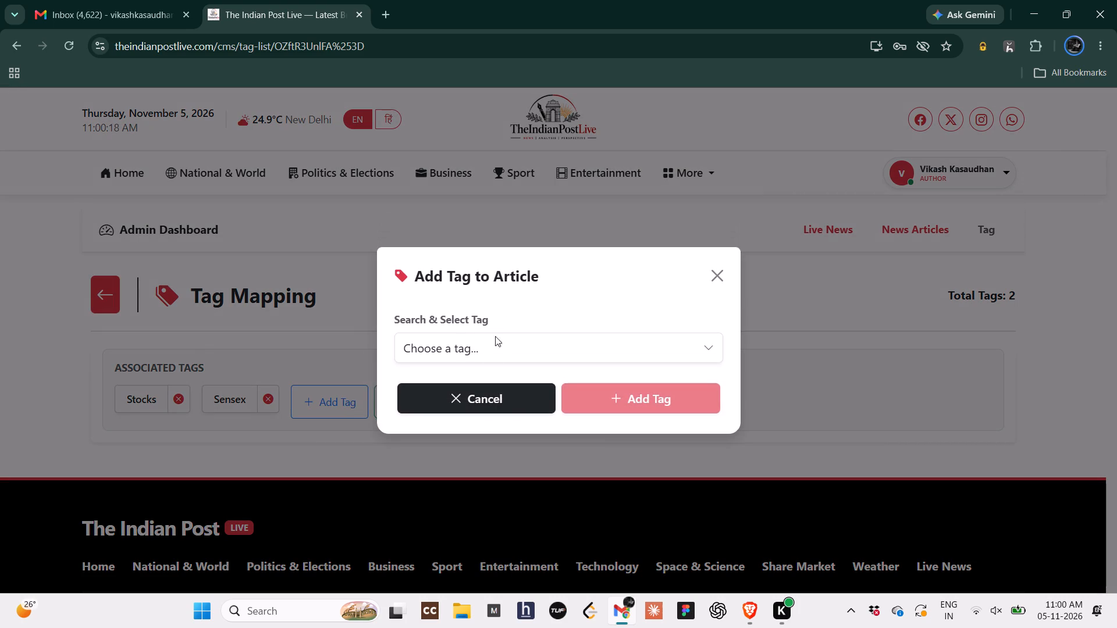
pyautogui.click(487, 361)
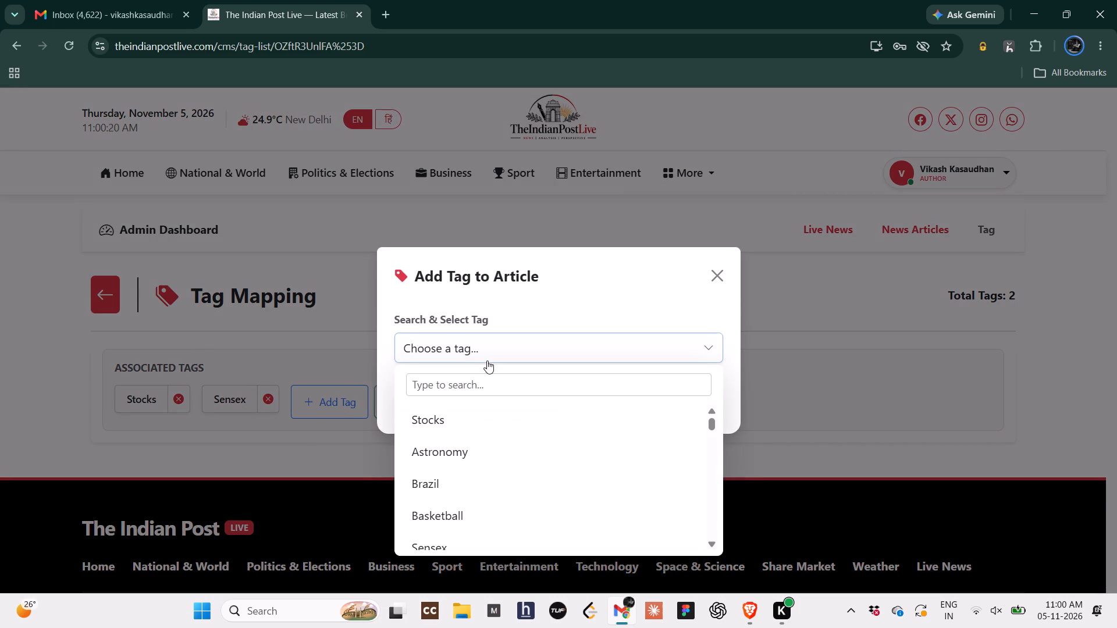
pyautogui.press('m')
pyautogui.click(481, 384)
pyautogui.write('mark')
pyautogui.click(464, 424)
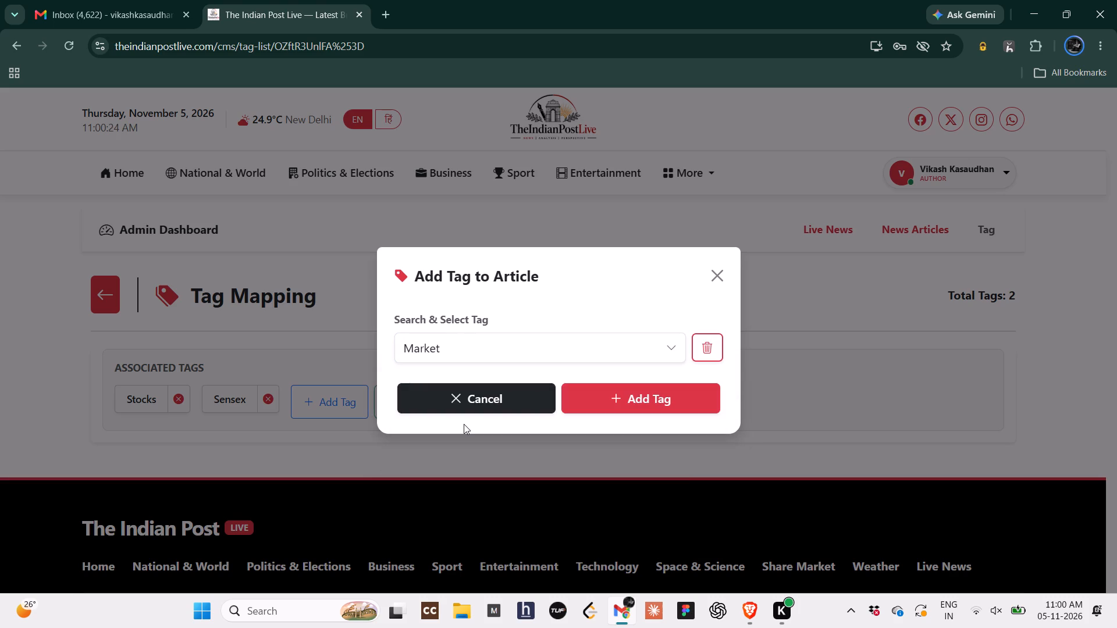
pyautogui.click(595, 394)
pyautogui.click(547, 429)
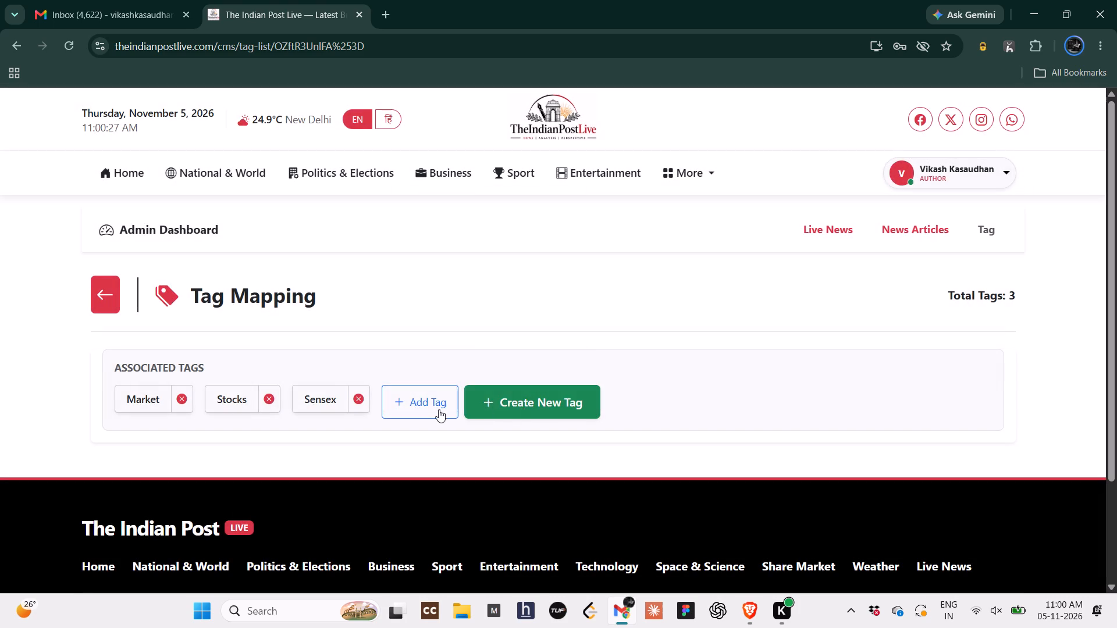
# Find the "Trade" tag by searching for "tra" and add it to the article.
pyautogui.click(417, 409)
pyautogui.click(476, 341)
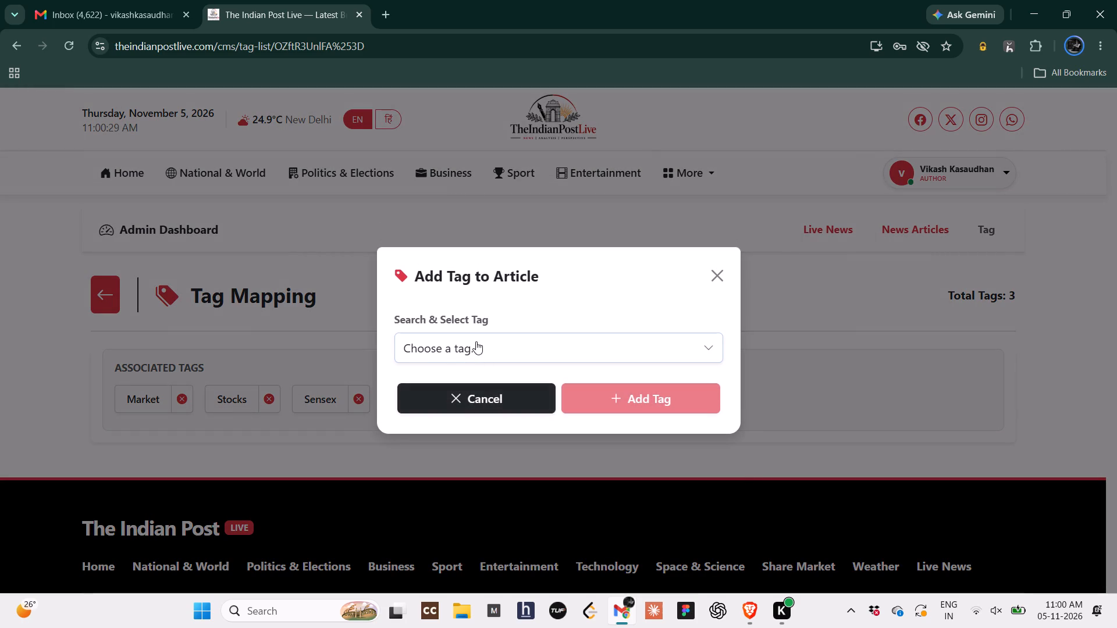
pyautogui.click(447, 386)
pyautogui.write('tra')
pyautogui.click(409, 454)
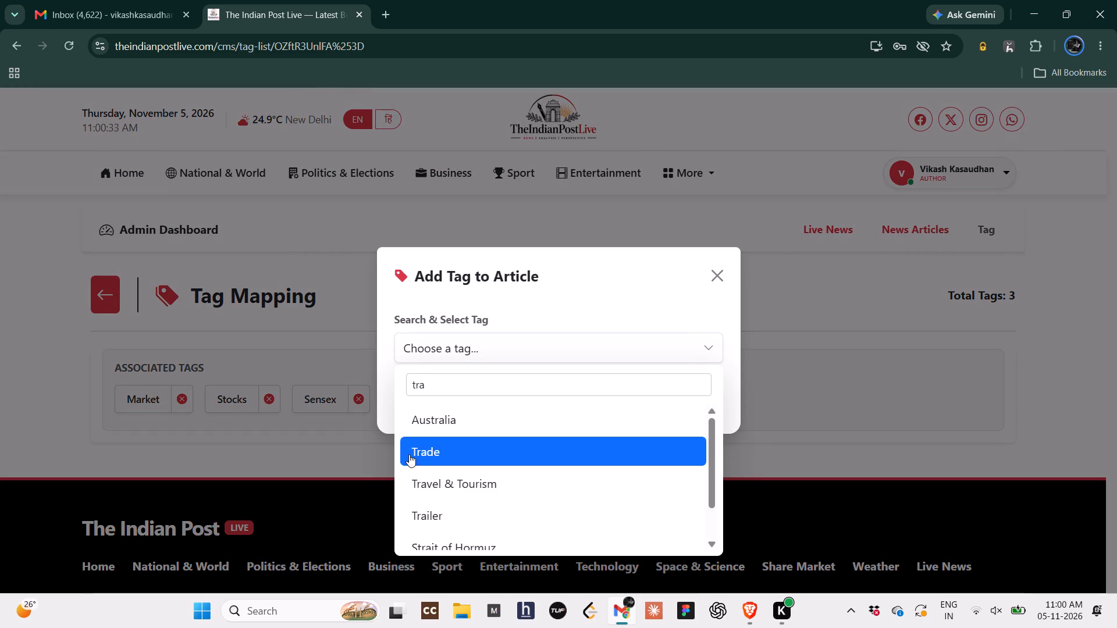
pyautogui.click(596, 390)
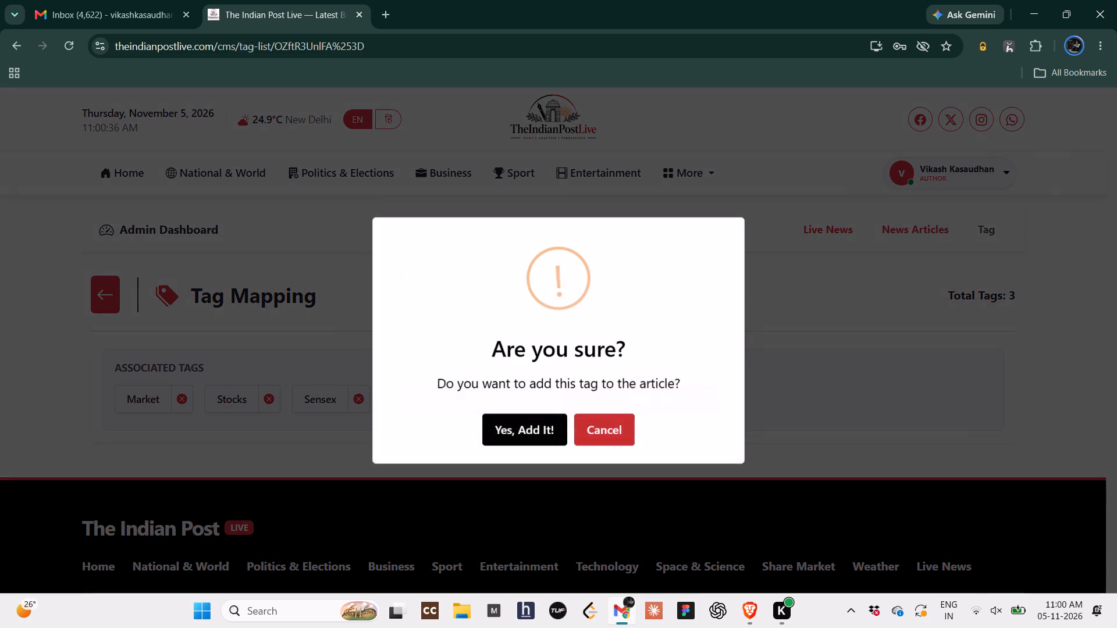
pyautogui.click(528, 420)
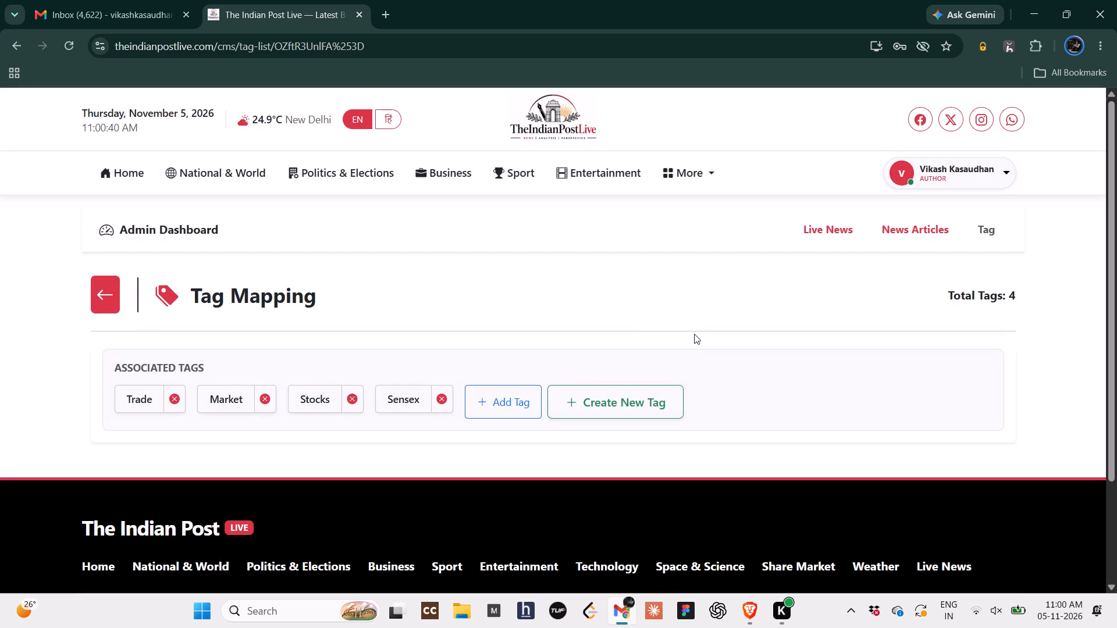
# Return to the News Articles list, copy the Dow Jones article's full headline and open a new browser tab.
pyautogui.click(4, 42)
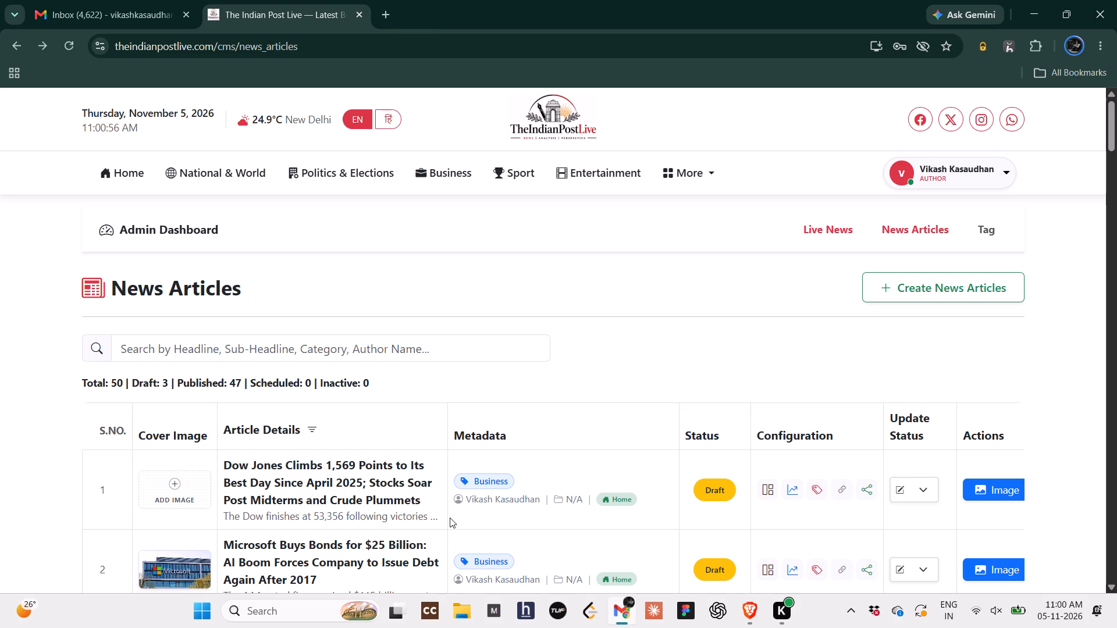
pyautogui.moveTo(424, 498); pyautogui.dragTo(227, 459)
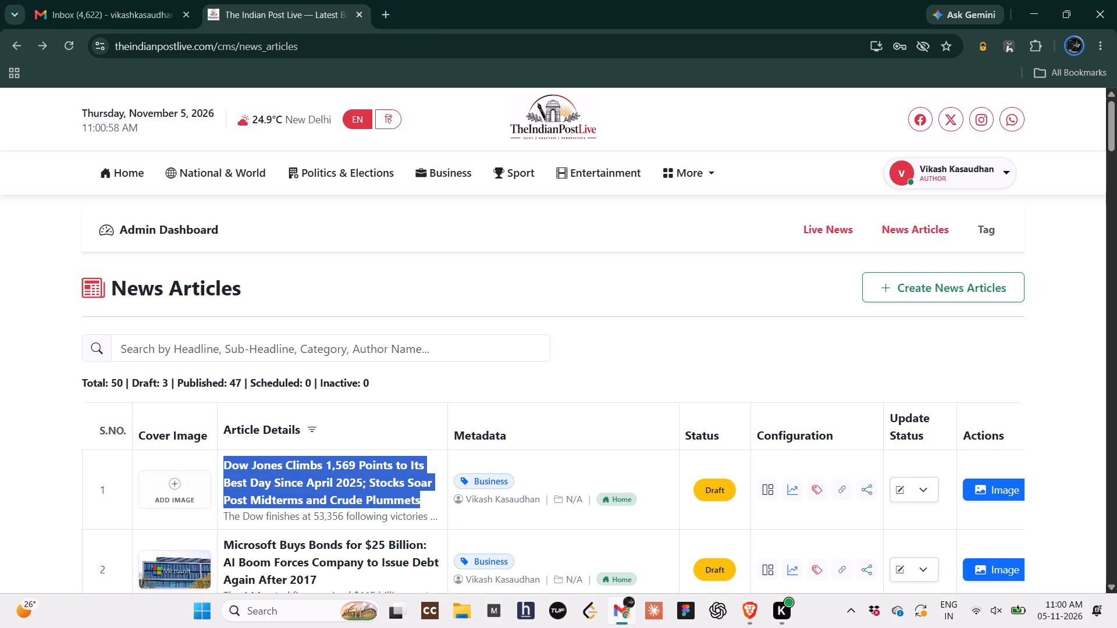
pyautogui.moveTo(227, 459); pyautogui.dragTo(225, 459)
pyautogui.hotkey('ctrl', 'c')
pyautogui.click(384, 8)
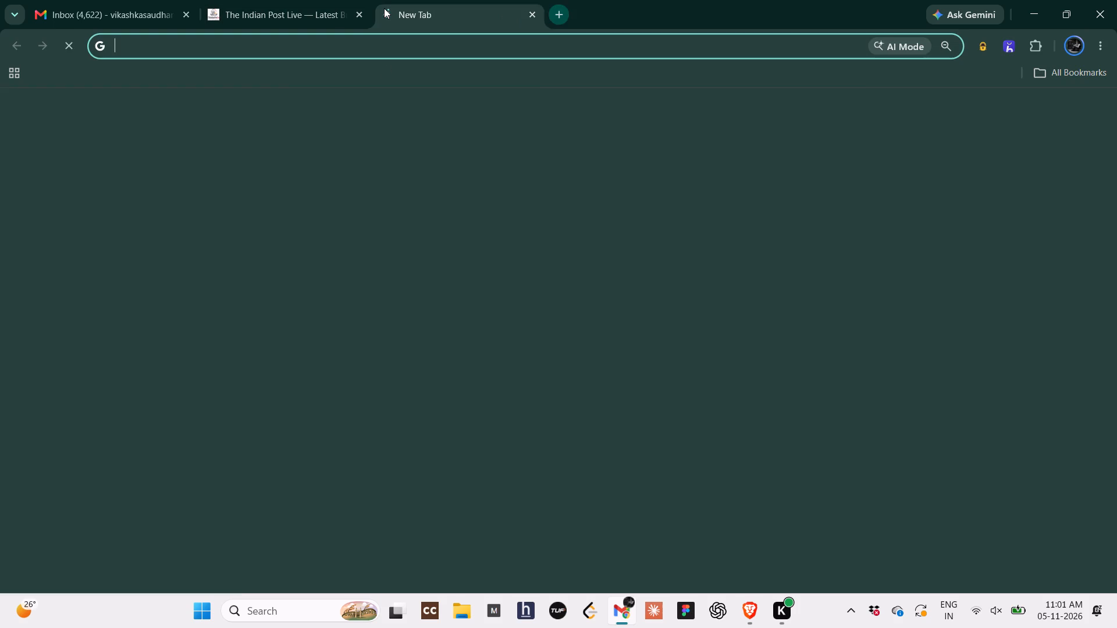
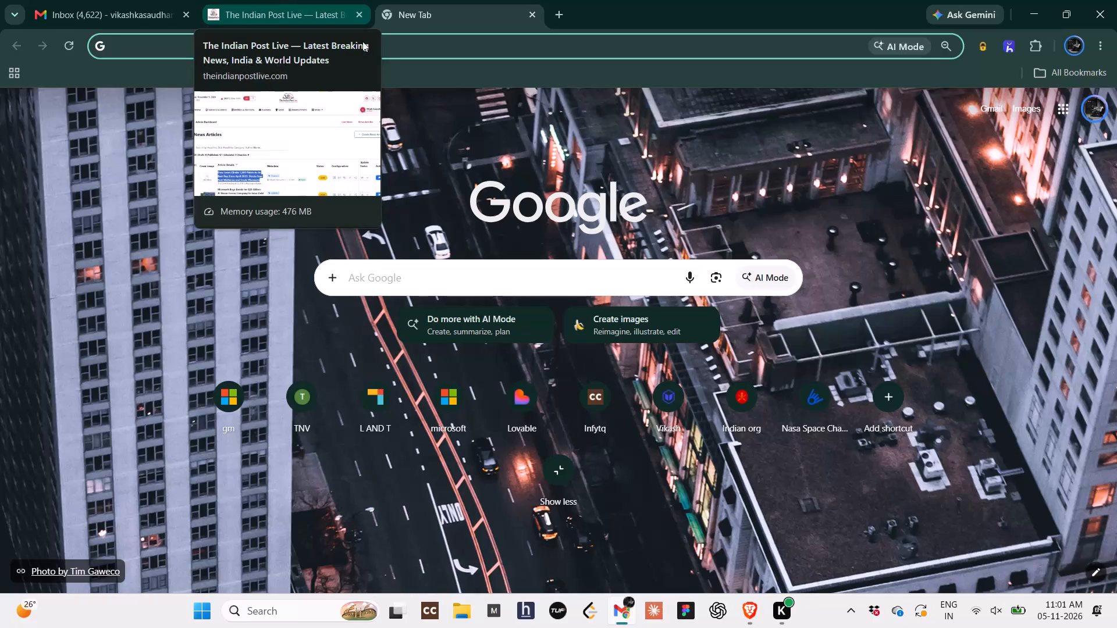
# Search Google for the copied headline about the Dow Jones climbing 1,569 points.
pyautogui.click(424, 274)
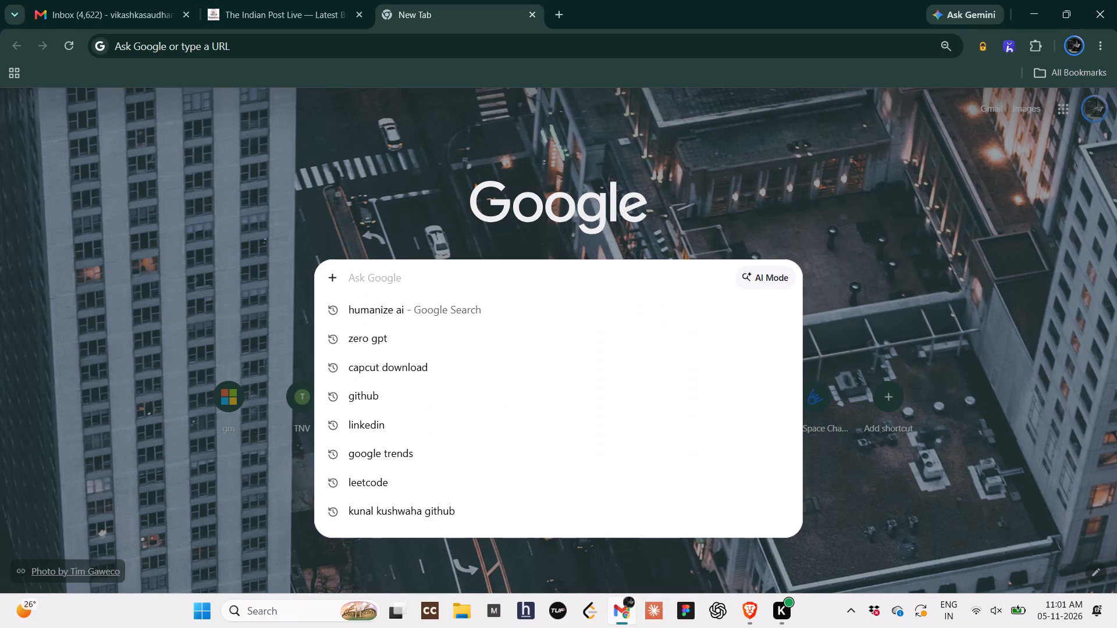
pyautogui.hotkey('ctrl', 'v')
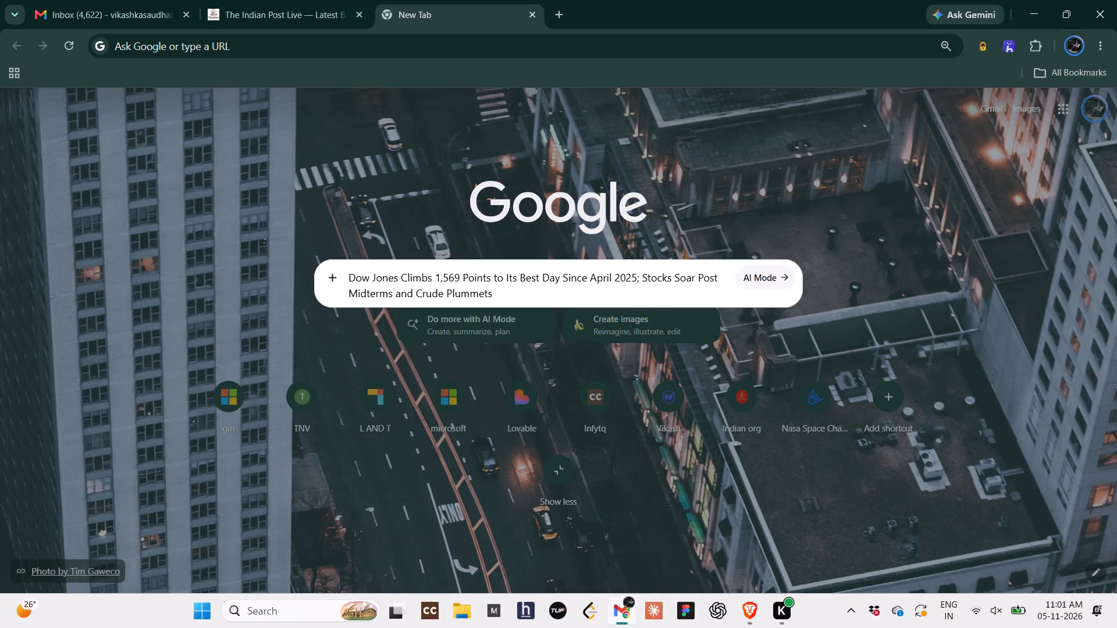
pyautogui.press('Return')
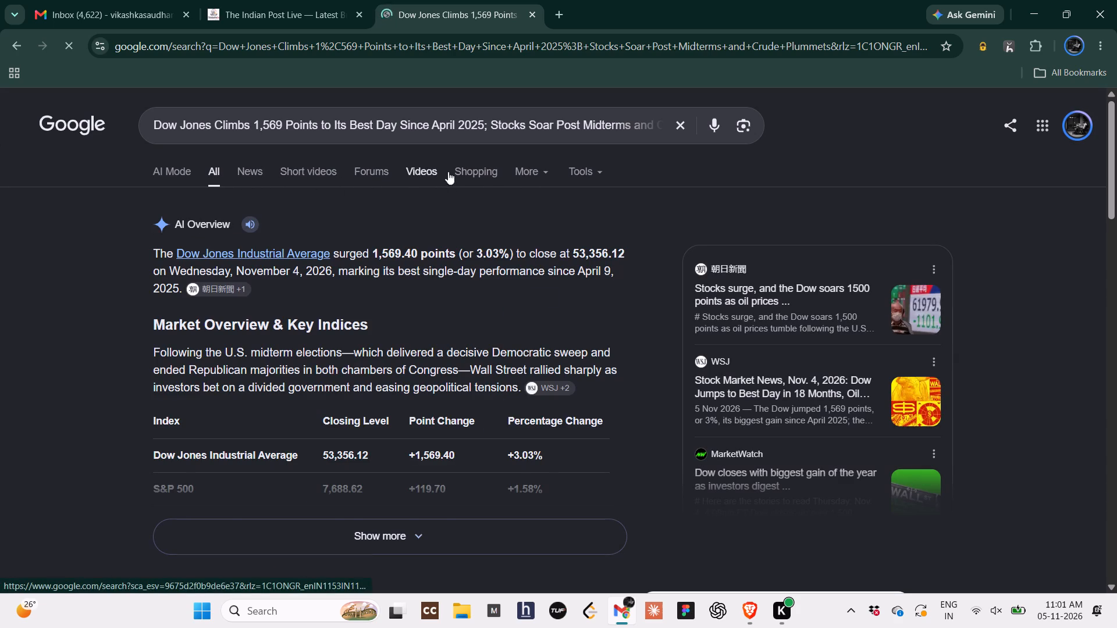
# Add "imagesx" to the end of the Dow Jones headline query and rerun the Google search.
pyautogui.click(581, 172)
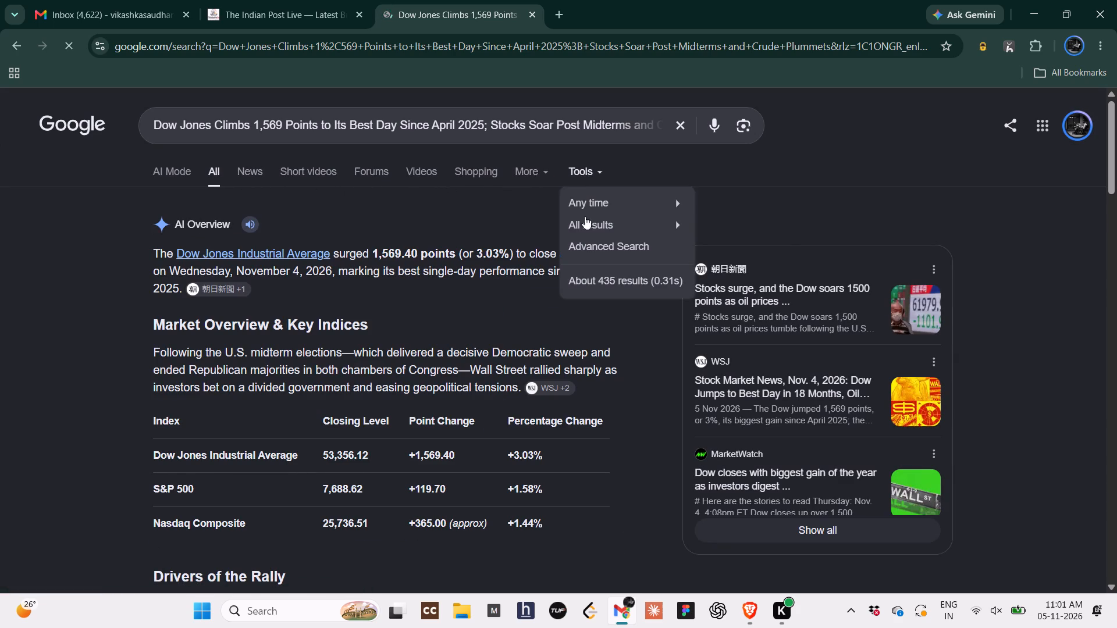
pyautogui.click(603, 135)
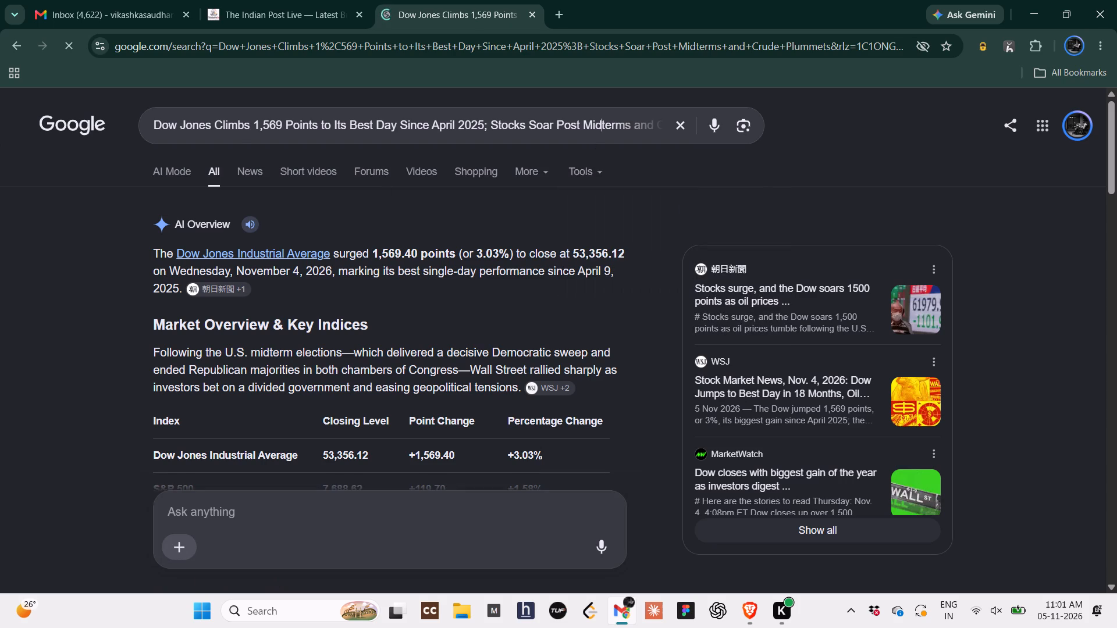
pyautogui.press('Right')
pyautogui.press('Right')
pyautogui.press('Right')
pyautogui.press('Right')
pyautogui.press('Right')
pyautogui.press('Right')
pyautogui.press('Right')
pyautogui.press('Right')
pyautogui.press('Right')
pyautogui.press('Right')
pyautogui.press('Right')
pyautogui.press('Right')
pyautogui.press('Right')
pyautogui.press('Right')
pyautogui.press('Right')
pyautogui.press('Right')
pyautogui.press('Right')
pyautogui.press('Right')
pyautogui.press('Right')
pyautogui.press('Right')
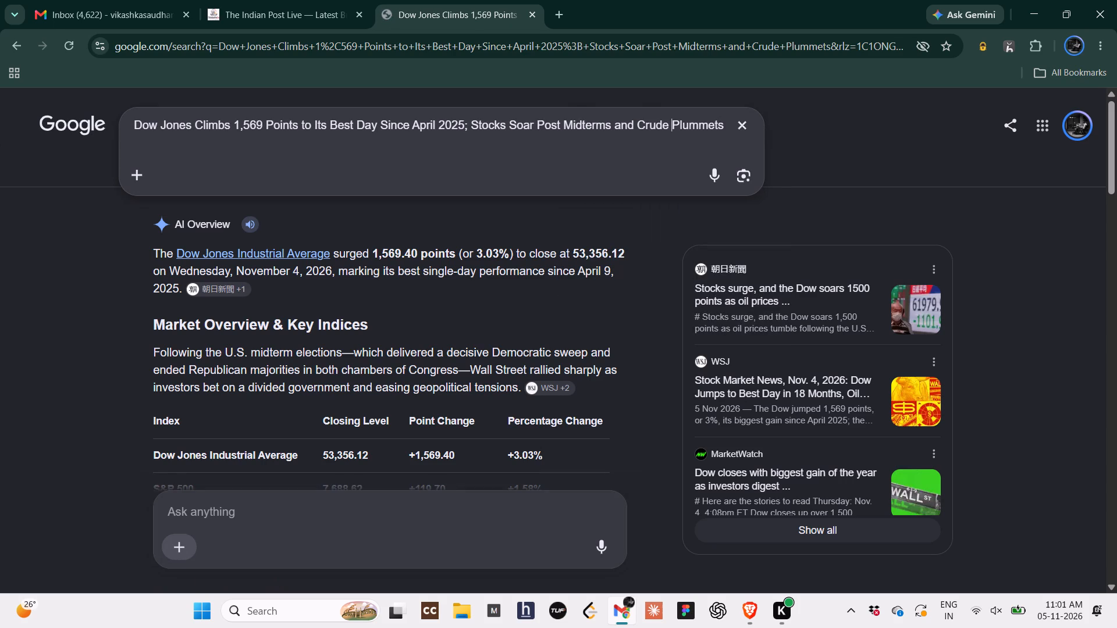
pyautogui.press('space')
pyautogui.write('imagesx')
pyautogui.press('Return')
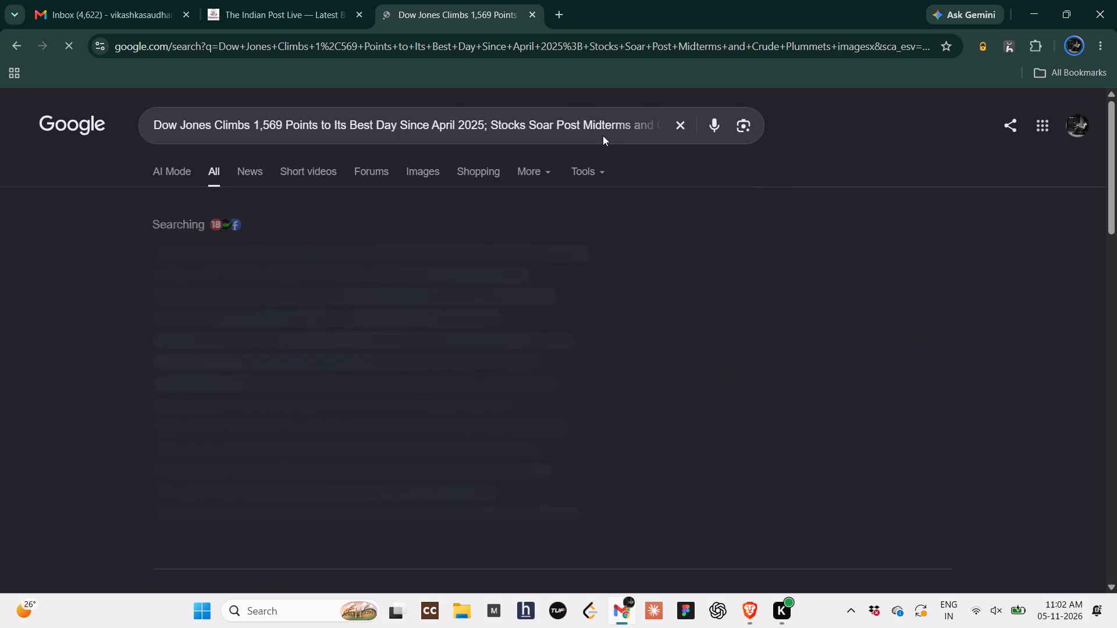
# Open WION's article "US stocks rally as Dow surges 1,569 points after Democratic ..." from the search results.
pyautogui.click(78, 367)
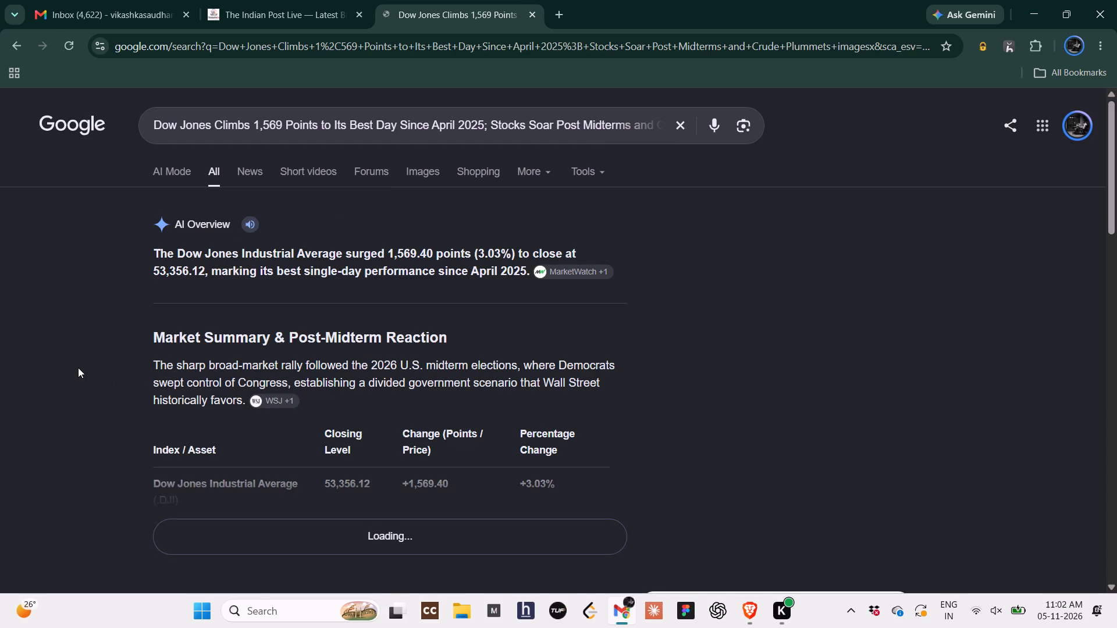
pyautogui.press('Down')
pyautogui.press('Down')
pyautogui.press('Down')
pyautogui.press('Down')
pyautogui.press('Down')
pyautogui.press('Down')
pyautogui.press('Down')
pyautogui.press('Down')
pyautogui.press('Down')
pyautogui.press('Down')
pyautogui.press('Down')
pyautogui.press('Down')
pyautogui.press('Down')
pyautogui.press('Down')
pyautogui.press('Down')
pyautogui.press('Down')
pyautogui.press('Down')
pyautogui.press('Down')
pyautogui.press('Down')
pyautogui.press('Down')
pyautogui.press('Down')
pyautogui.press('Down')
pyautogui.press('Down')
pyautogui.press('Down')
pyautogui.press('Down')
pyautogui.press('Down')
pyautogui.press('Down')
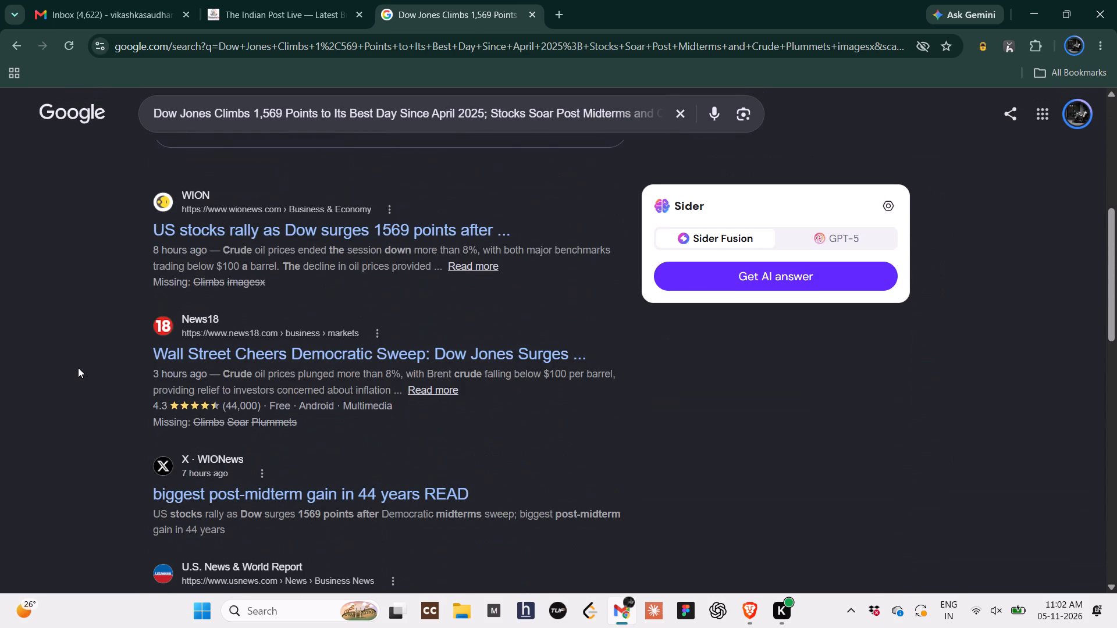
pyautogui.press('Up')
pyautogui.press('Up')
pyautogui.press('Up')
pyautogui.press('Up')
pyautogui.press('Up')
pyautogui.press('Up')
pyautogui.press('Up')
pyautogui.press('Up')
pyautogui.press('Up')
pyautogui.press('Up')
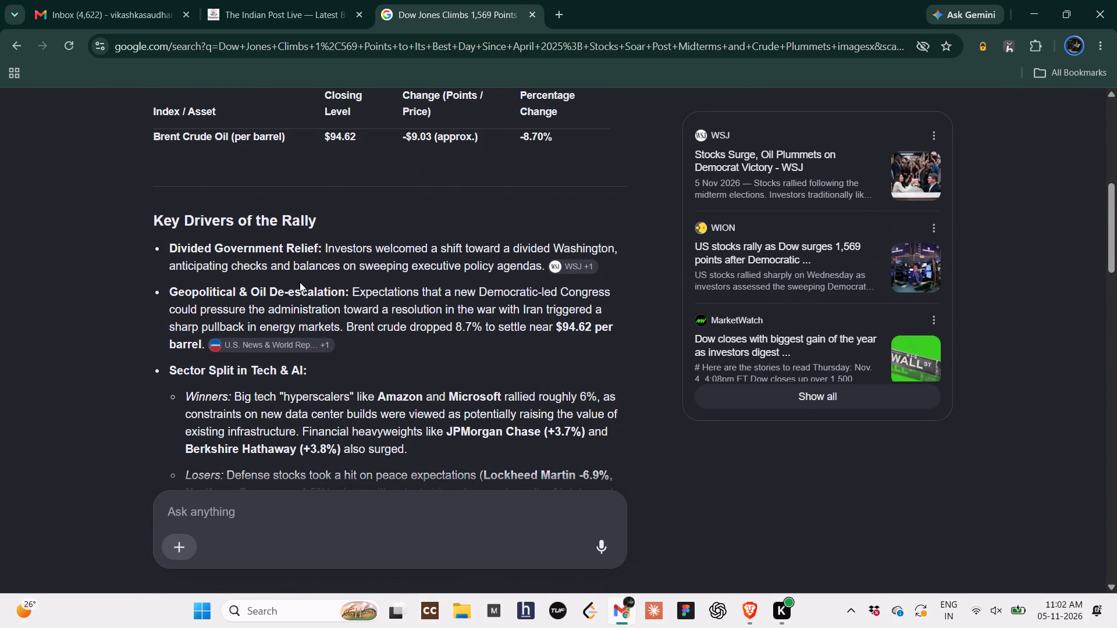
pyautogui.click(86, 254)
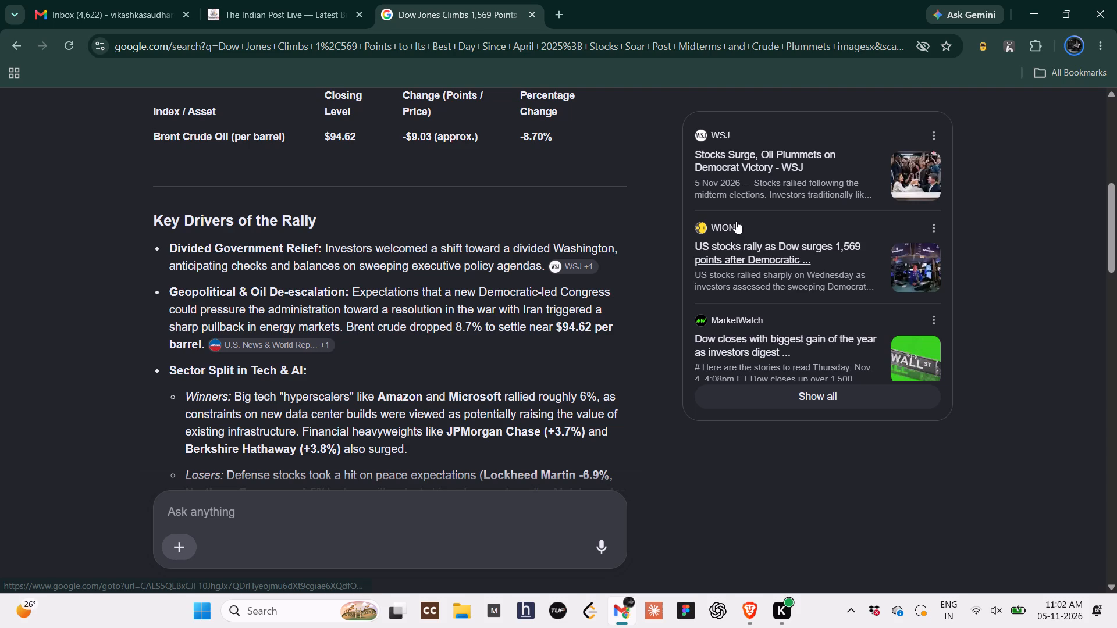
pyautogui.click(905, 254)
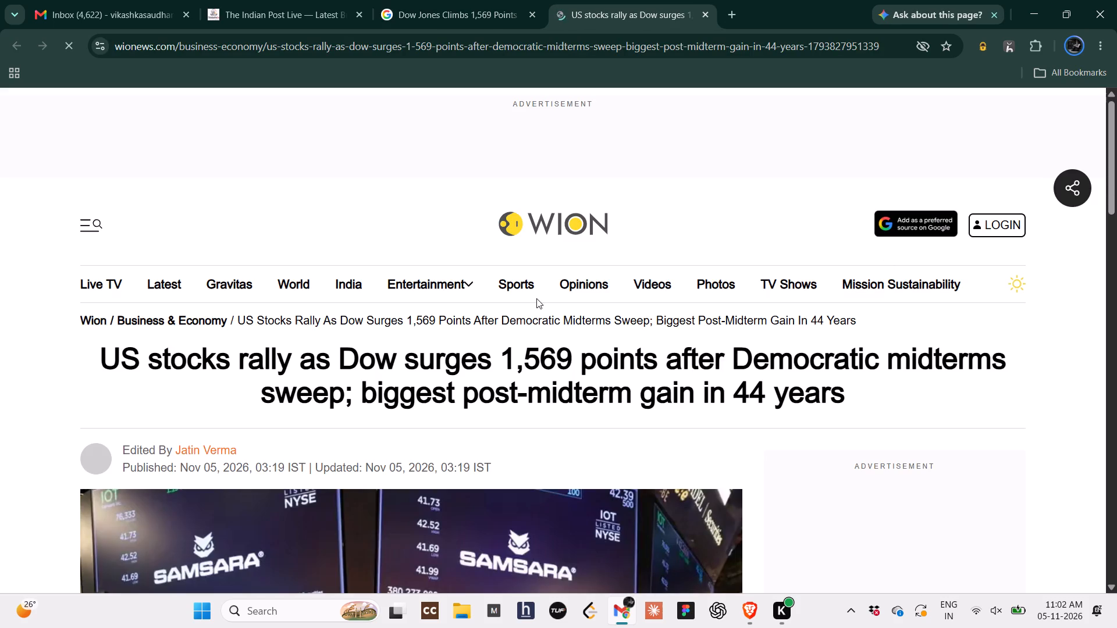
# Copy the lead trading-floor photo with the Samsara screens from the WION article.
pyautogui.click(0, 369)
pyautogui.press('Down')
pyautogui.press('Down')
pyautogui.press('Down')
pyautogui.press('Down')
pyautogui.press('Down')
pyautogui.press('Down')
pyautogui.press('Down')
pyautogui.press('Down')
pyautogui.press('Down')
pyautogui.press('Down')
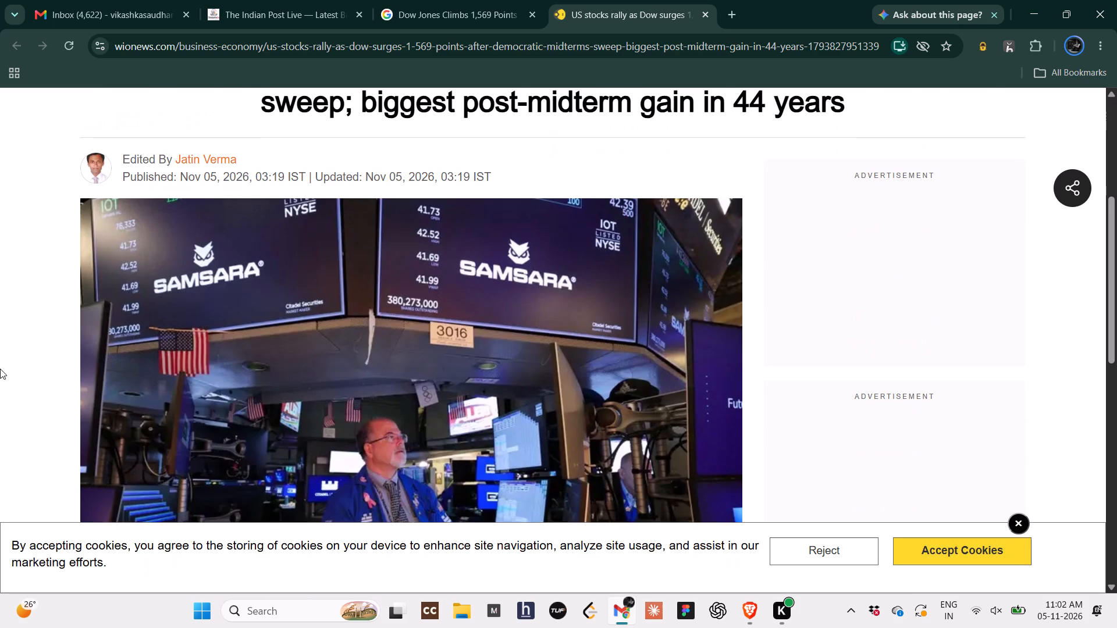
pyautogui.press('Up')
pyautogui.press('Up')
pyautogui.press('Up')
pyautogui.press('Up')
pyautogui.press('Up')
pyautogui.press('Up')
pyautogui.press('Up')
pyautogui.press('Up')
pyautogui.press('Up')
pyautogui.press('Up')
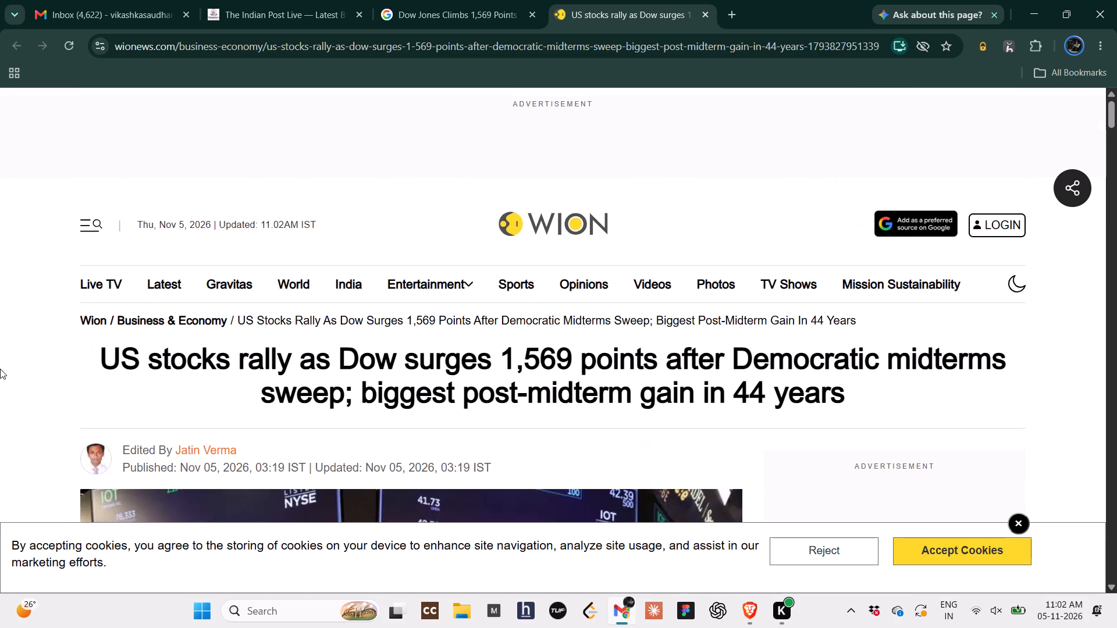
pyautogui.press('Down')
pyautogui.press('Down')
pyautogui.press('Down')
pyautogui.press('Down')
pyautogui.press('Down')
pyautogui.press('Down')
pyautogui.press('Down')
pyautogui.press('Down')
pyautogui.press('Down')
pyautogui.press('Down')
pyautogui.press('Down')
pyautogui.press('Down')
pyautogui.press('Down')
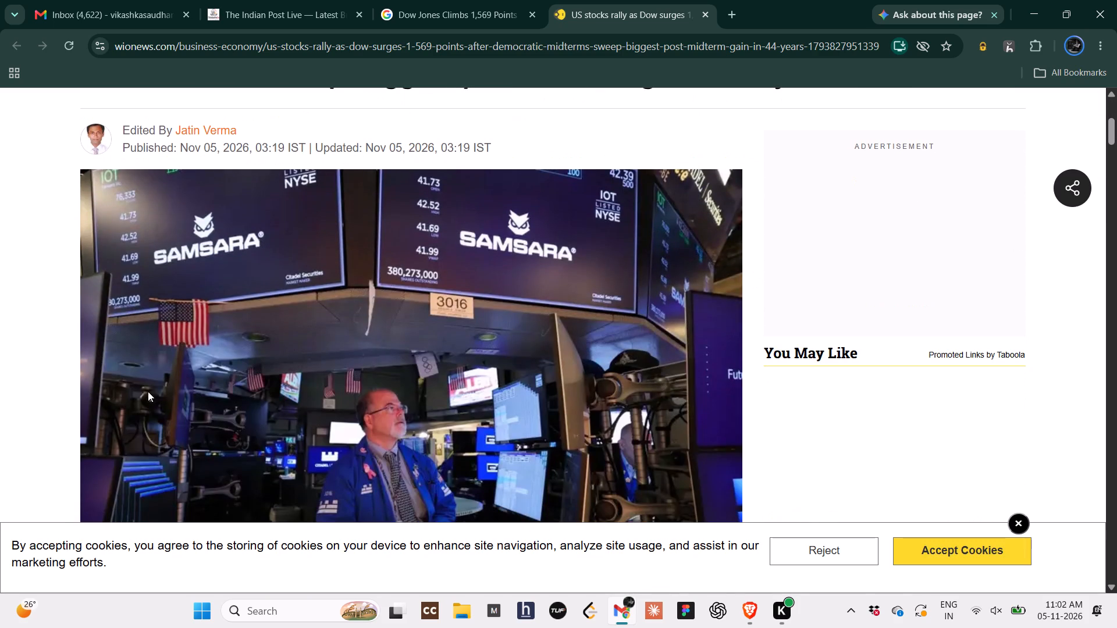
pyautogui.rightClick(154, 391)
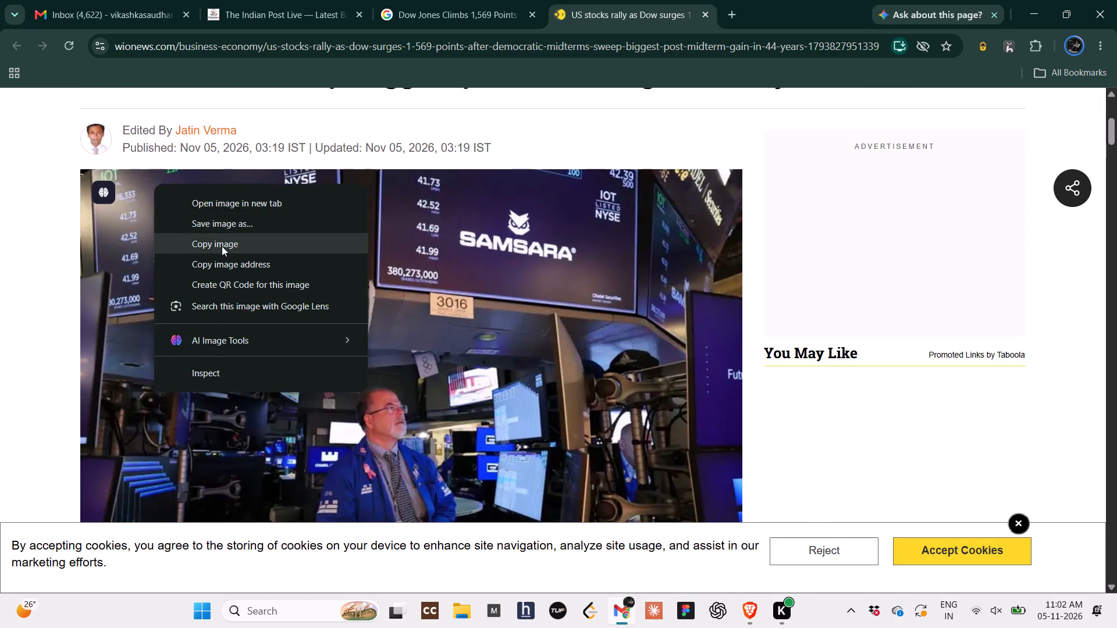
pyautogui.click(222, 246)
# Switch to the Claude app.
pyautogui.click(655, 617)
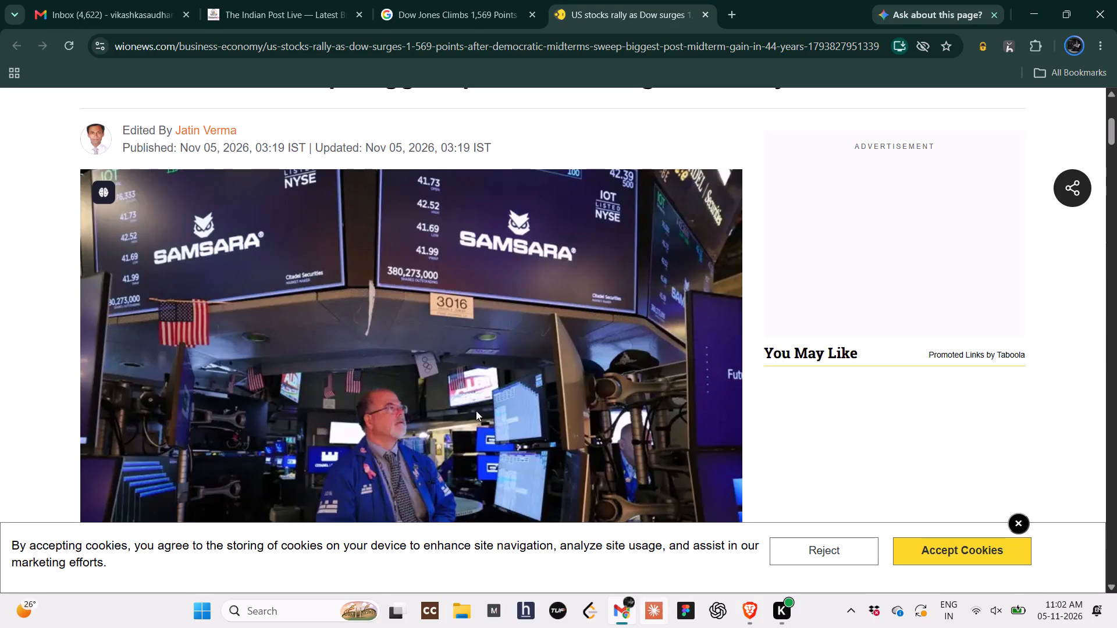